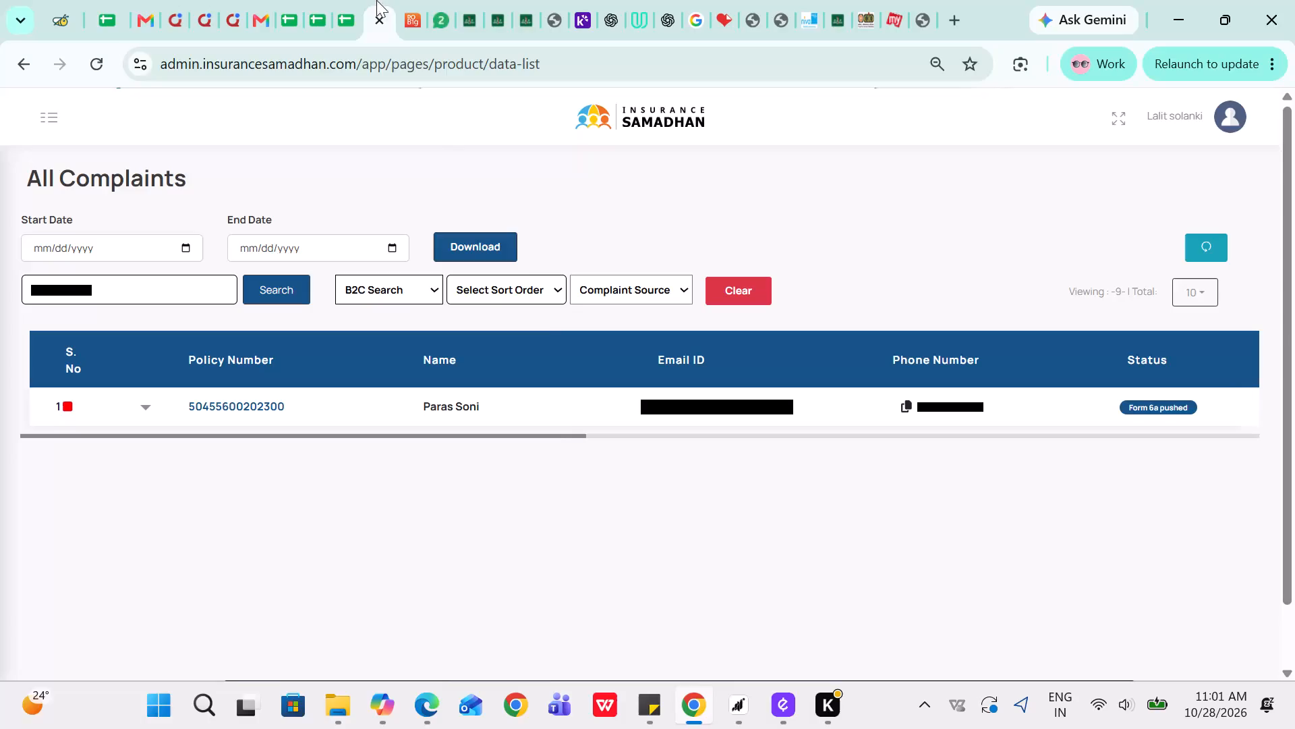
Copy the phone number in row 47 of the Oct 27 miss call sheet and search All Complaints for it.
left_click(606, 516)
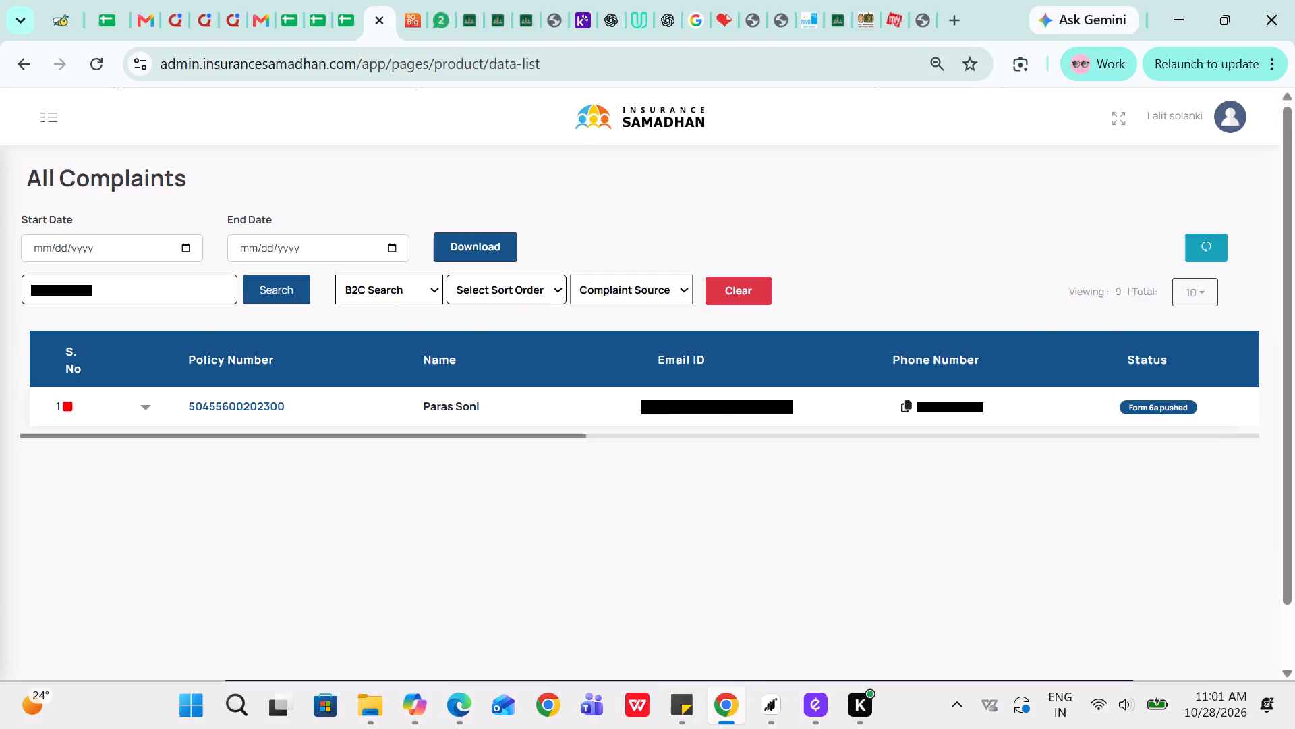
left_click(349, 0)
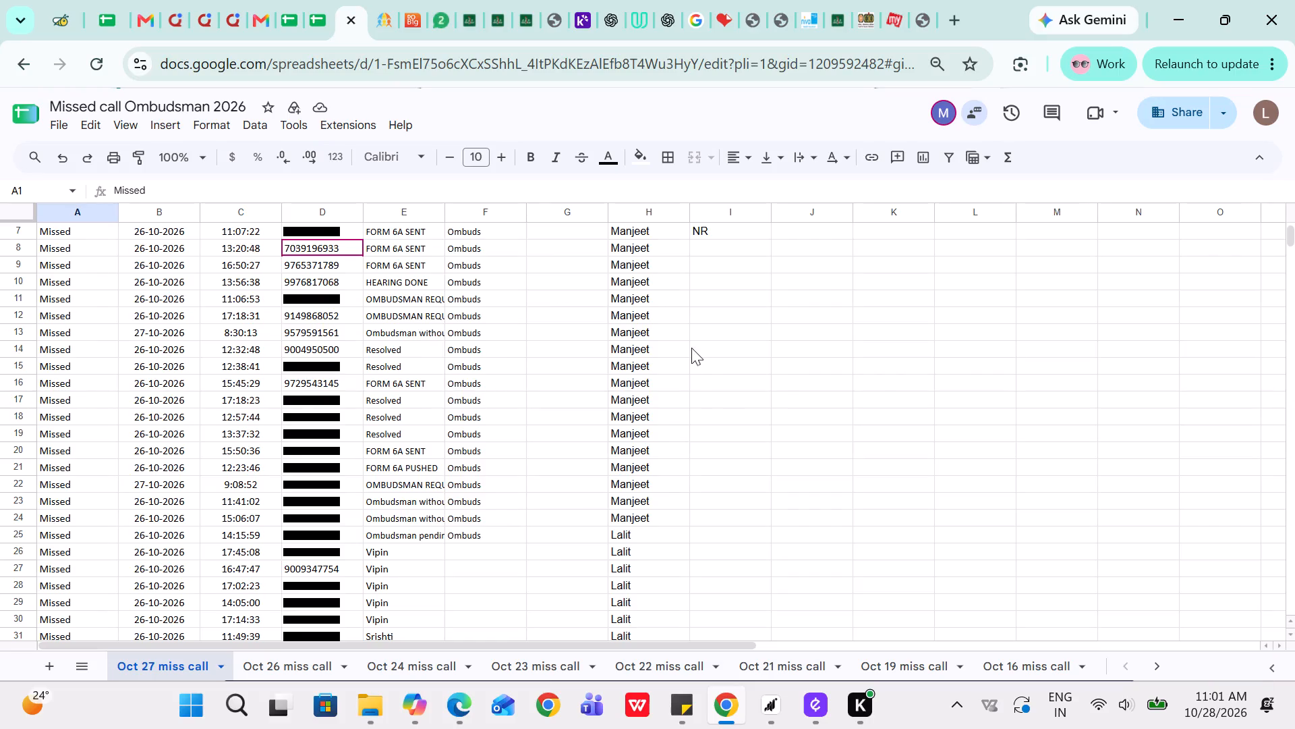
scroll(619, 450, "down", 5)
scroll(614, 443, "up", 3)
scroll(590, 523, "down", 3)
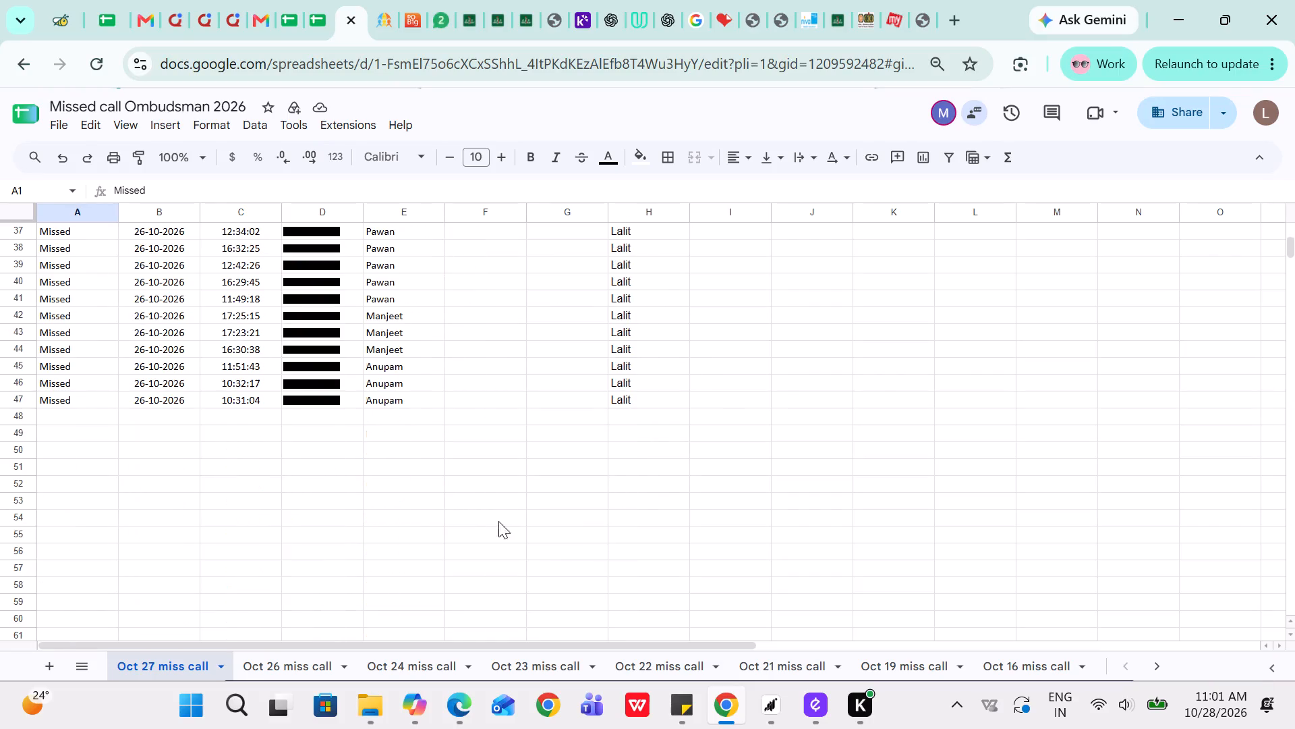
left_click(315, 406)
key("ctrl+c")
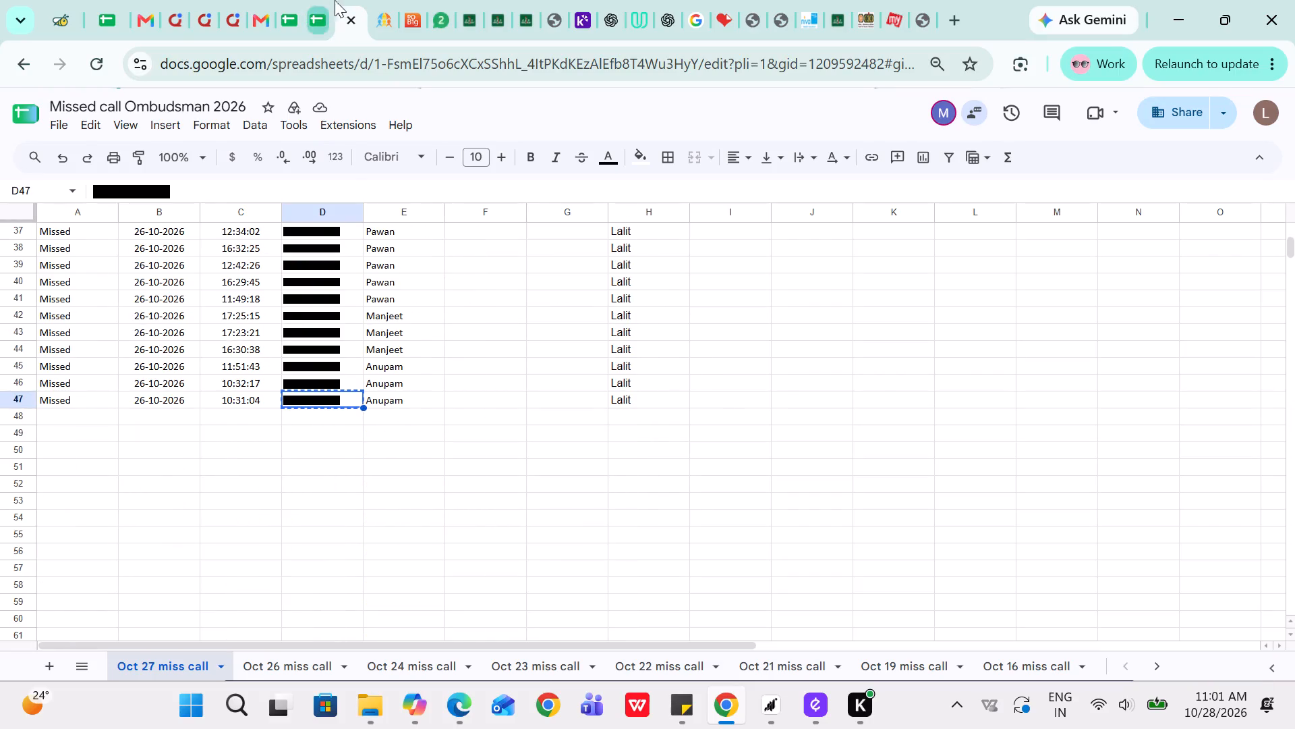
left_click(392, 0)
left_click_drag(139, 290, 0, 310)
key("ctrl+v")
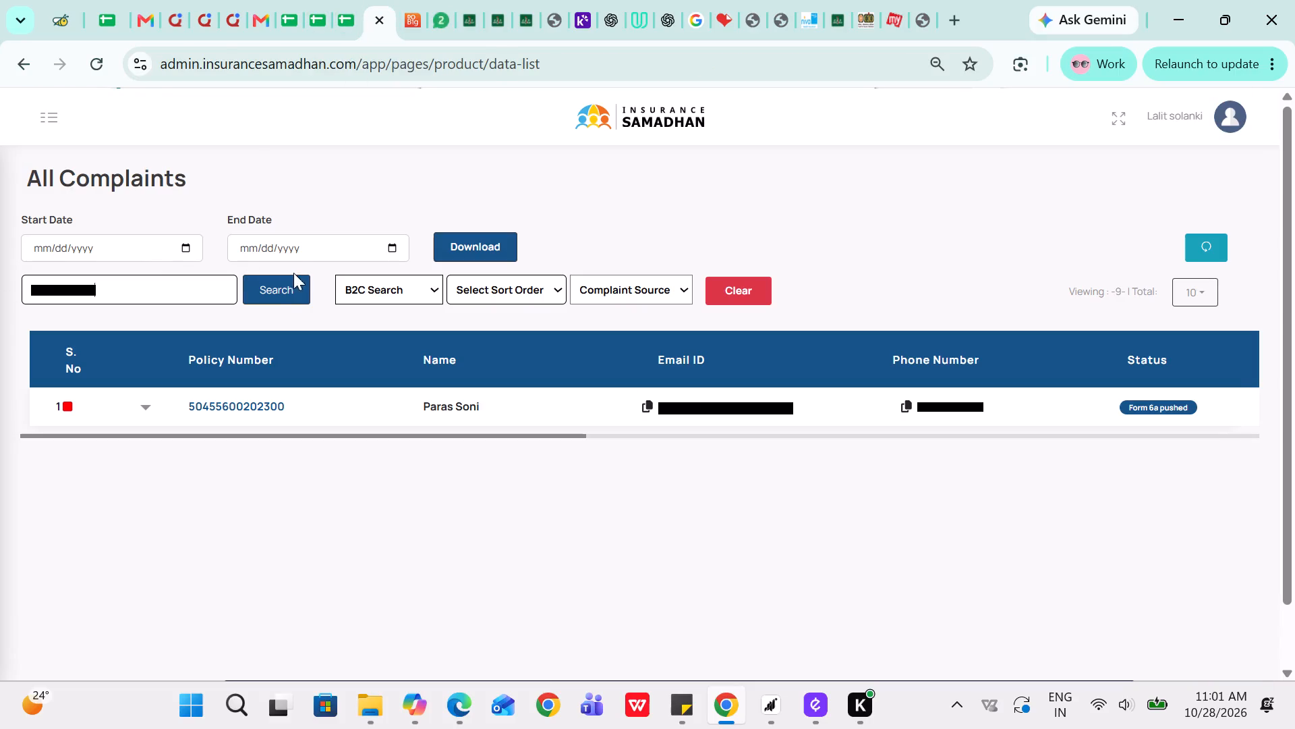
left_click(295, 273)
left_click(283, 295)
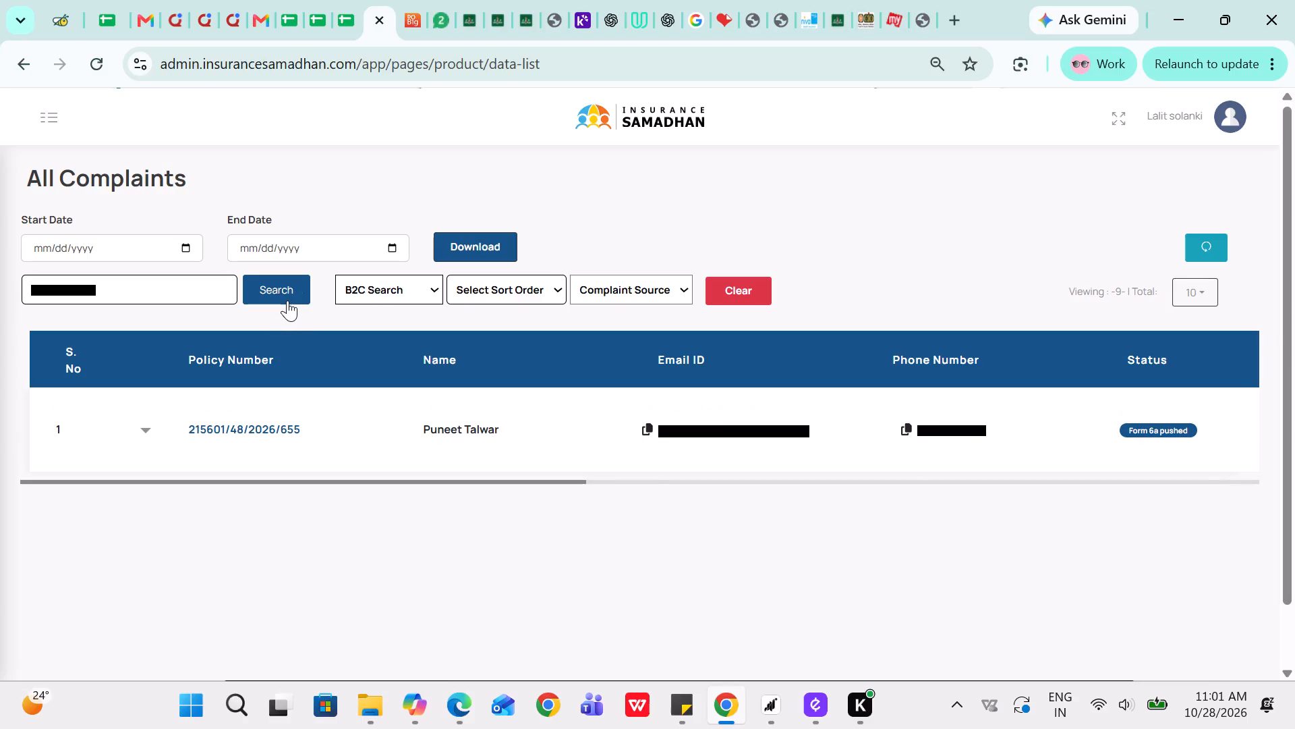
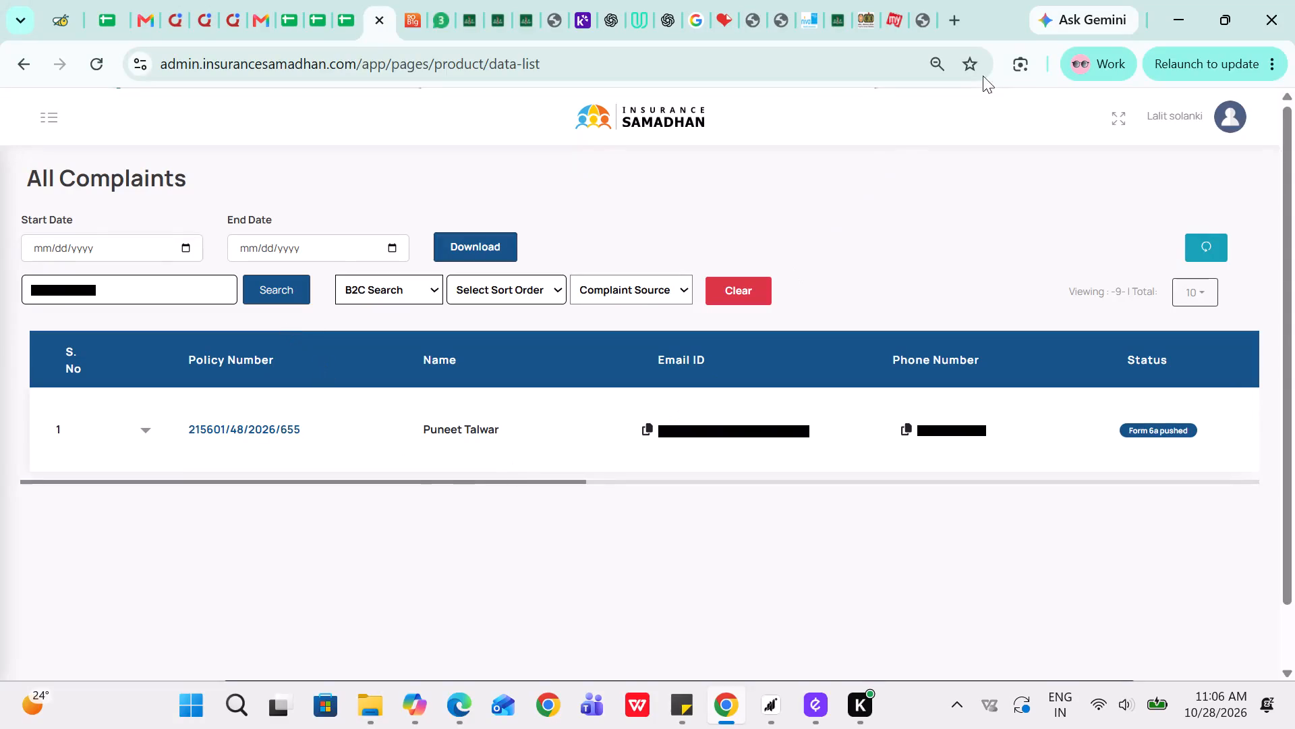
Search Google in a new browser tab for "5400 ka 5%" to calculate 5% of 5400.
left_click(945, 21)
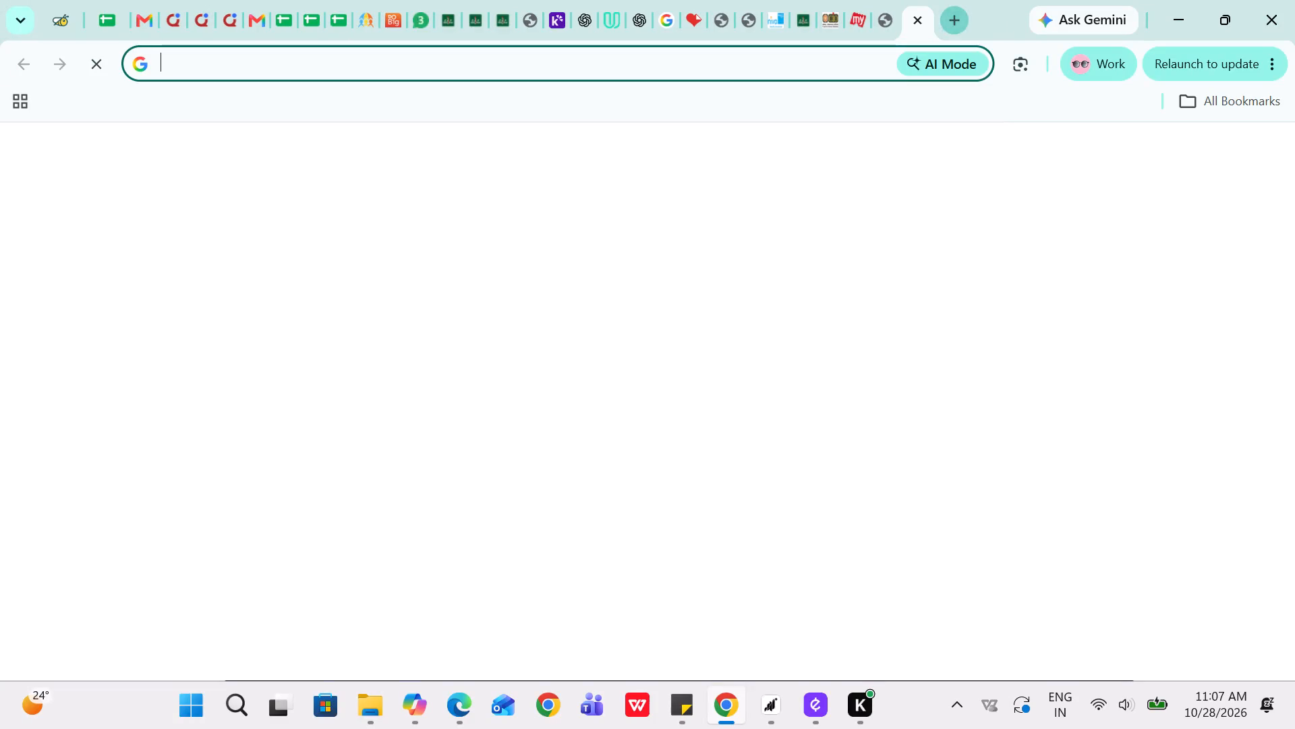
left_click(848, 64)
type("5400 ka")
key("space")
key("5")
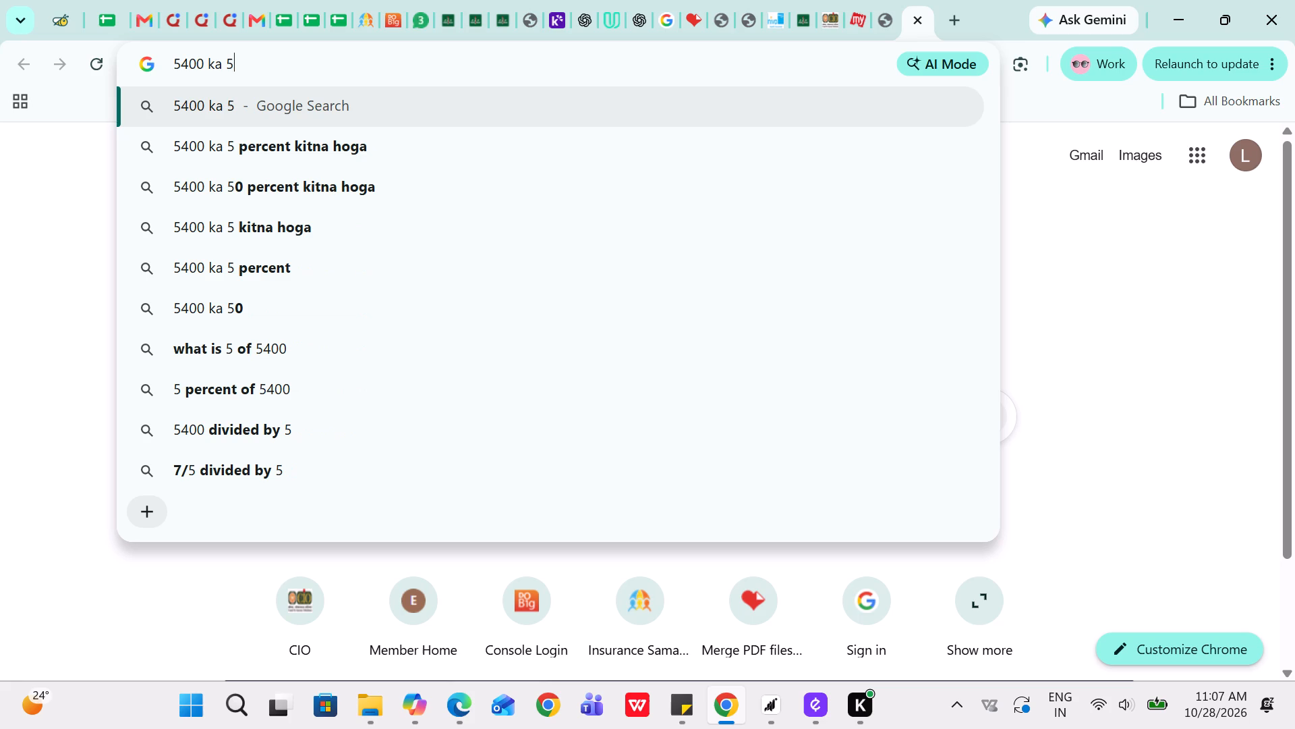
key("shift+percent")
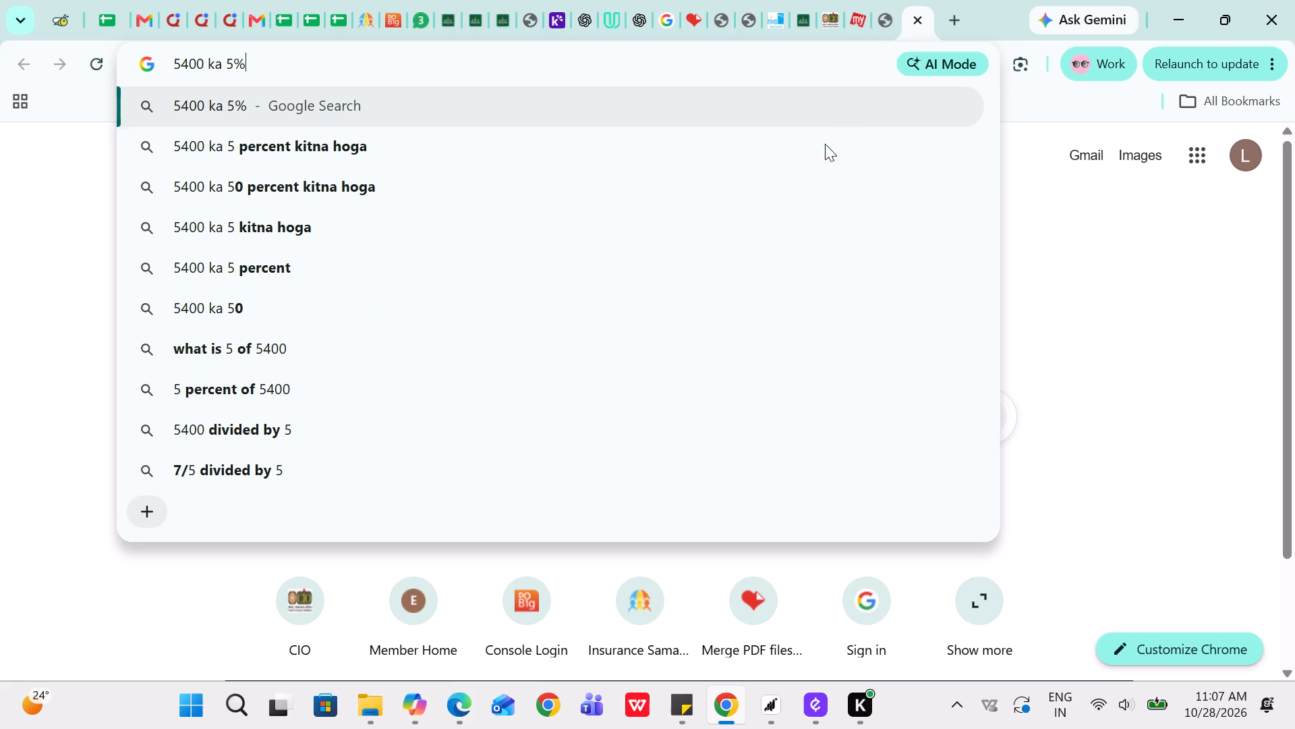
key("Return")
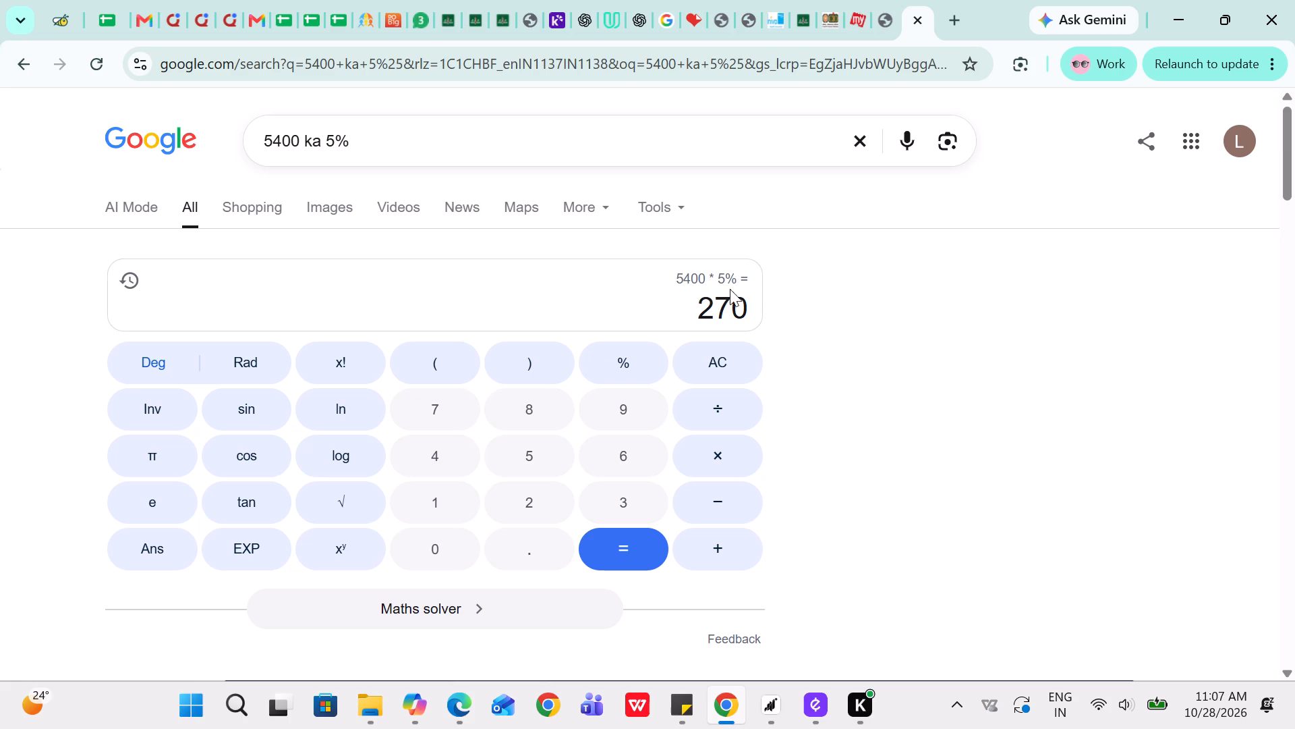
Change the percentage in the Google query to 2% and recalculate it for 5400.
left_click(335, 139)
key("BackSpace")
key("2")
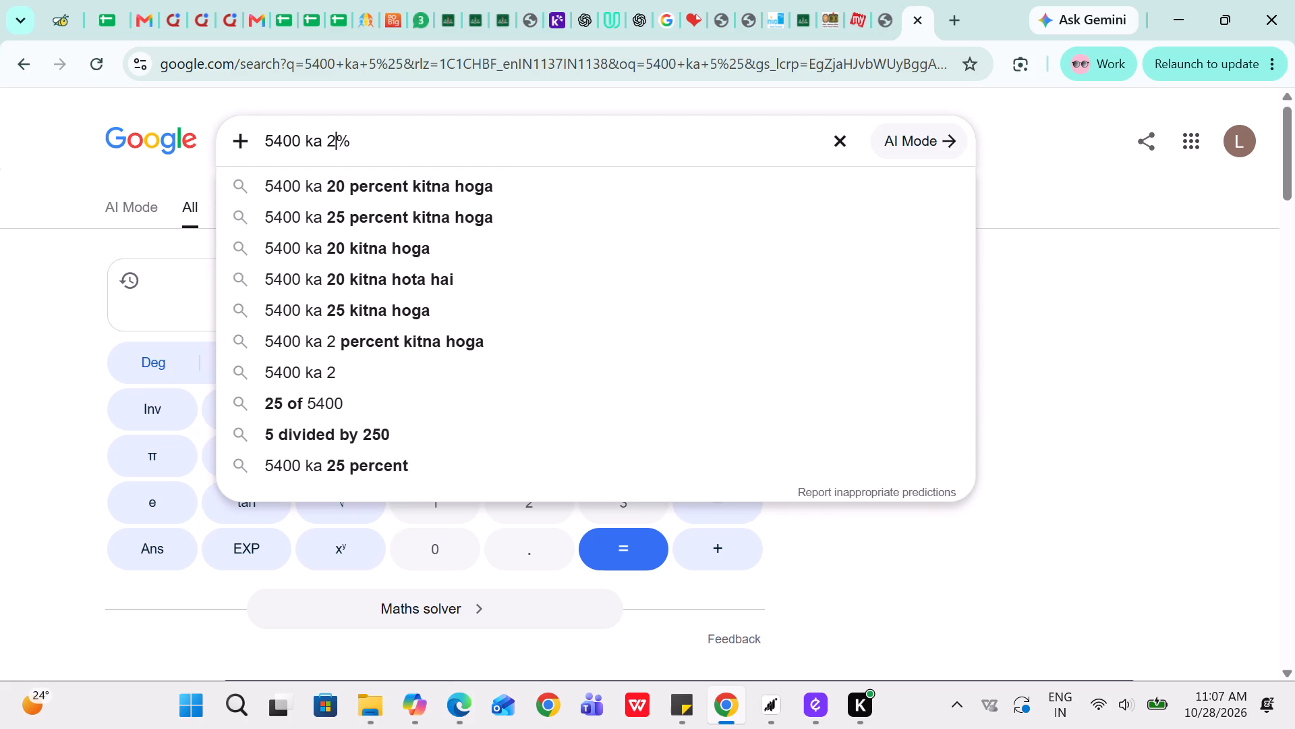
key("Return")
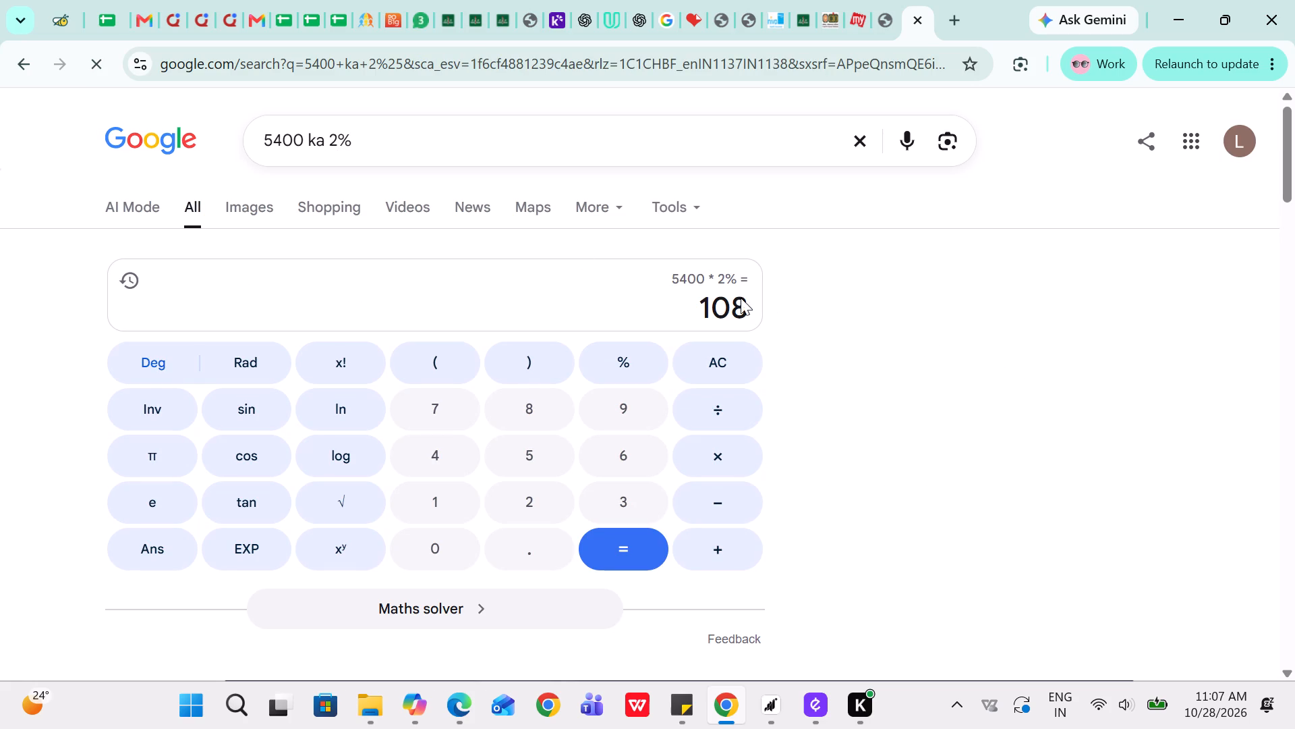
Change the percentage in the Google query to 1.5% and run the calculation for 5400 again.
left_click(336, 140)
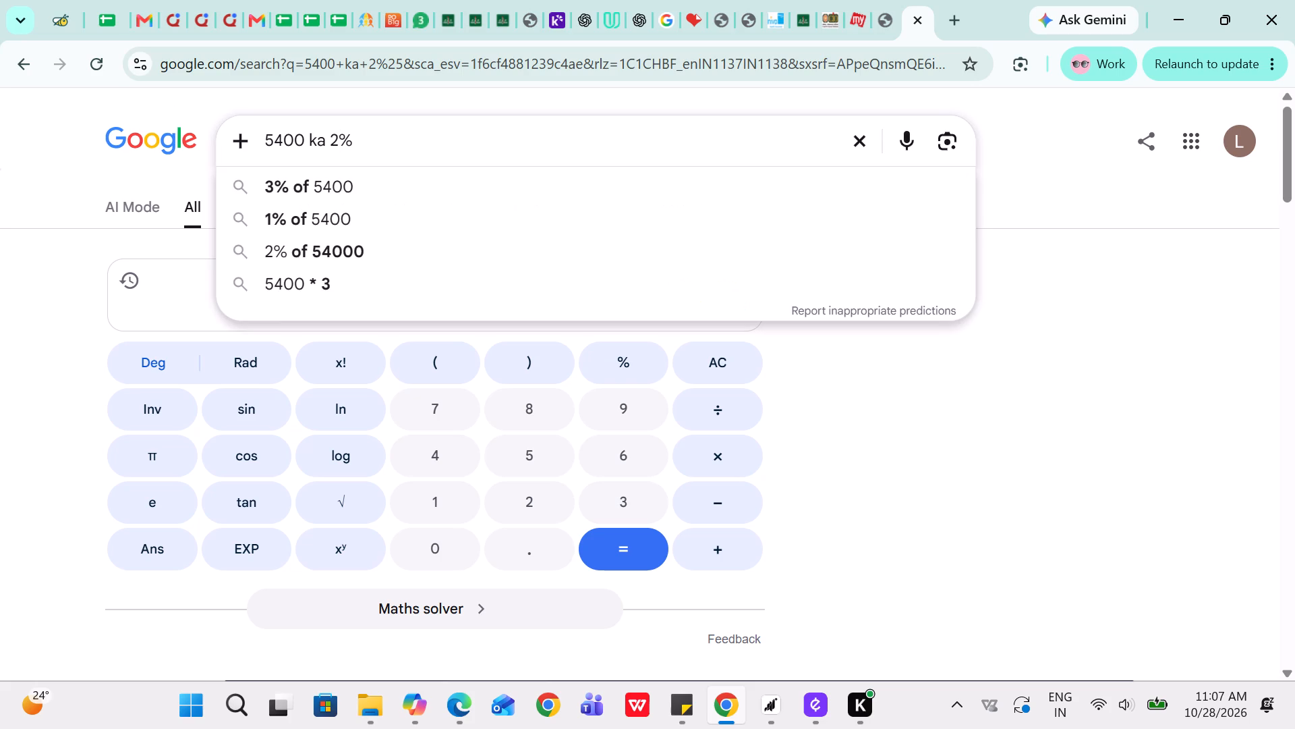
key("BackSpace")
key("1")
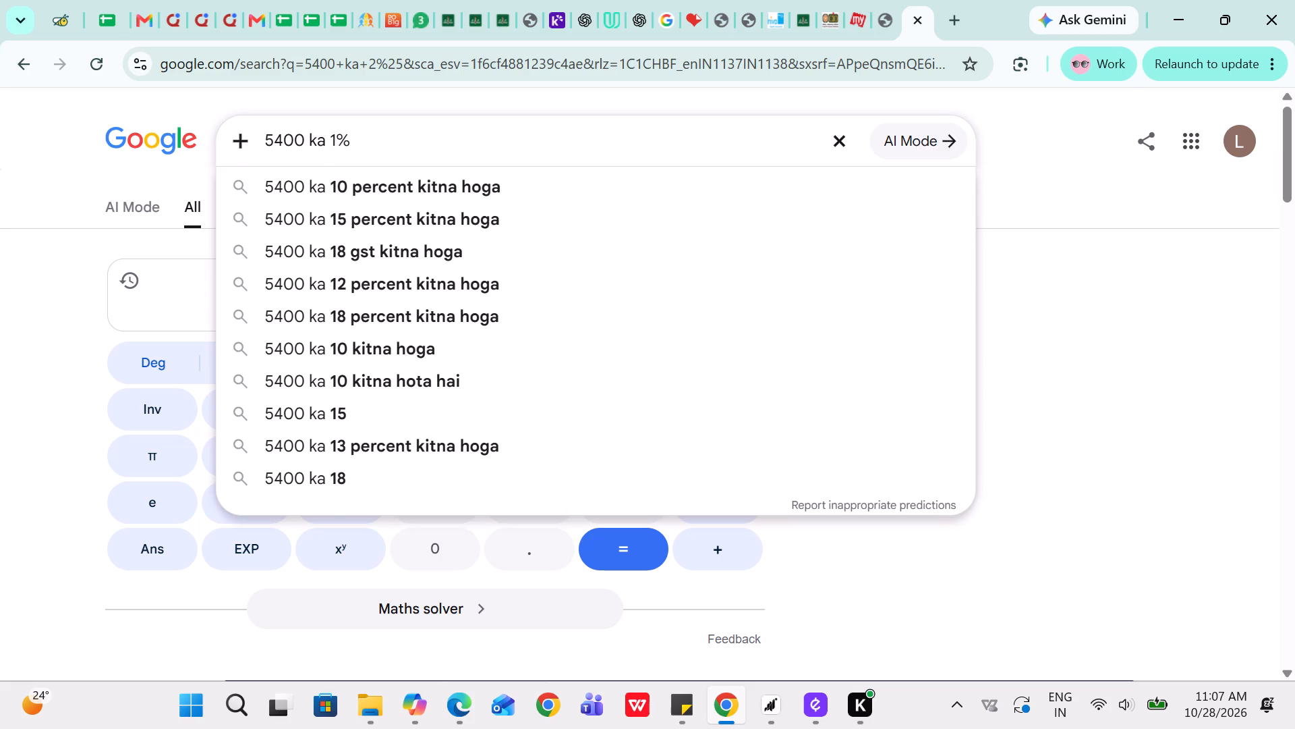
key("period")
key("5")
key("Return")
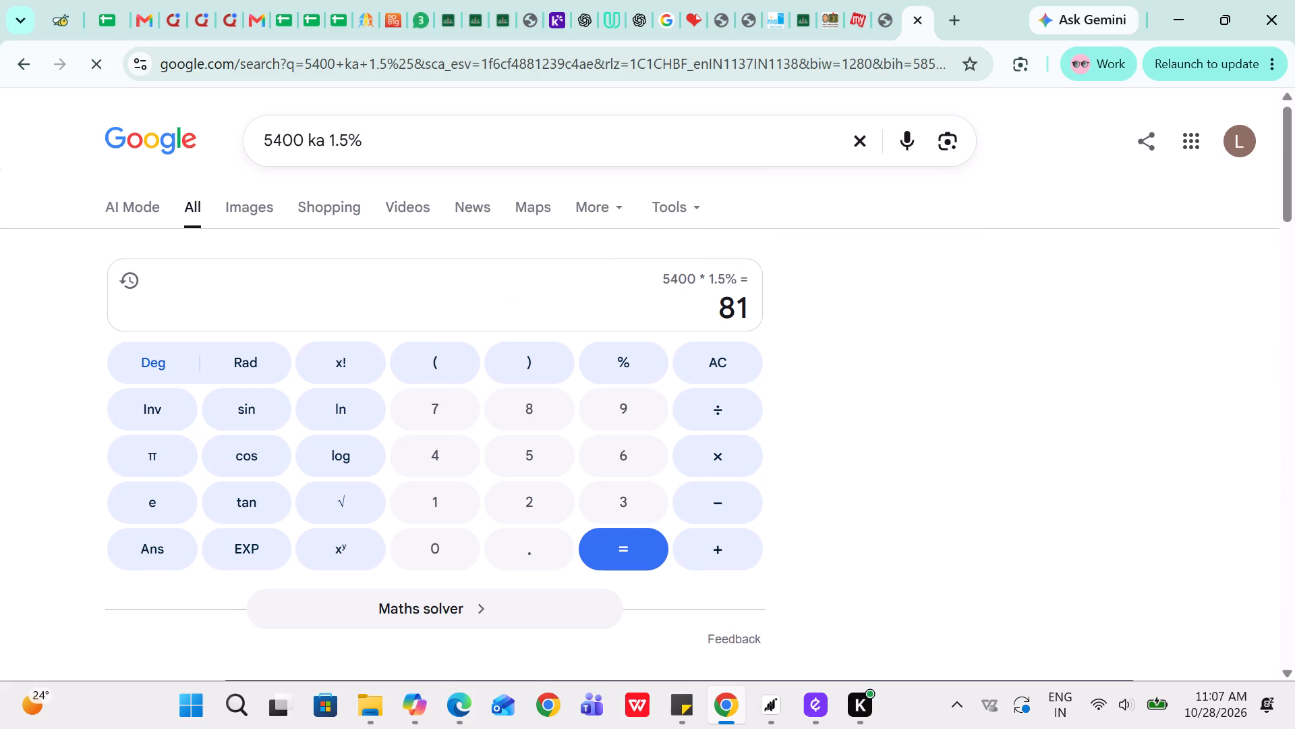
Change the percentage in the Google query to 1.8% and run the calculation for 5400 again.
left_click(349, 142)
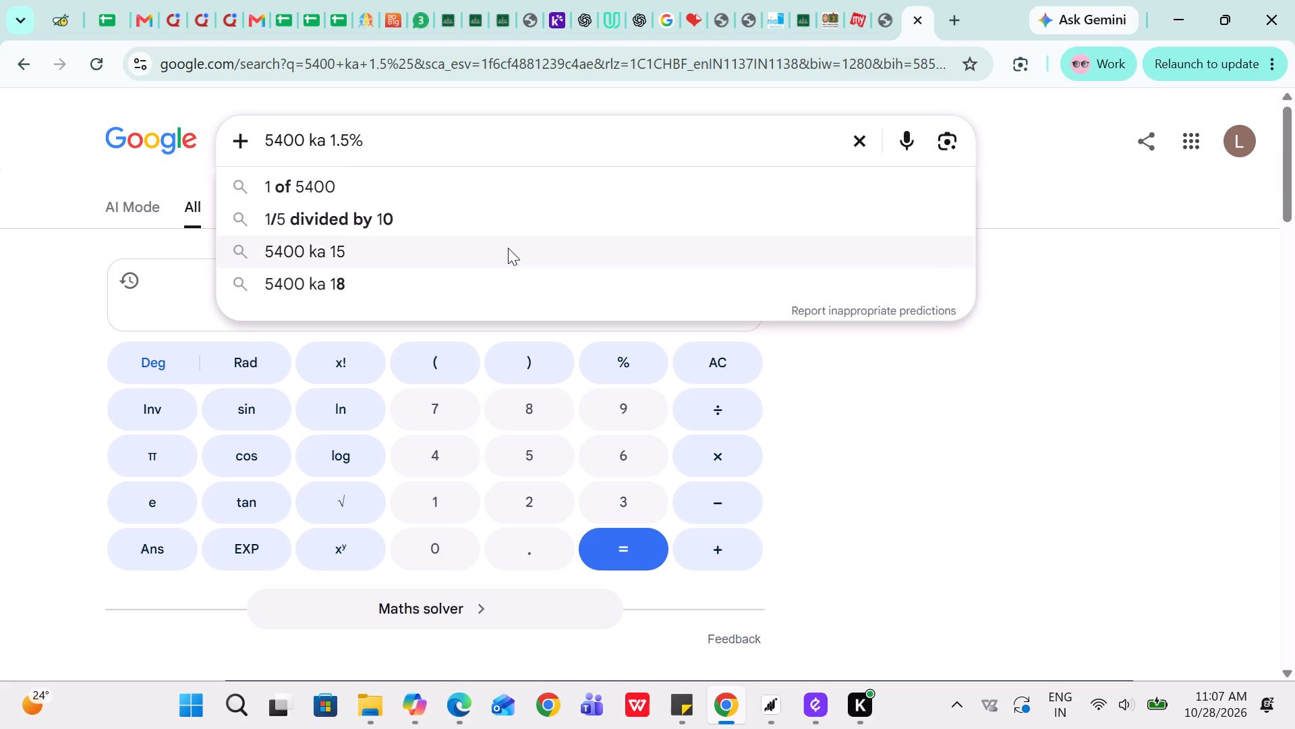
key("BackSpace")
key("8")
key("Return")
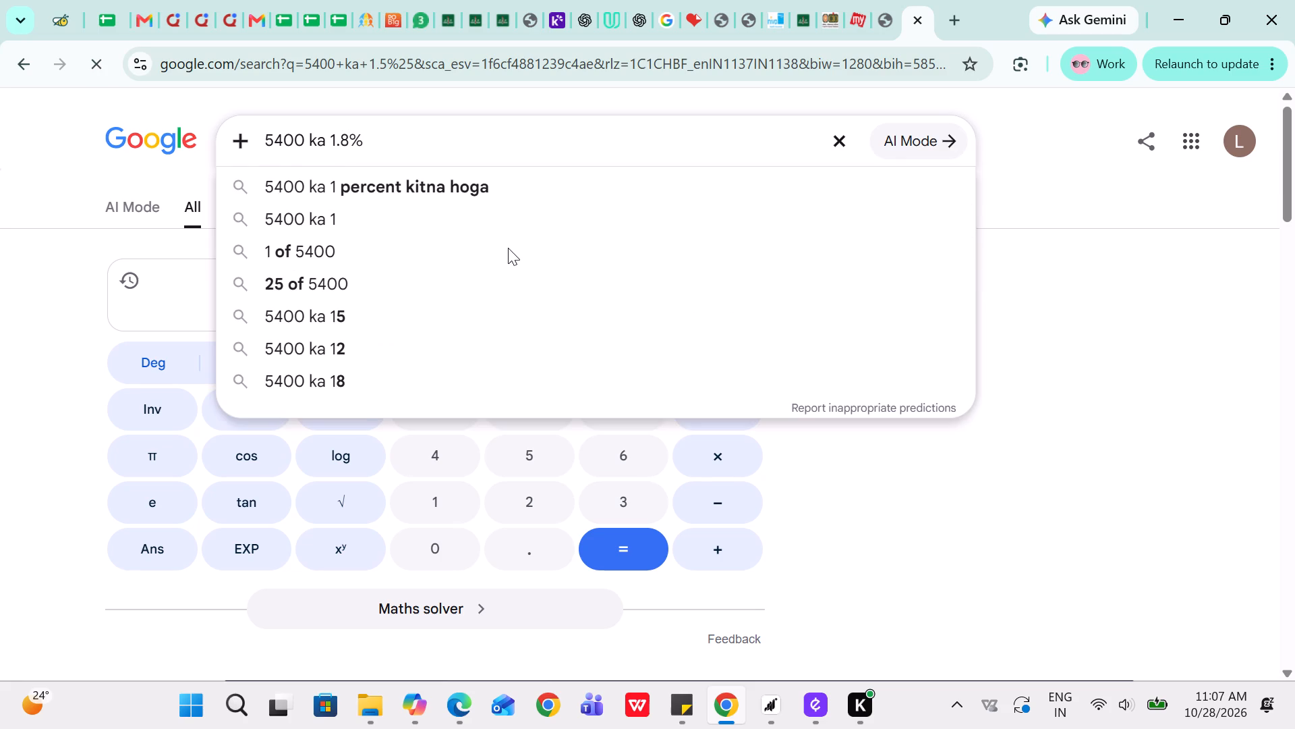
Change the percentage in the Google query to 1.9% and run the calculation for 5400 again.
left_click(346, 140)
key("BackSpace")
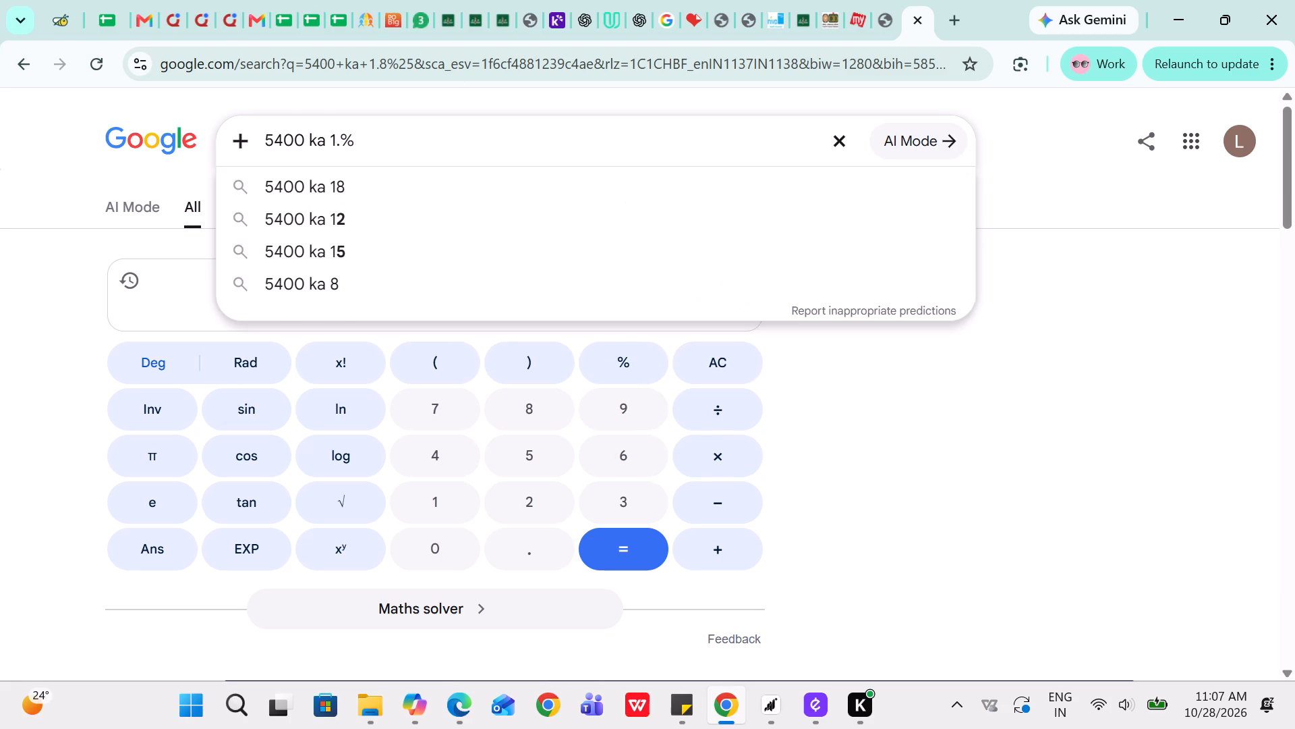
key("9")
key("Return")
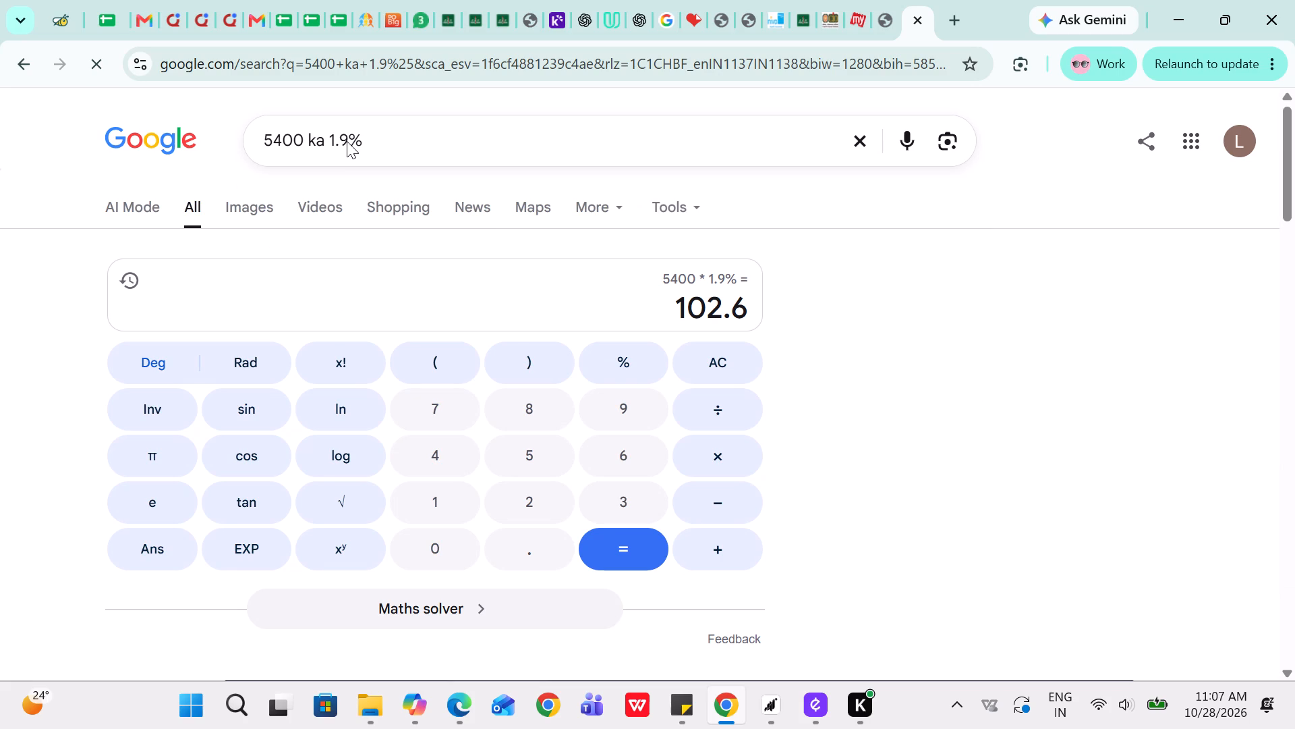
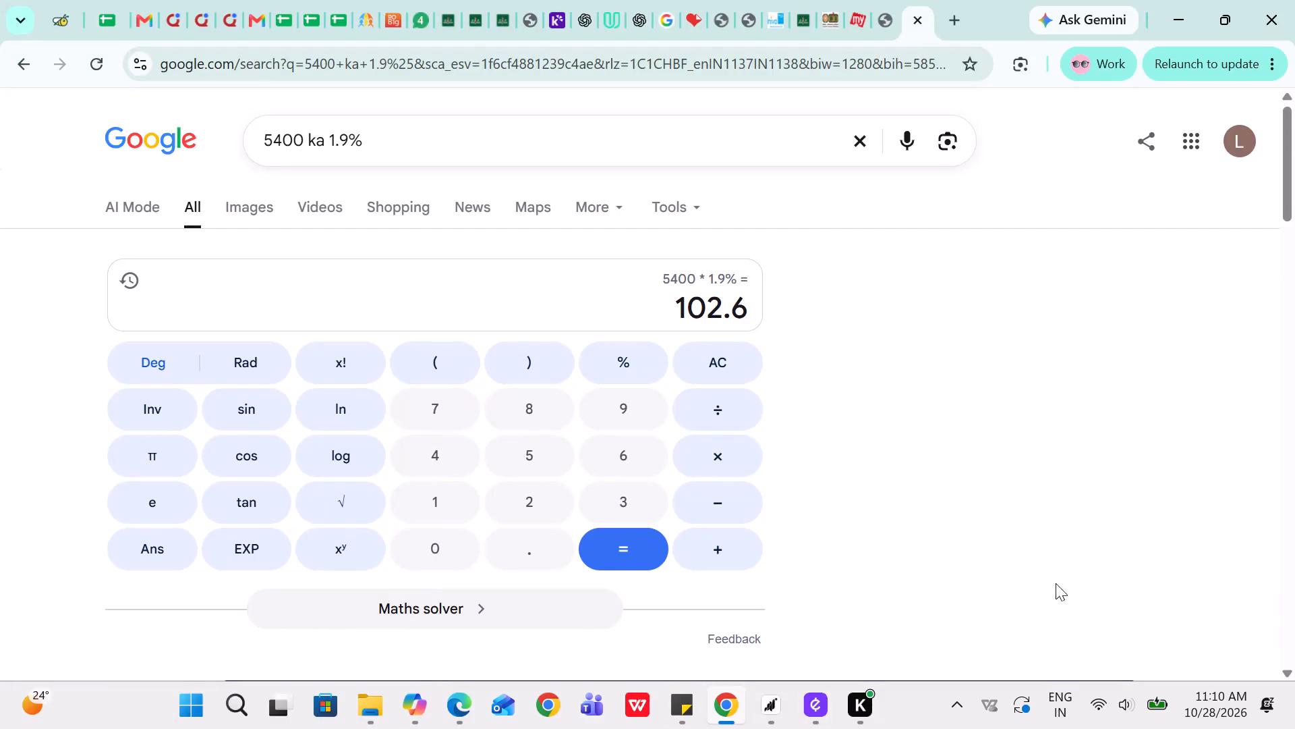
Close the Google search page with the 5400 percentage calculation.
left_click(983, 417)
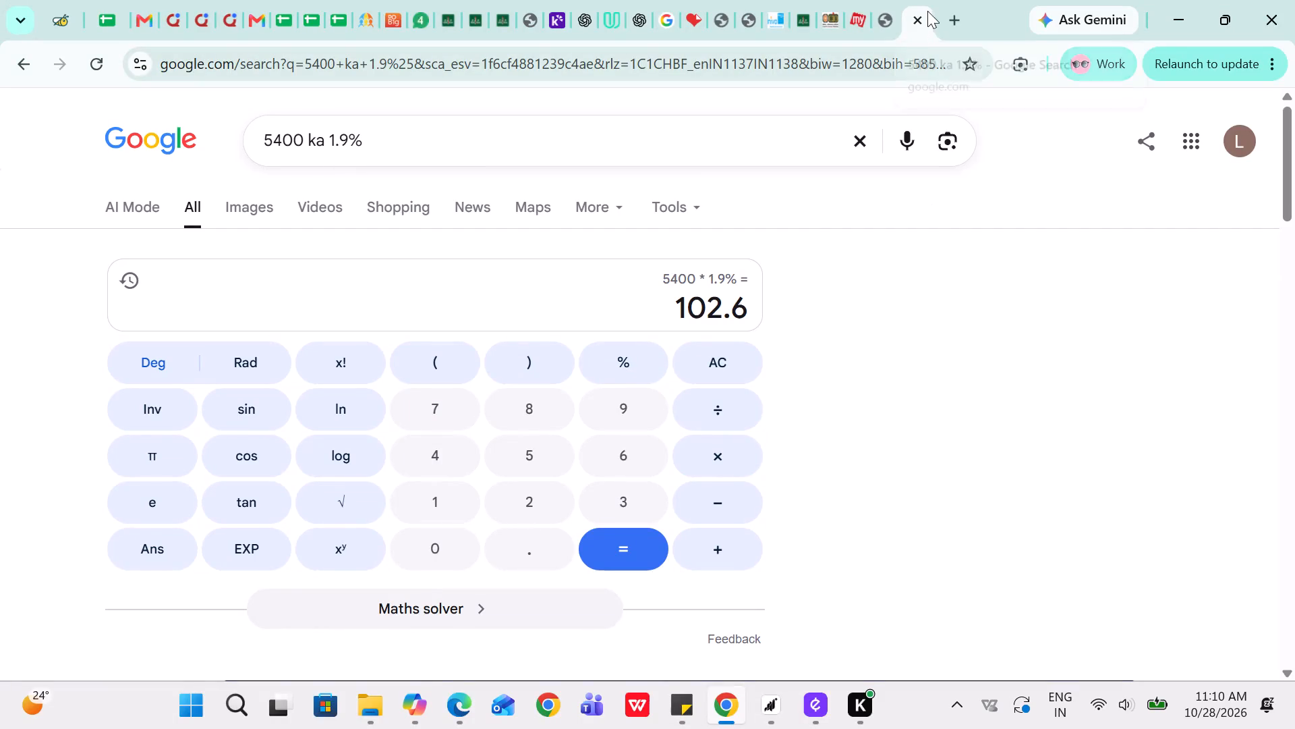
left_click(920, 17)
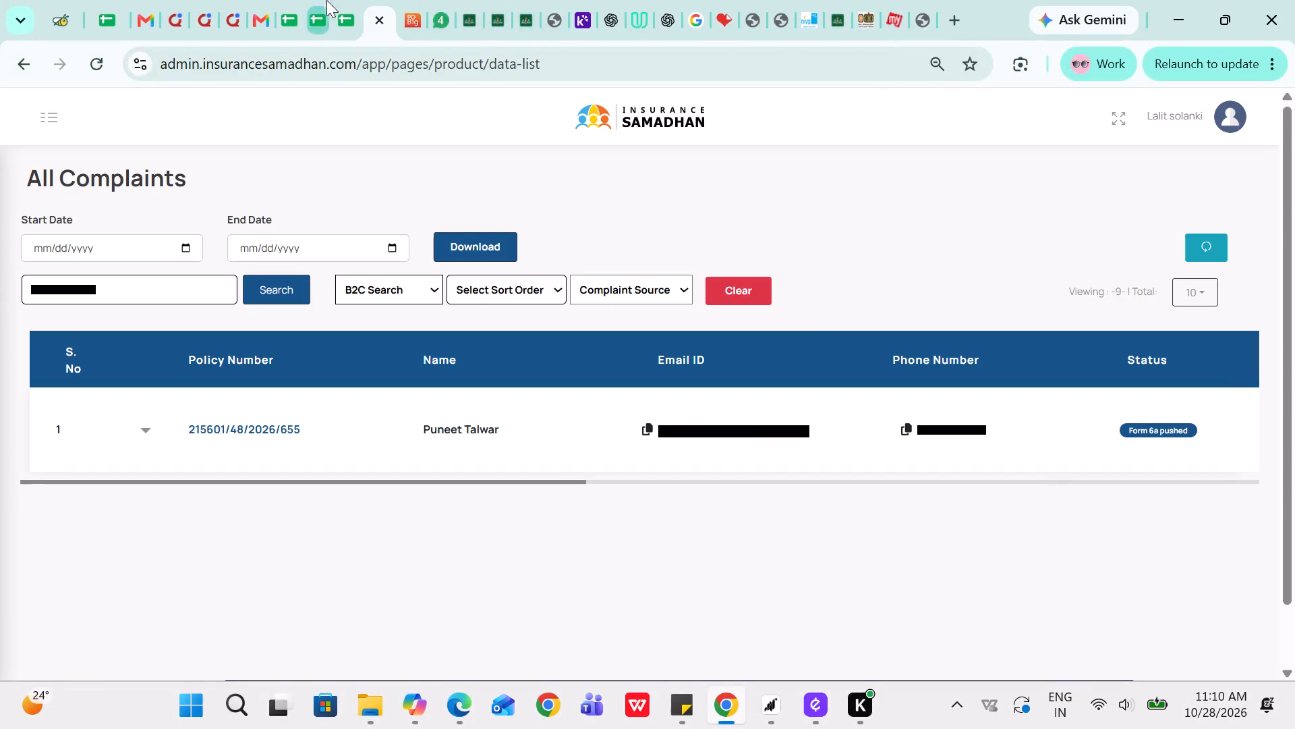
Switch to the MIS Callers spreadsheet and dismiss its pre-built tables suggestions to clear the oct 2026 sheet view.
left_click(714, 616)
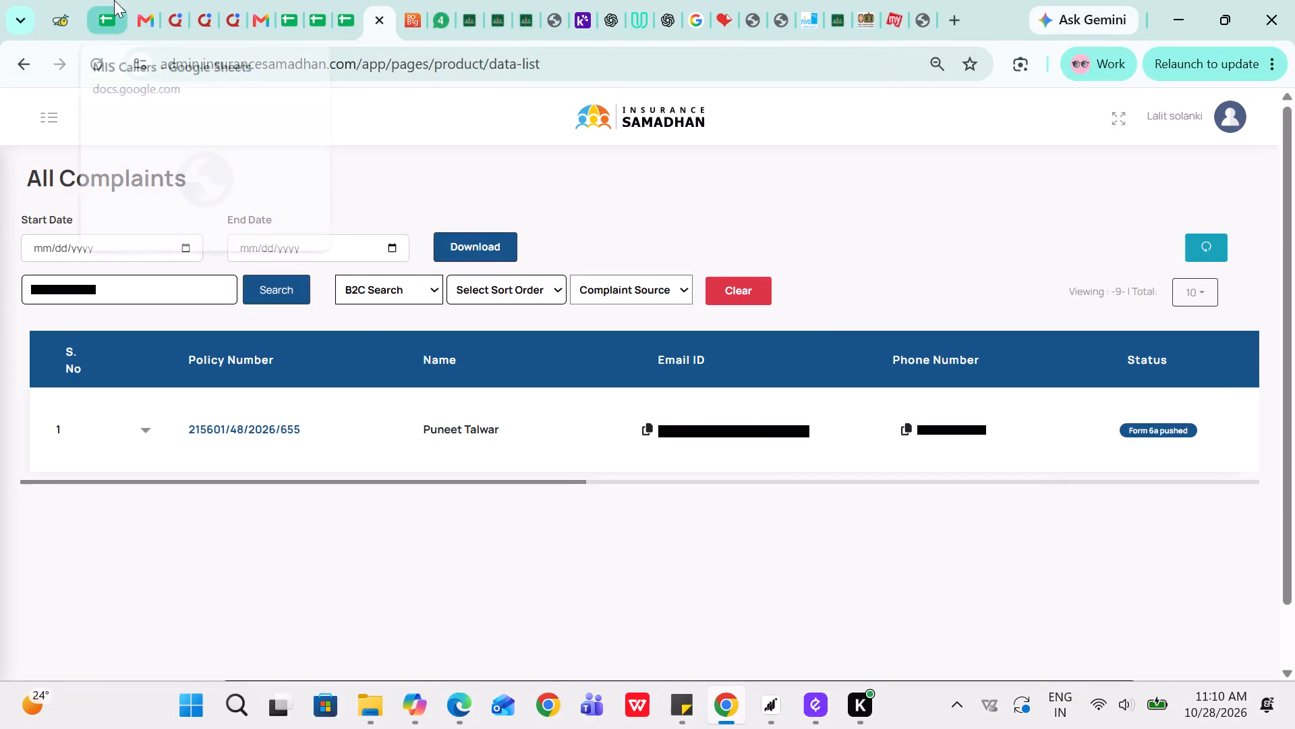
left_click(114, 0)
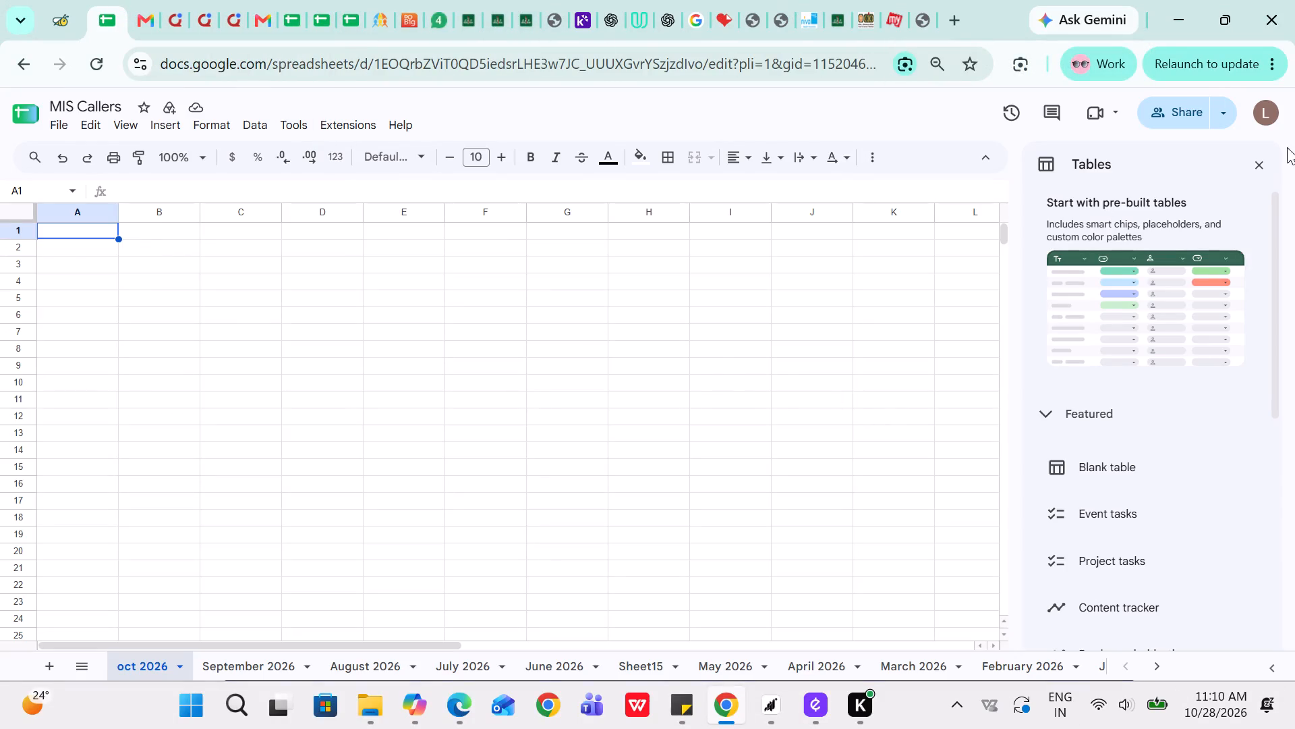
left_click(1259, 165)
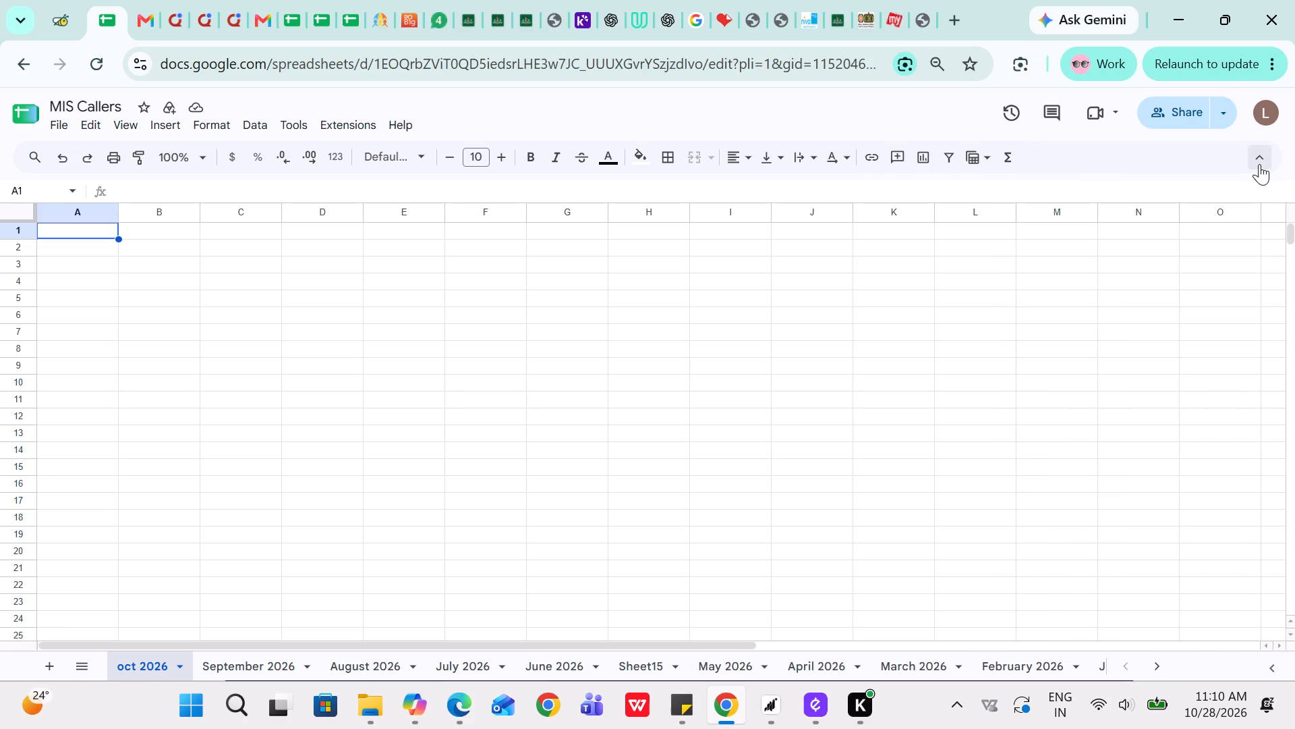
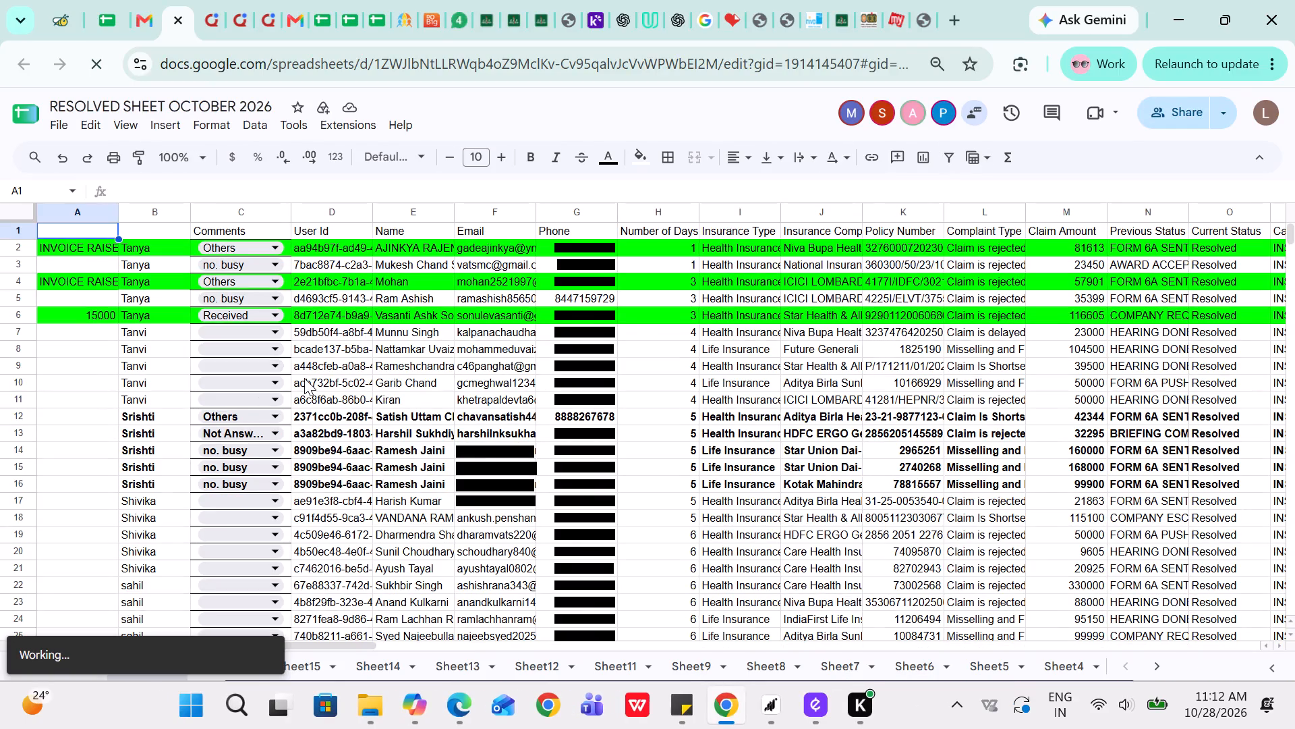
Look through the caller assignments and comment statuses for the resolved cases in Sheet17 of RESOLVED SHEET OCTOBER 2026.
scroll(450, 389, "down", 6)
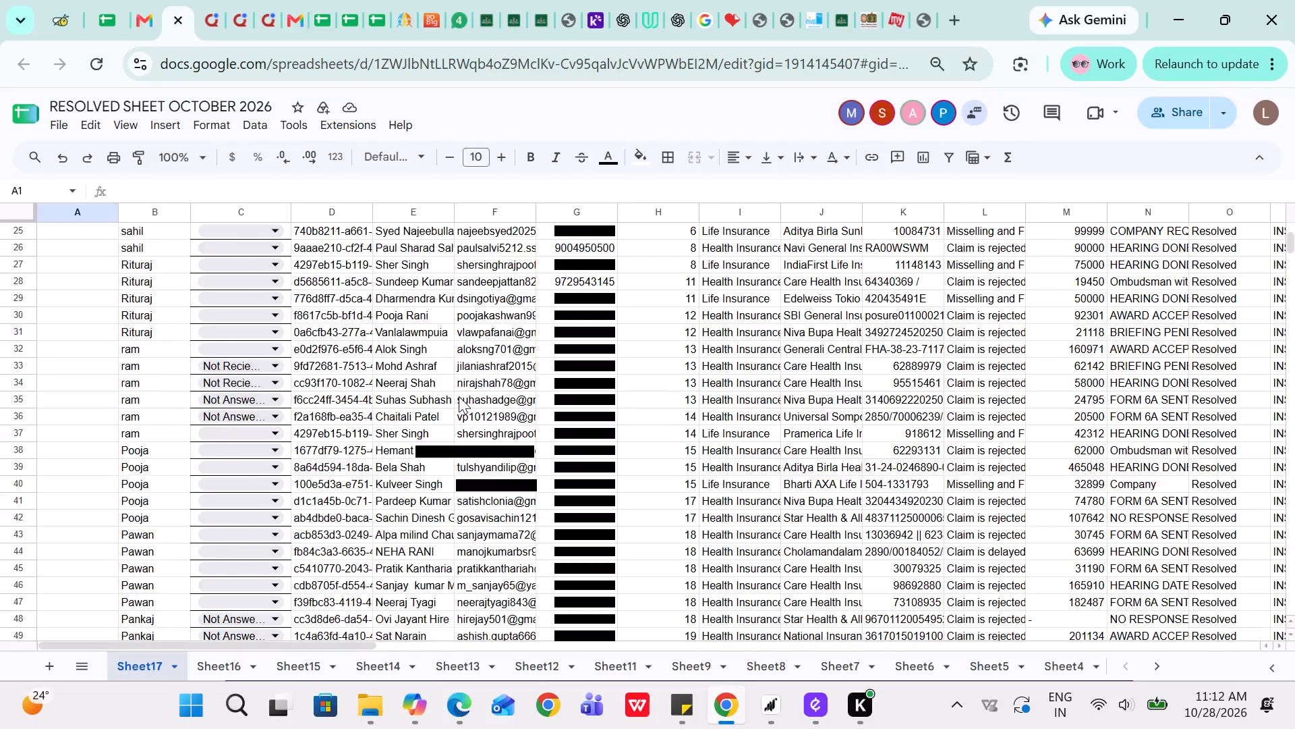
scroll(459, 396, "down", 3)
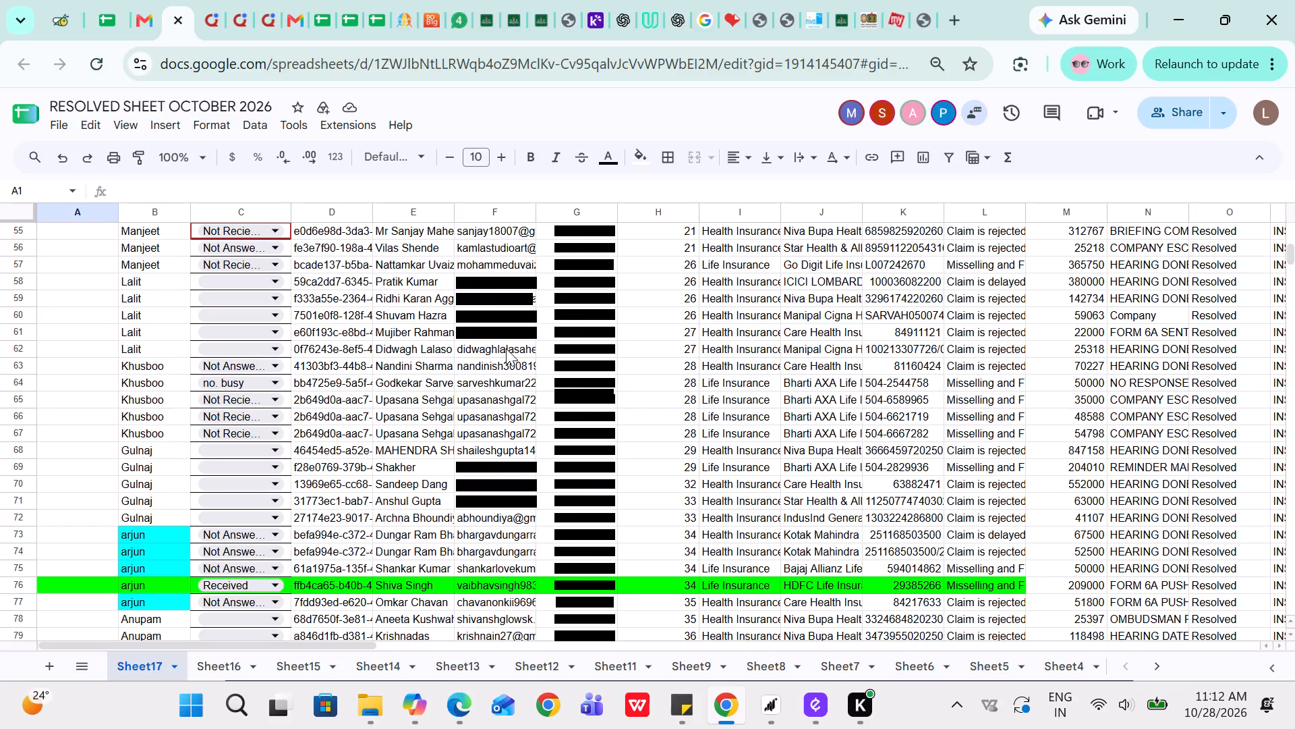
Search the All Complaints list for the phone number copied from row 58 of the RESOLVED SHEET OCTOBER 2026 spreadsheet.
left_click(587, 285)
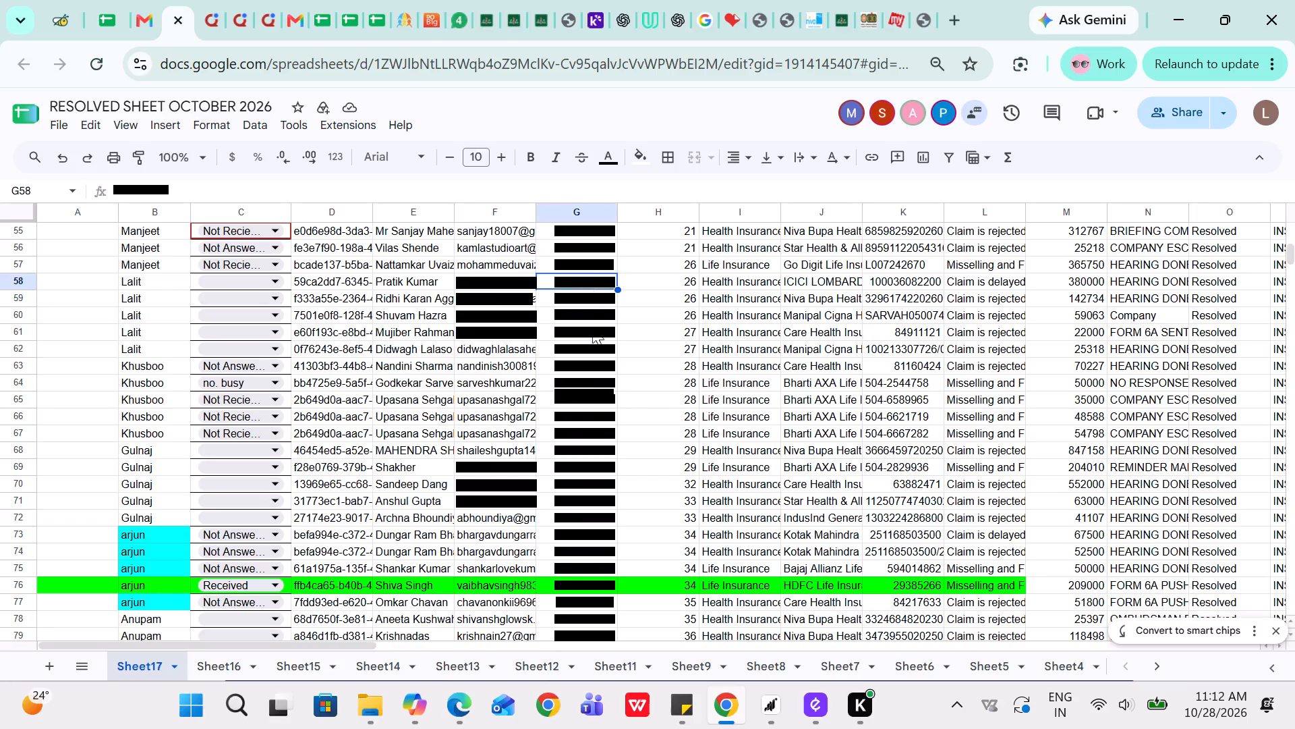
key("ctrl+c")
left_click(393, 0)
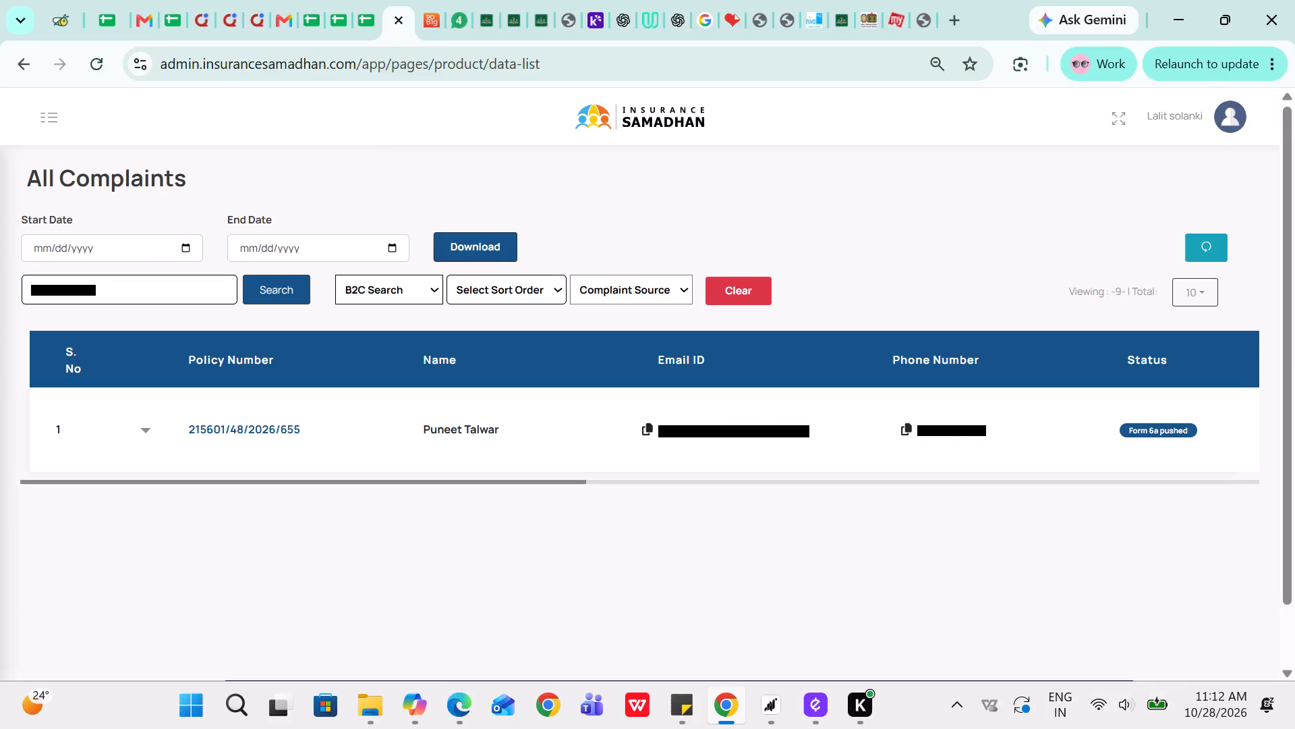
left_click_drag(186, 286, 1, 304)
key("ctrl+v")
left_click(318, 300)
left_click(291, 294)
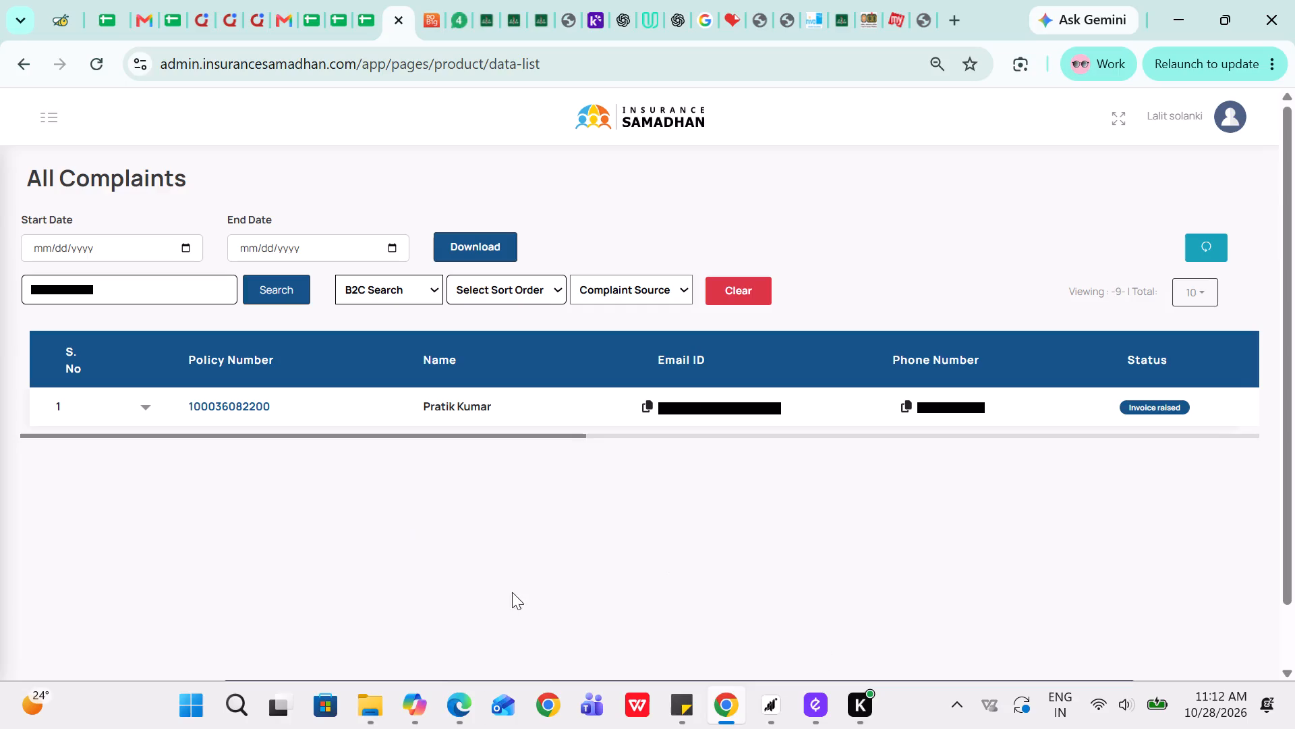
Review the communication log of the complaint found for row 58, and close it.
left_click(666, 510)
left_click(867, 403)
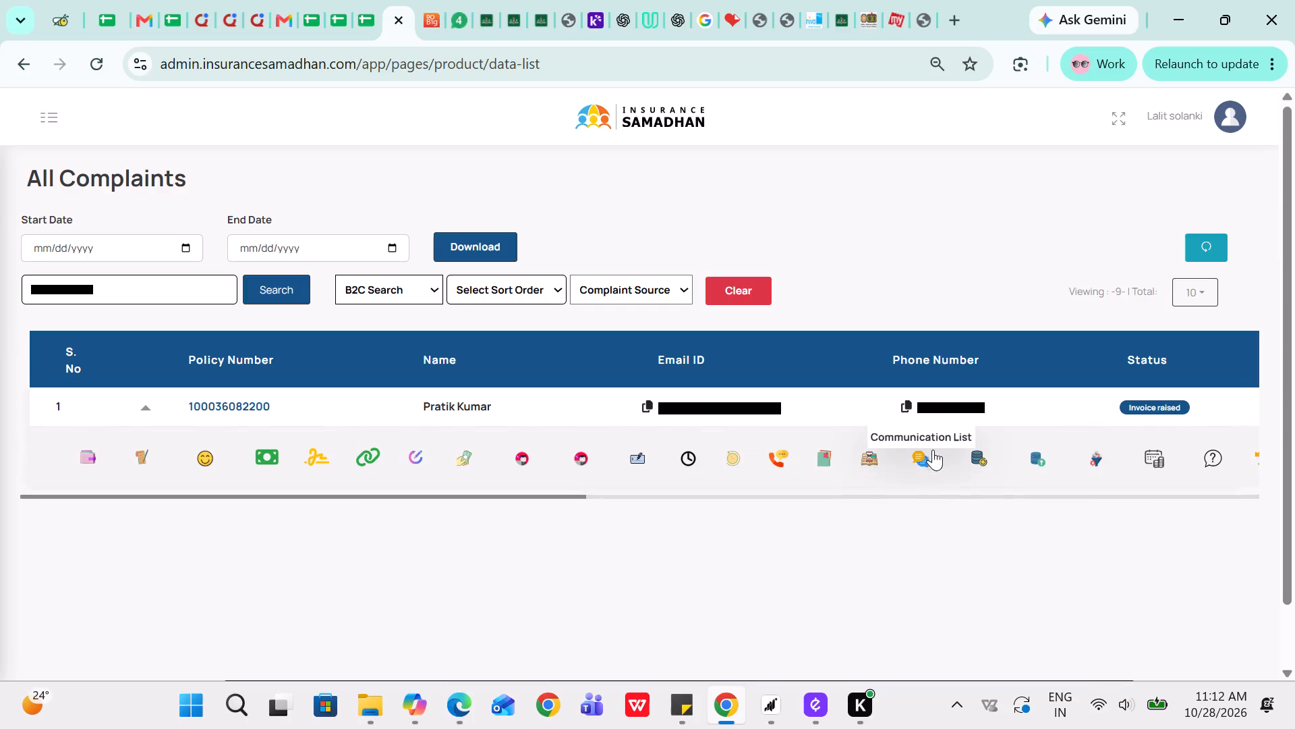
left_click(924, 462)
left_click(573, 186)
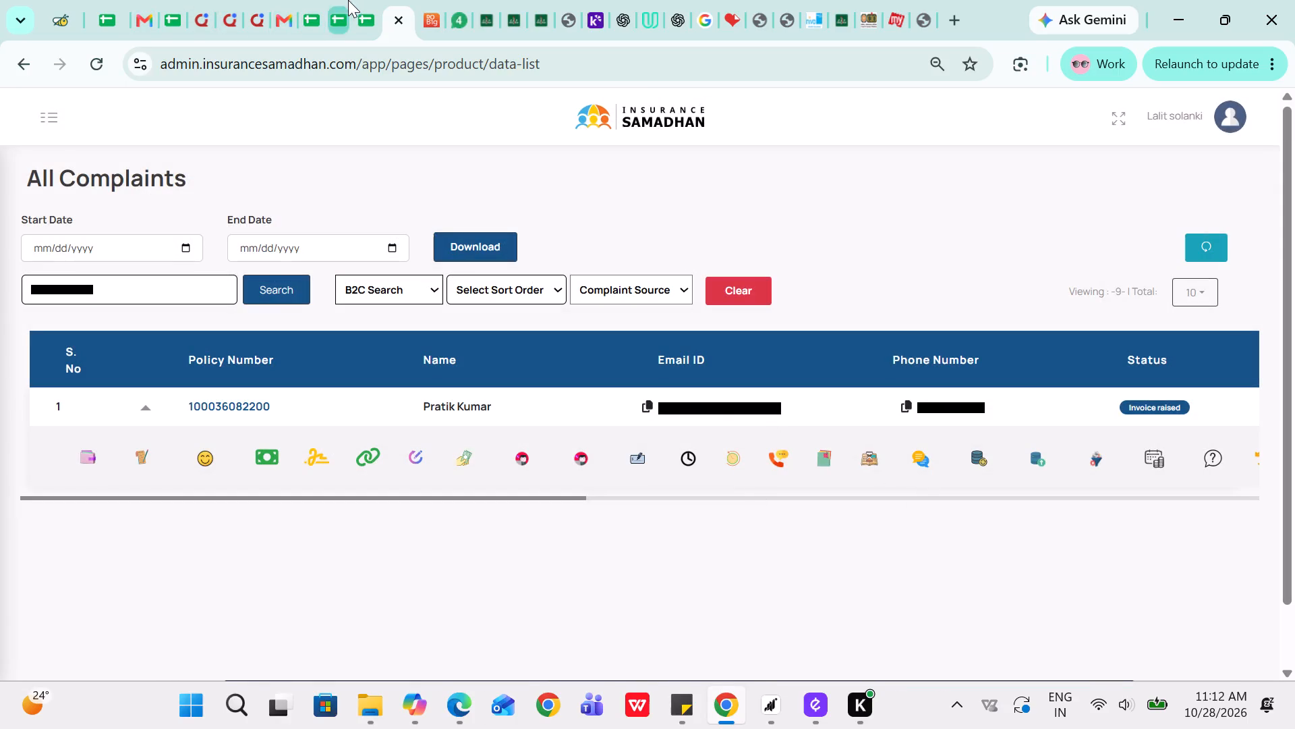
Switch back to the RESOLVED SHEET OCTOBER 2026 spreadsheet and set the call status in row 58 to Received.
left_click(364, 0)
left_click_drag(170, 0, 312, 0)
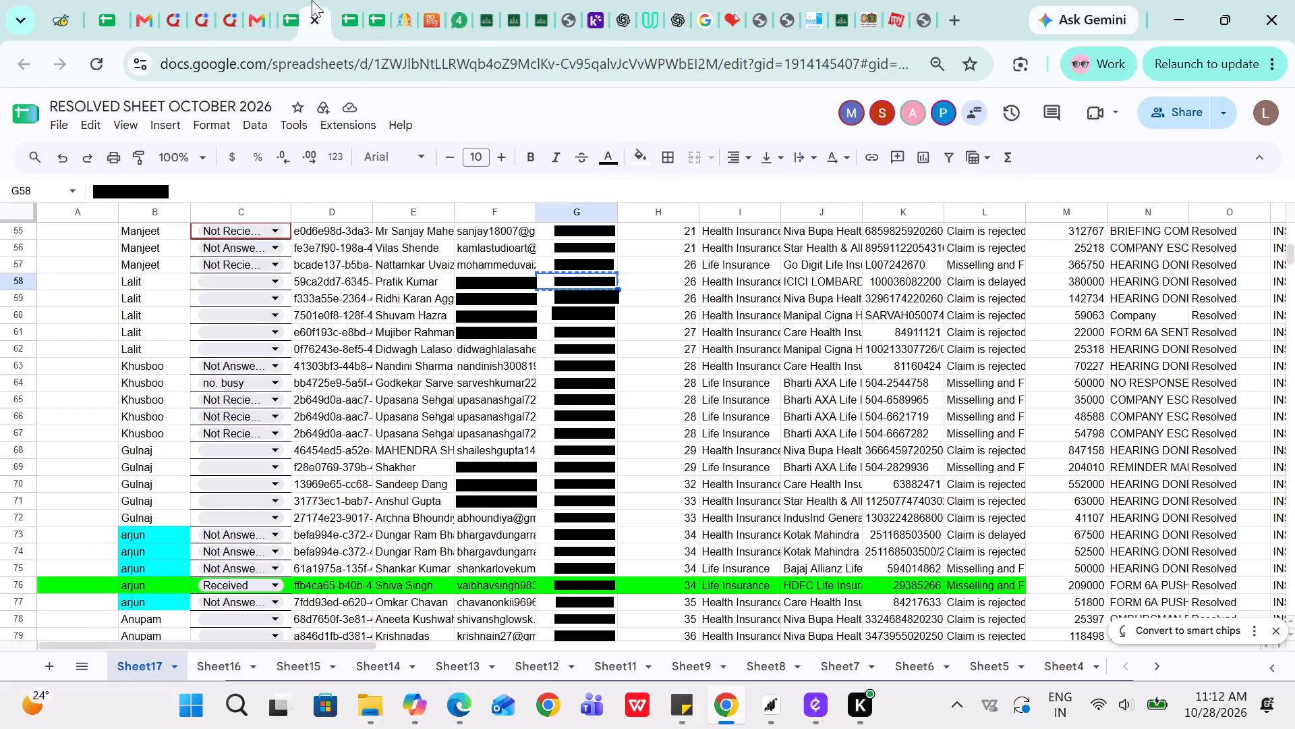
left_click_drag(312, 0, 366, 0)
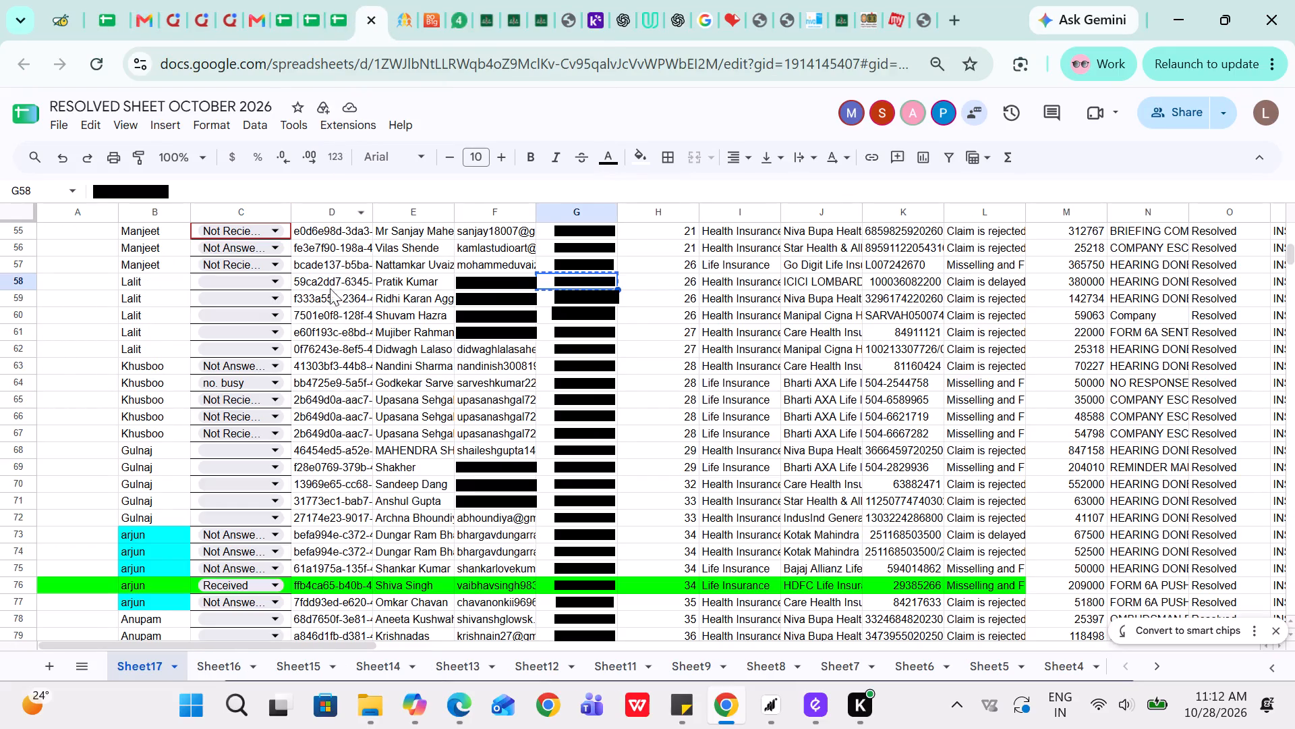
left_click(255, 283)
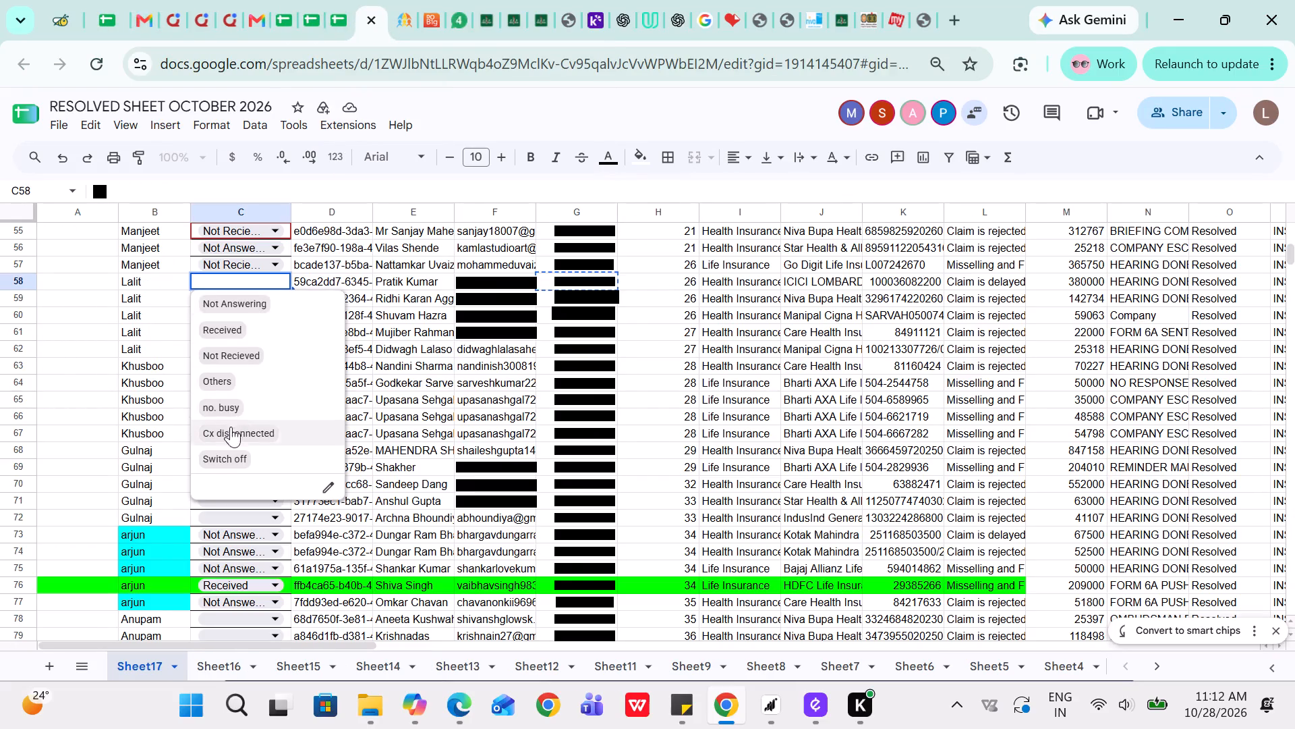
left_click(225, 404)
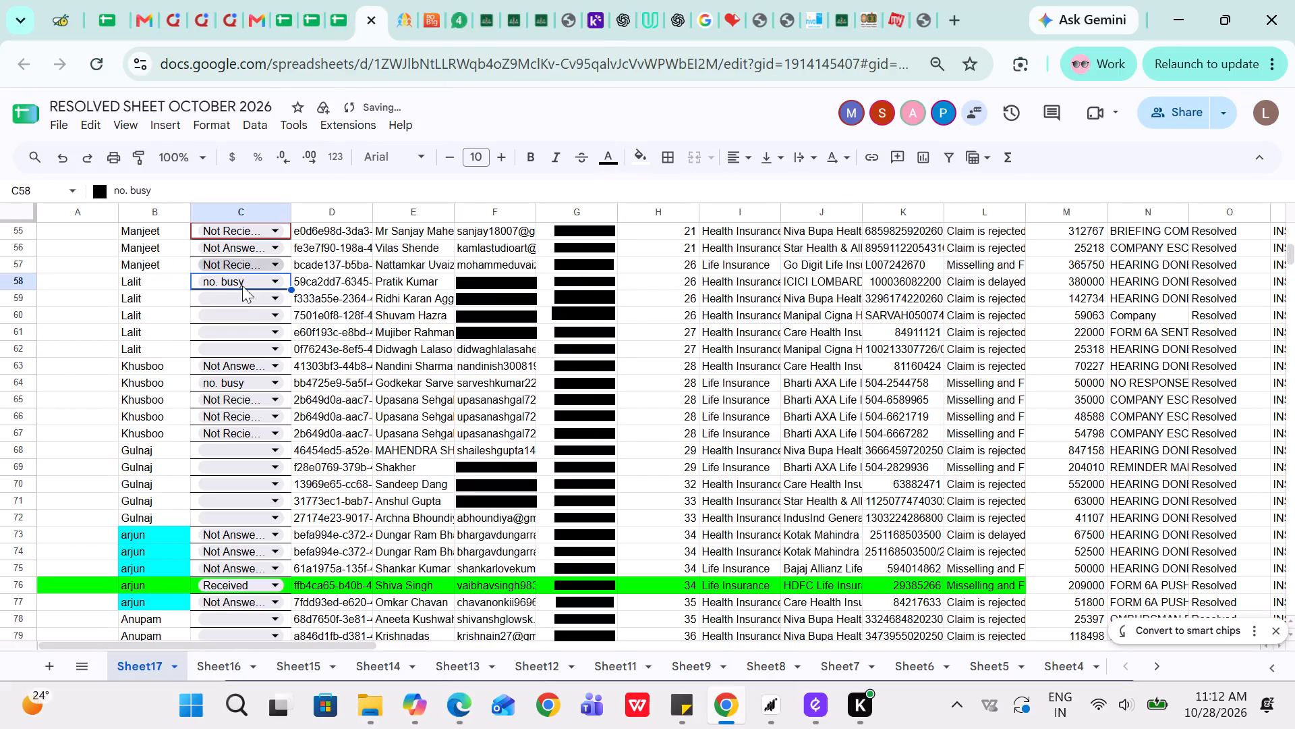
left_click(254, 283)
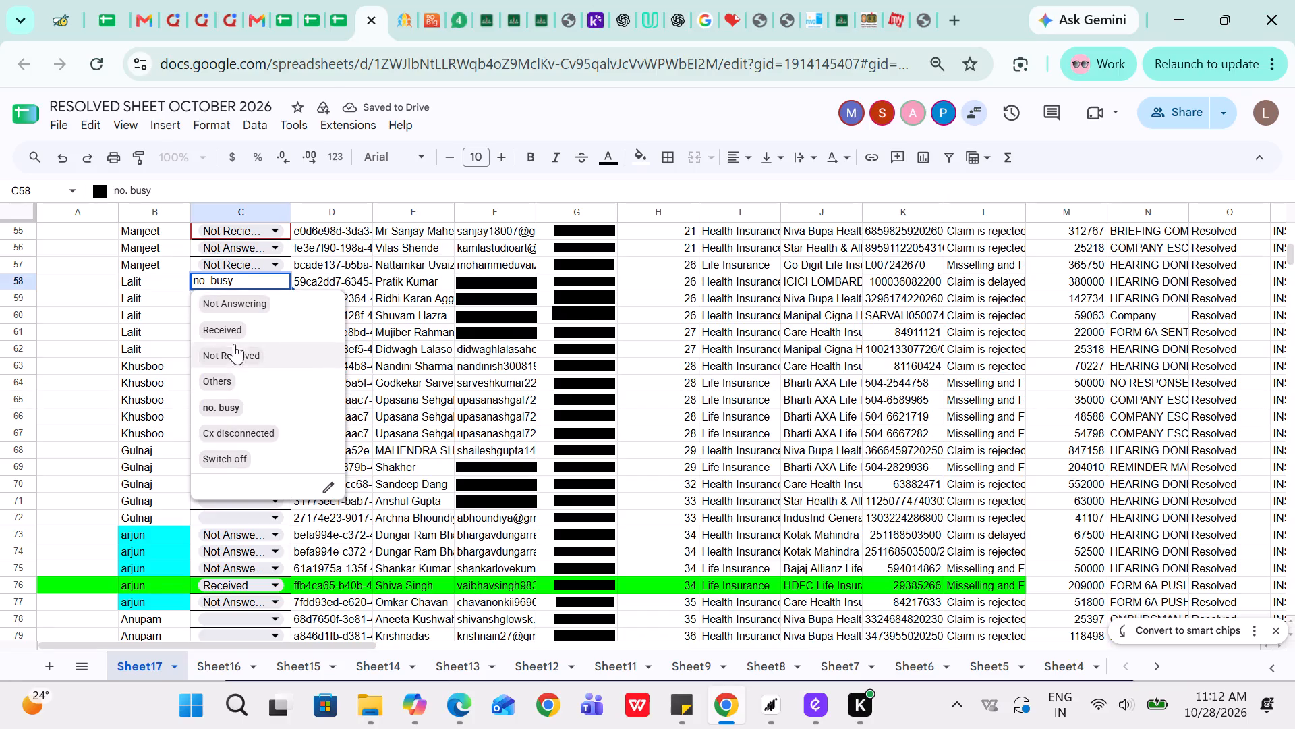
left_click(222, 329)
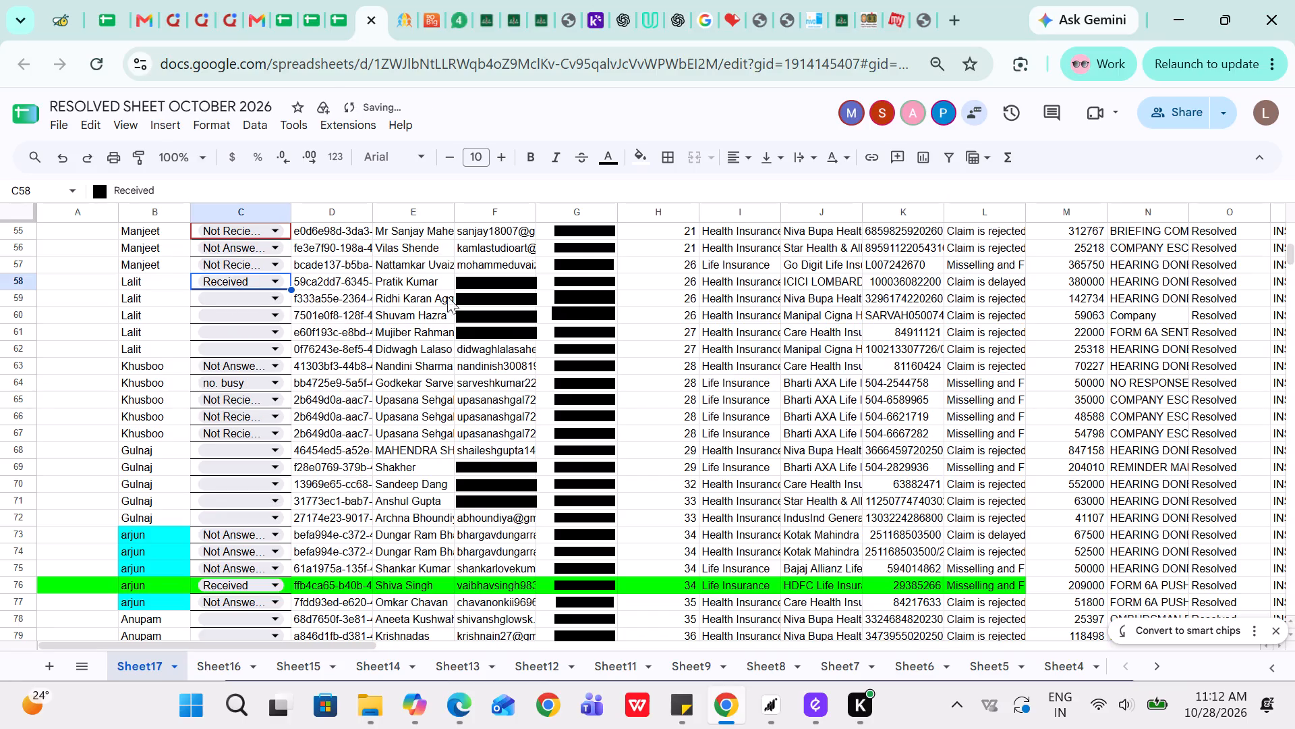
Search the All Complaints list for the phone number copied from row 59 of the resolved sheet.
left_click(573, 296)
key("ctrl+c")
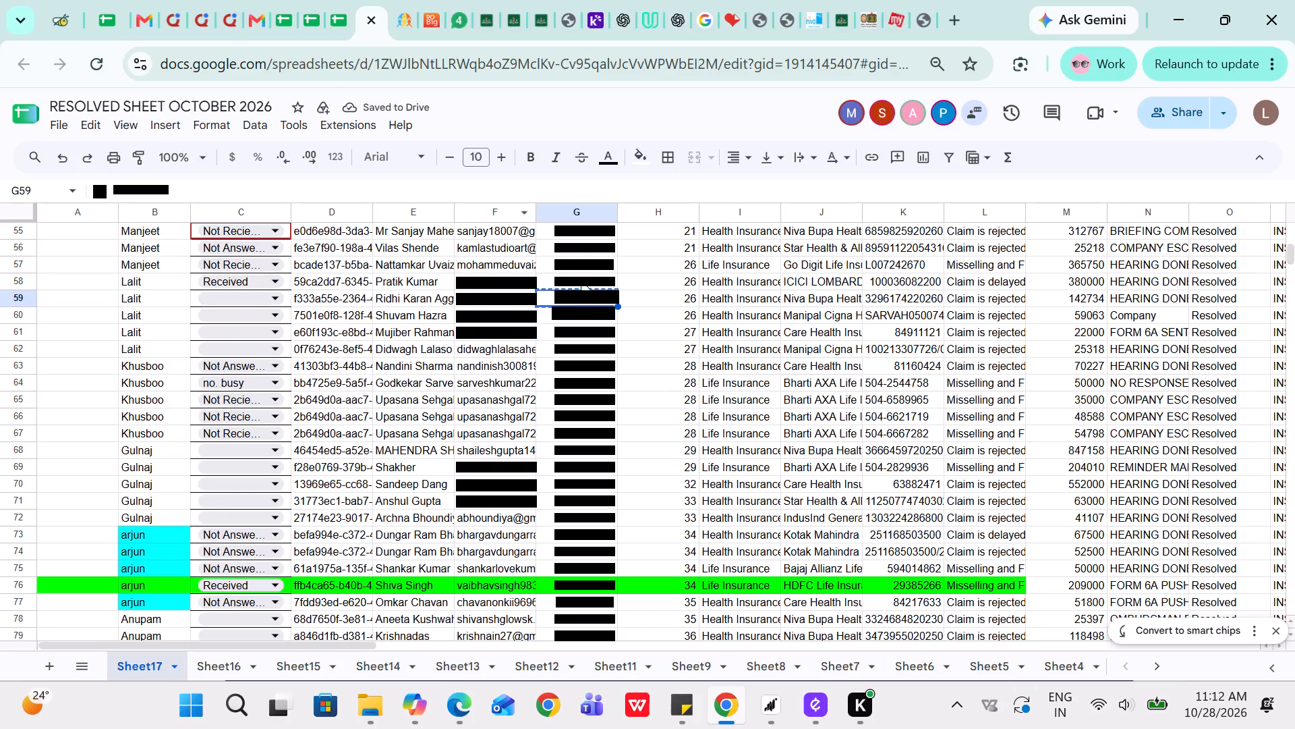
left_click(409, 0)
left_click_drag(138, 299, 0, 296)
key("ctrl+v")
left_click(364, 0)
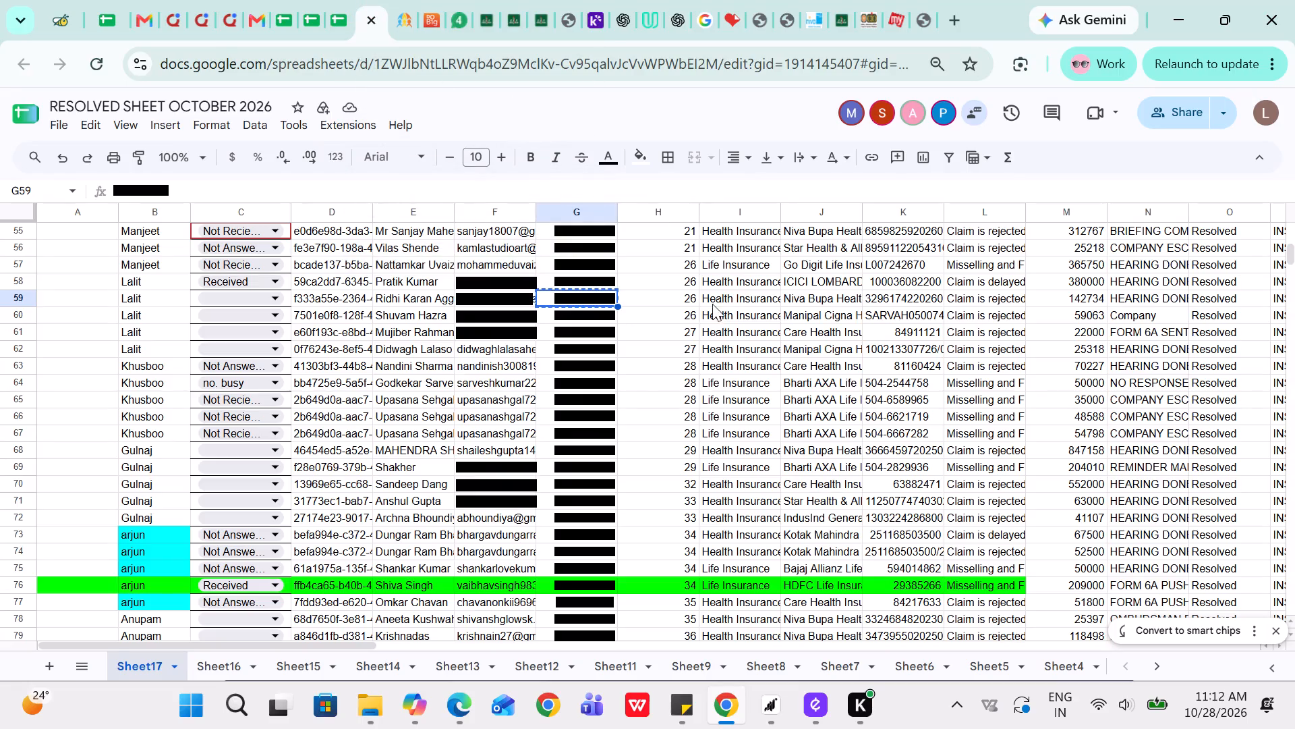
left_click(415, 0)
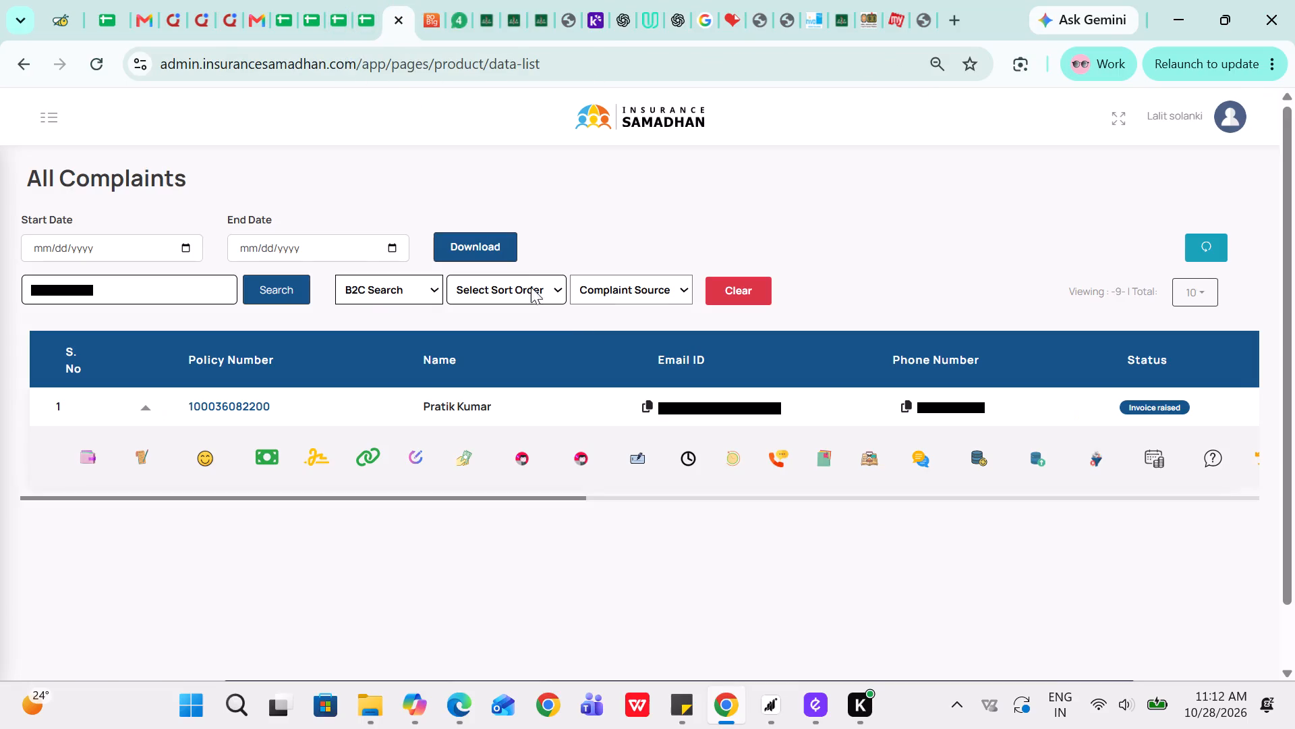
left_click(281, 293)
left_click(598, 580)
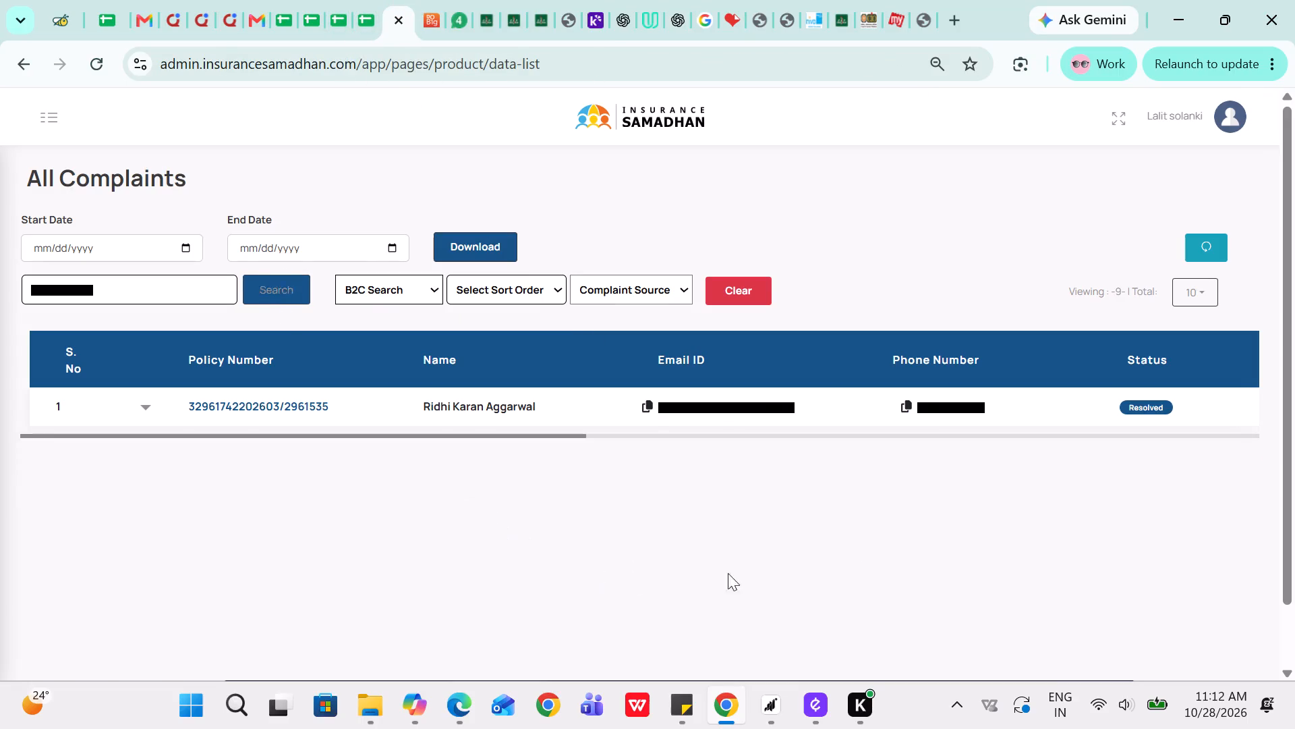
Examine the latest communication log entries of the complaint found for row 59, and close the log.
left_click(890, 403)
left_click(924, 452)
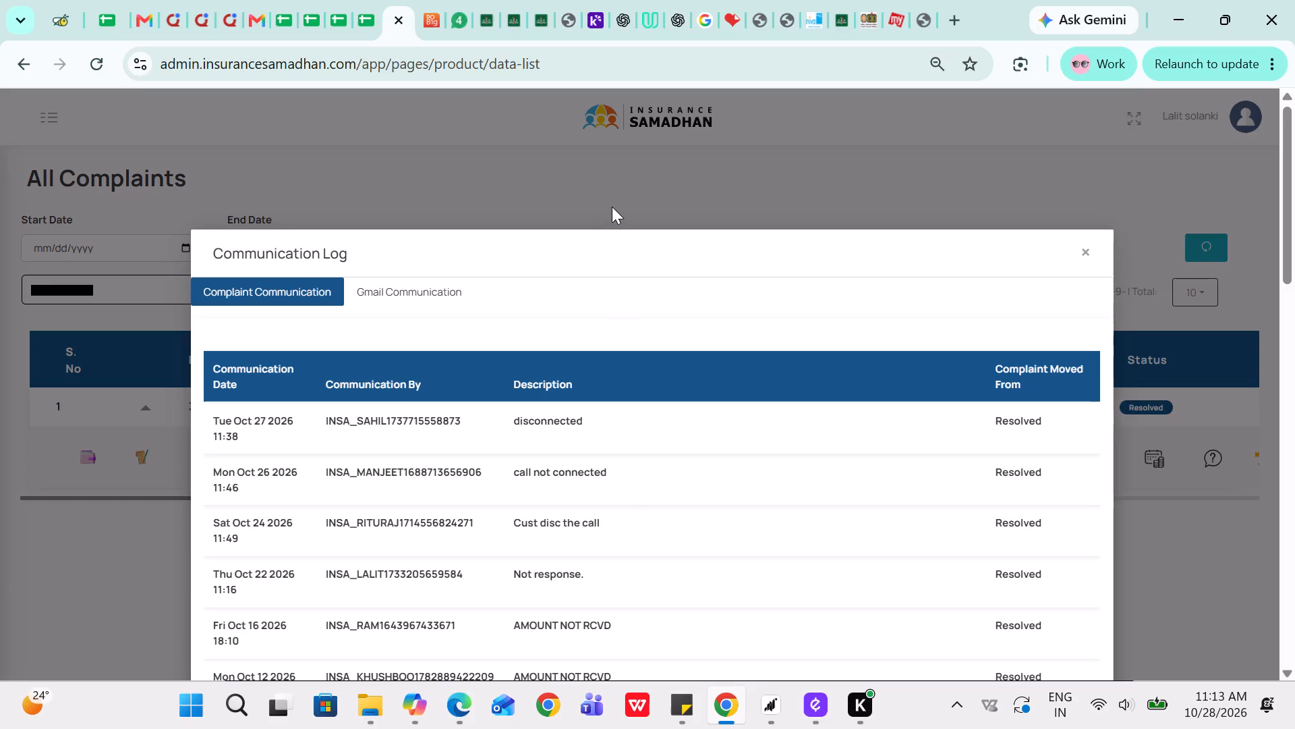
left_click(626, 196)
left_click(308, 570)
left_click(156, 402)
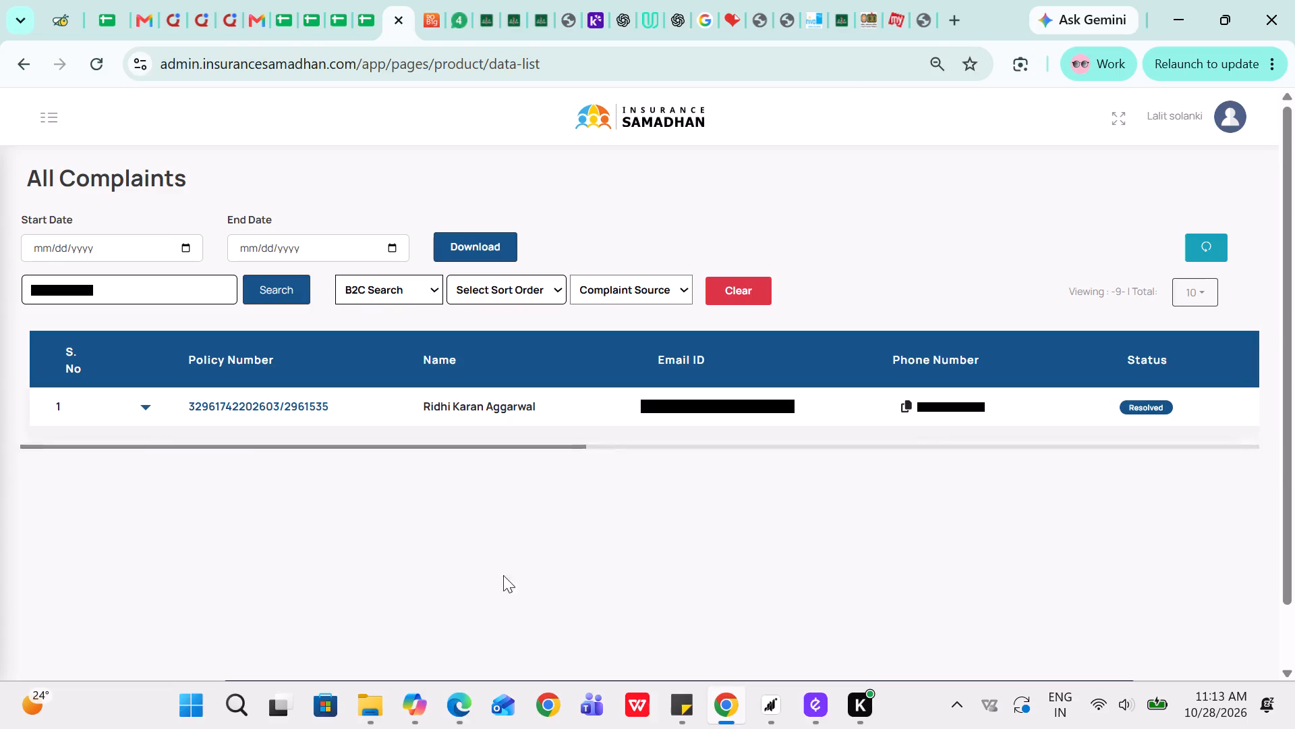
left_click(562, 580)
left_click(847, 392)
left_click(921, 454)
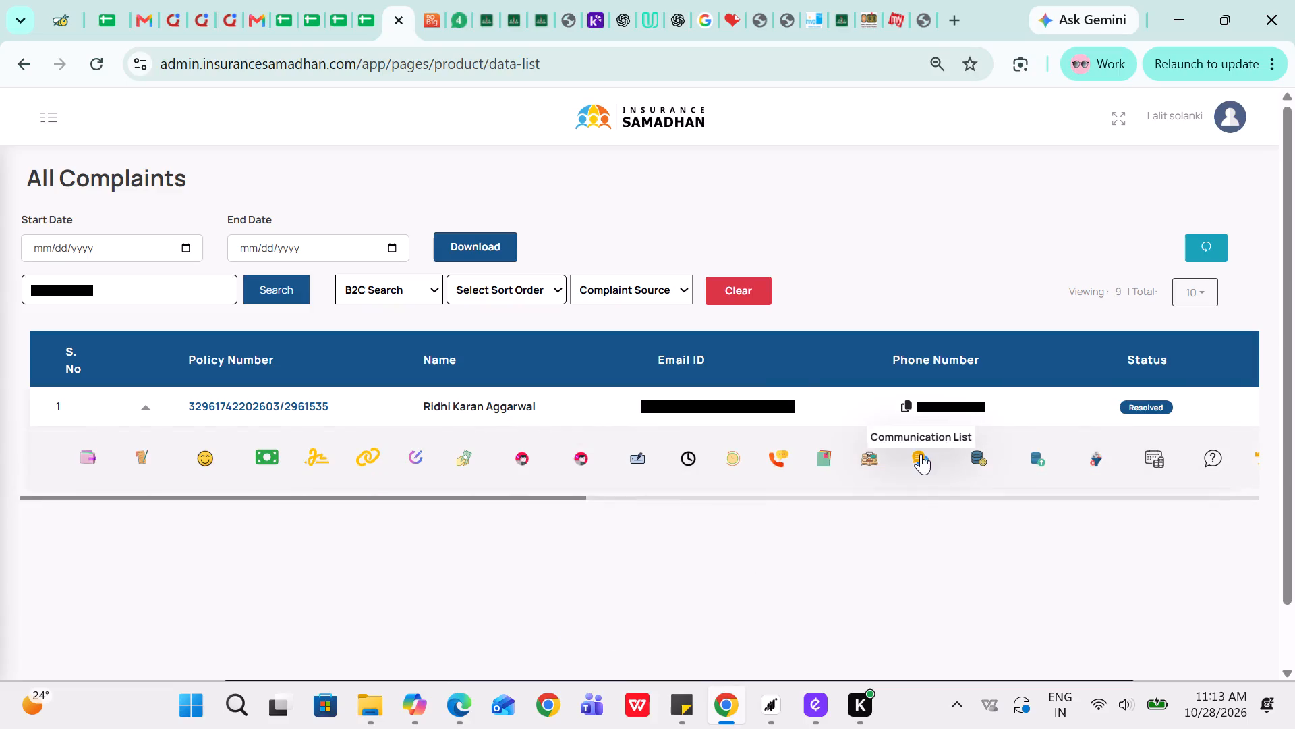
left_click_drag(622, 421, 359, 418)
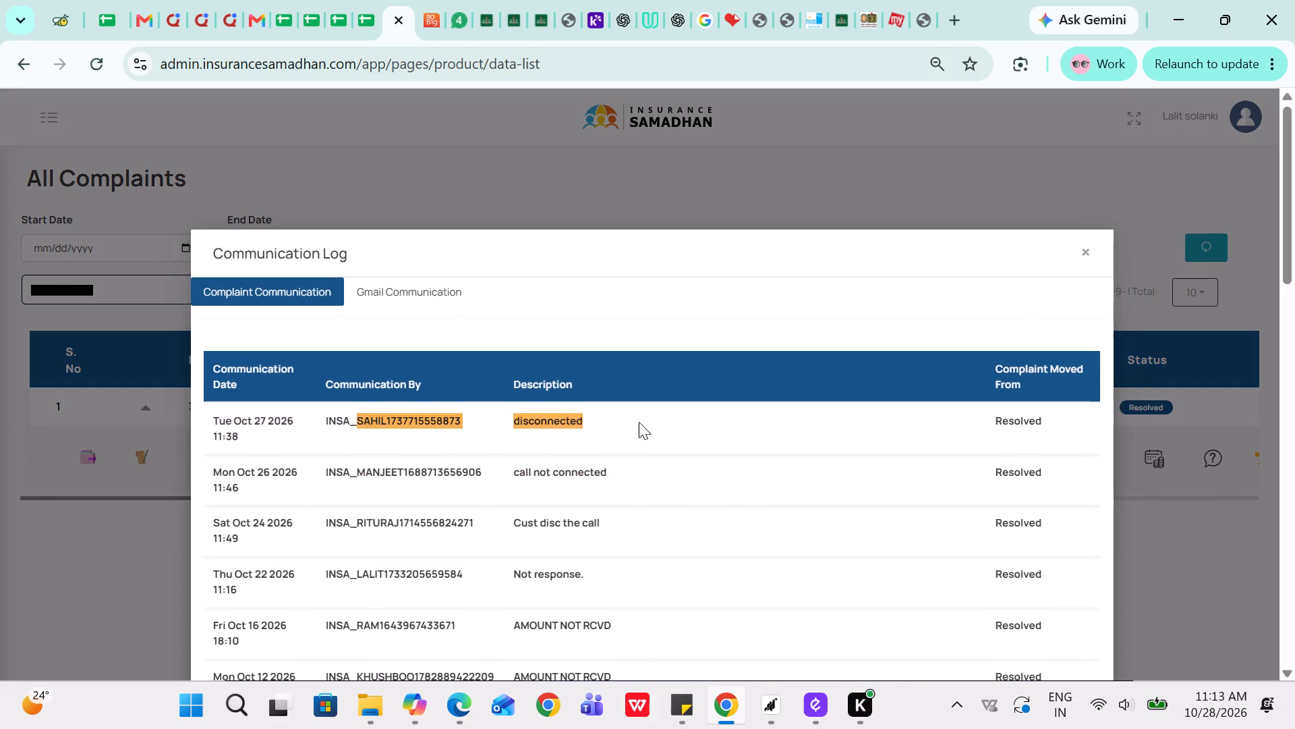
left_click(639, 422)
left_click_drag(622, 415, 515, 444)
left_click(633, 441)
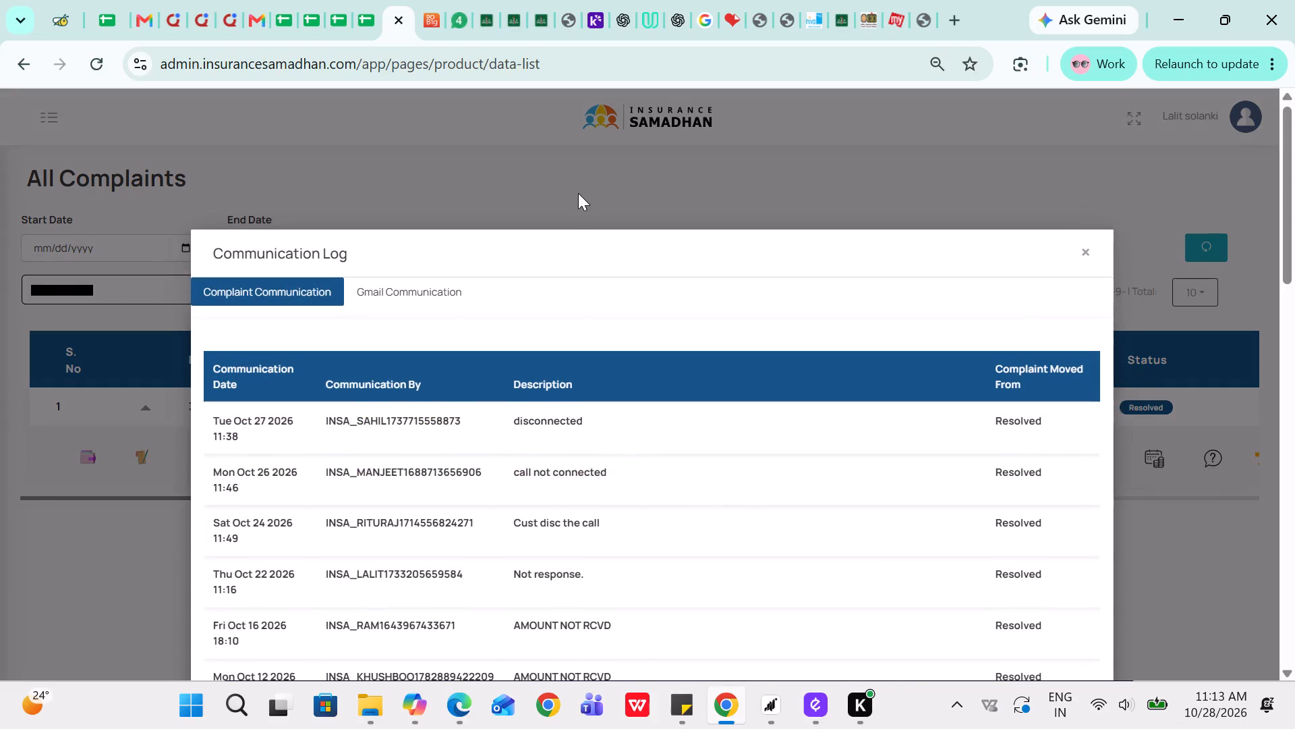
left_click(578, 193)
Copy the phone number from the row 59 customer's complaint and call it with the Smartflo dialer.
left_click(905, 405)
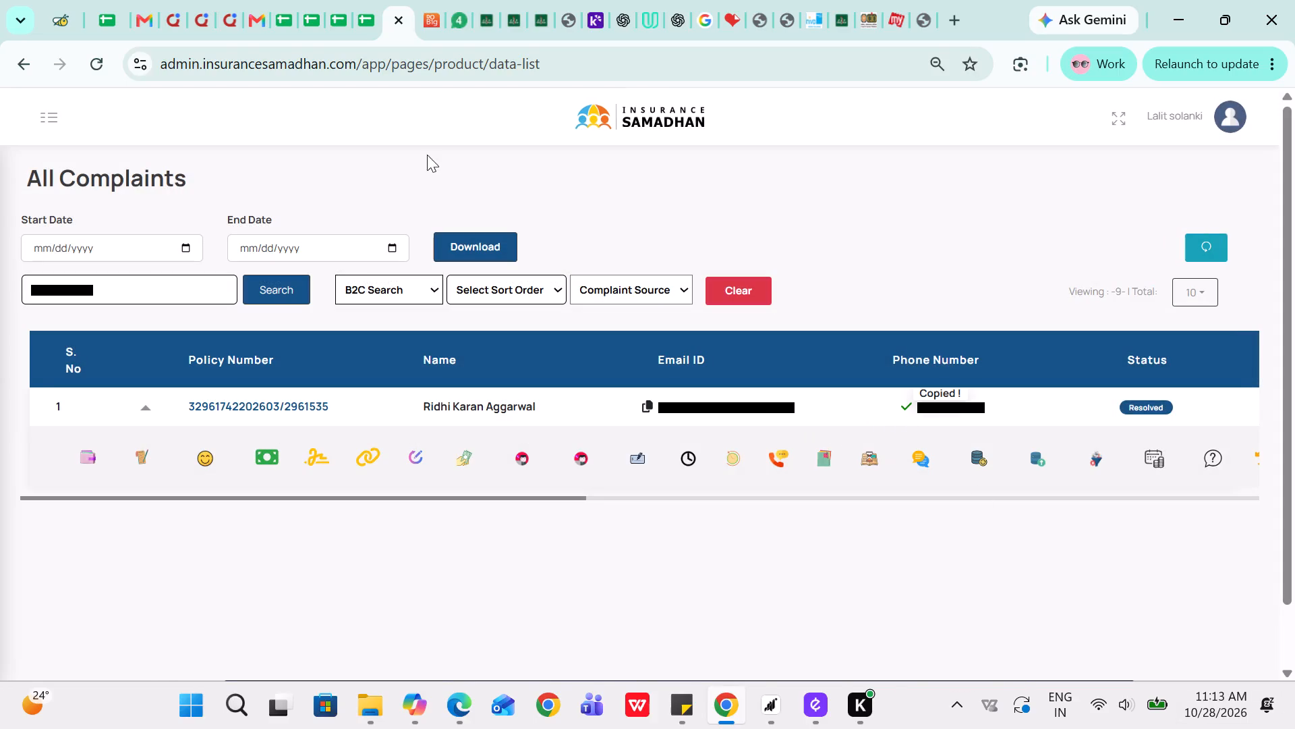
left_click(440, 0)
double_click(575, 223)
key("ctrl+v")
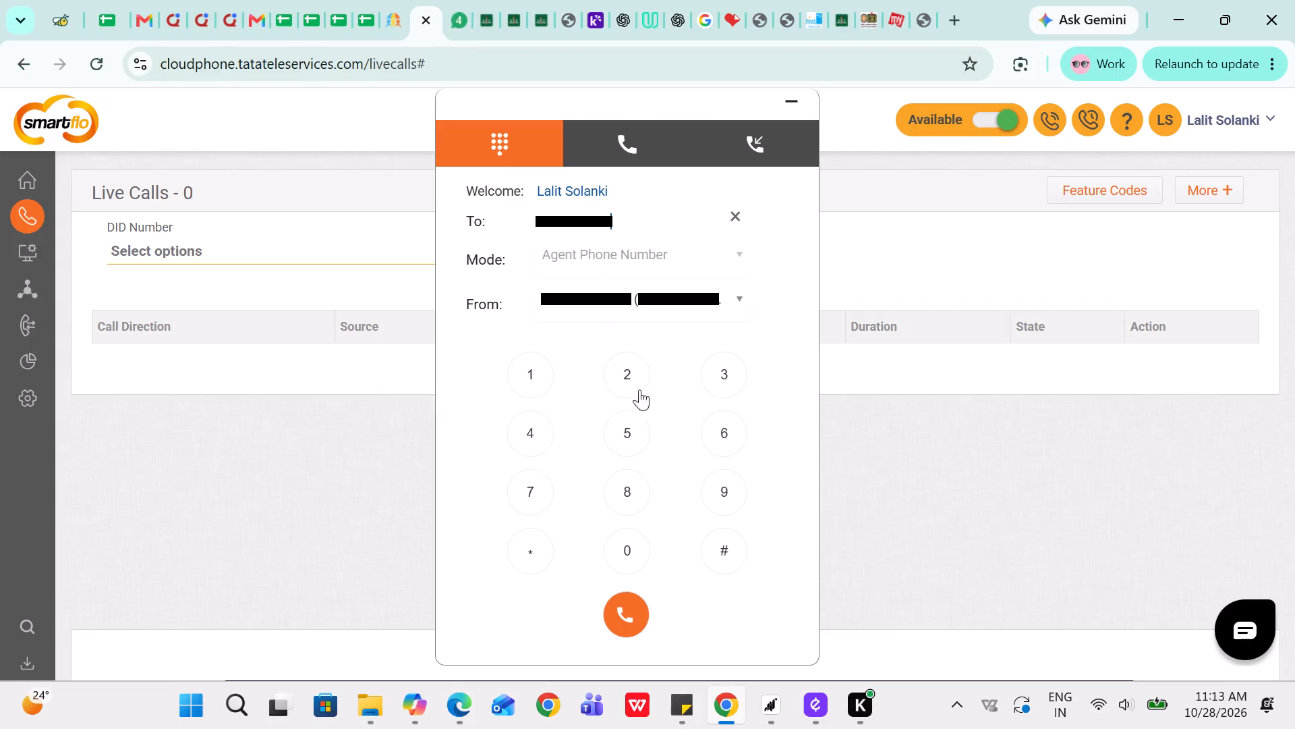
left_click(633, 612)
left_click(1051, 519)
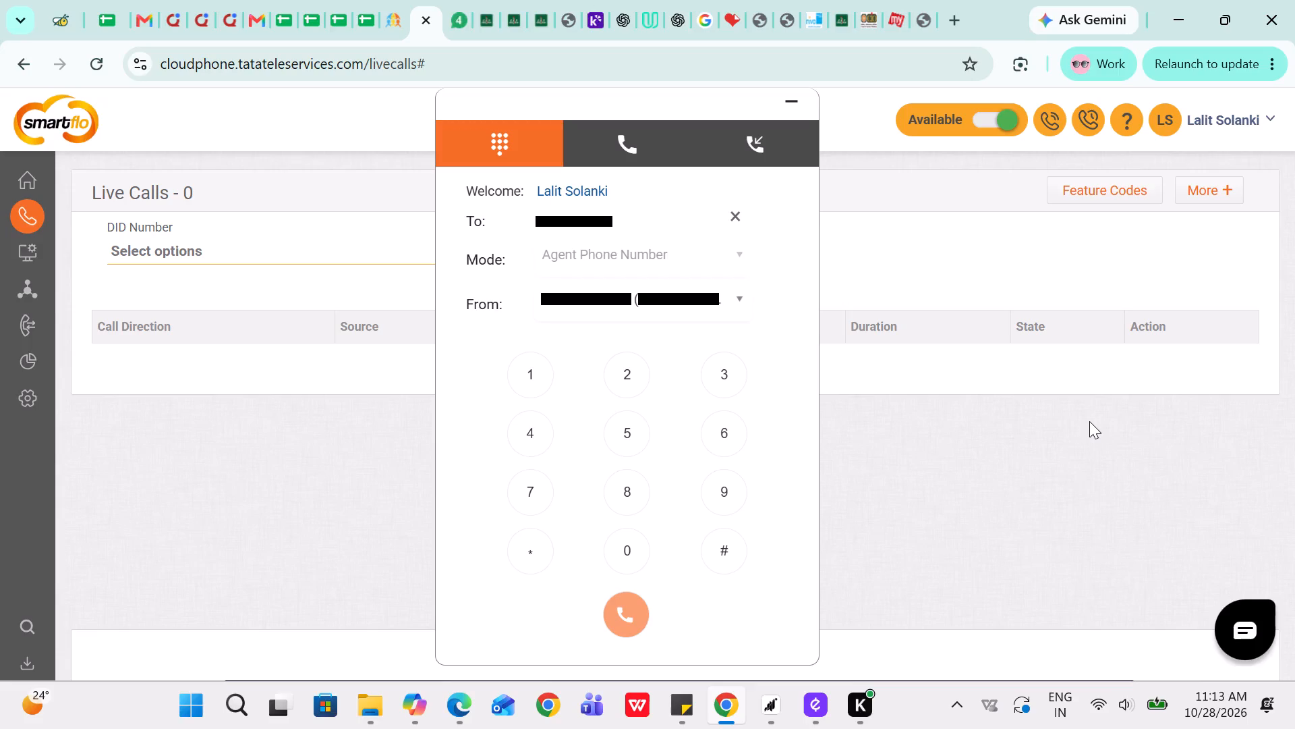
left_click(1055, 517)
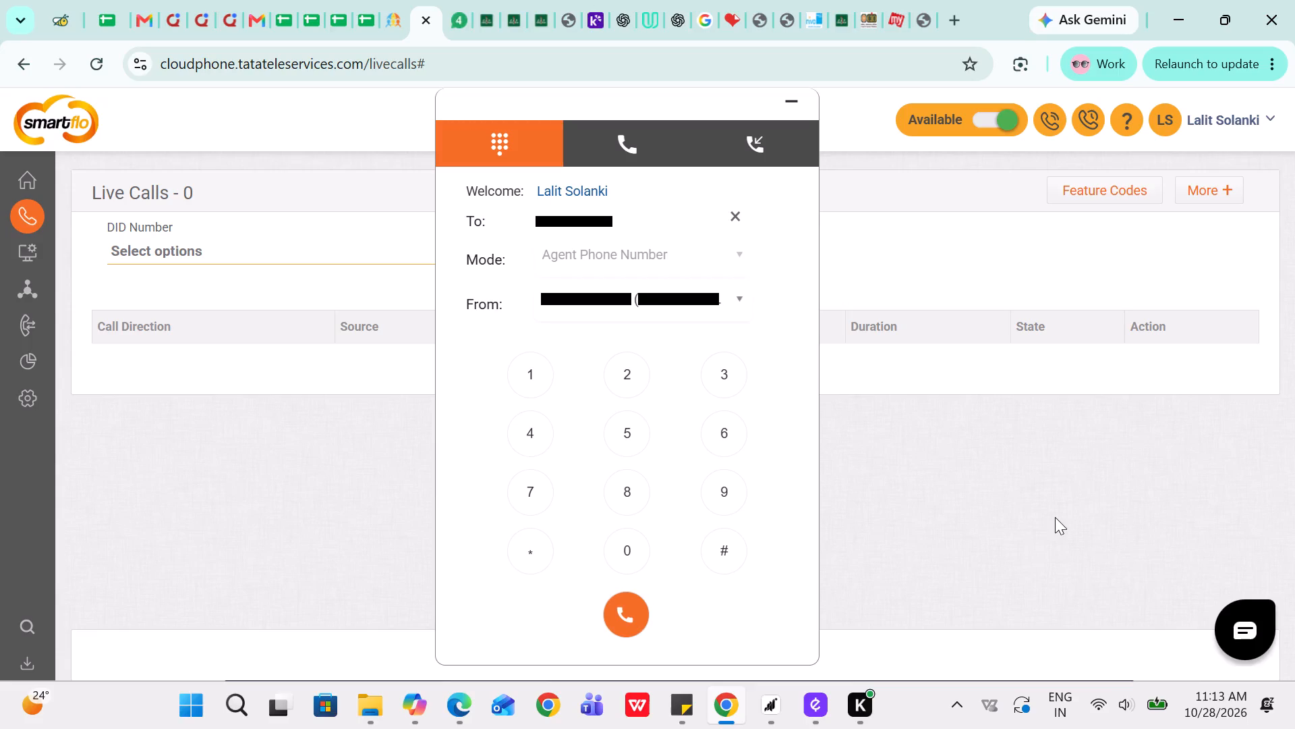
Return to the All Complaints list and recheck the communication log of the row 59 customer's complaint.
left_click(395, 0)
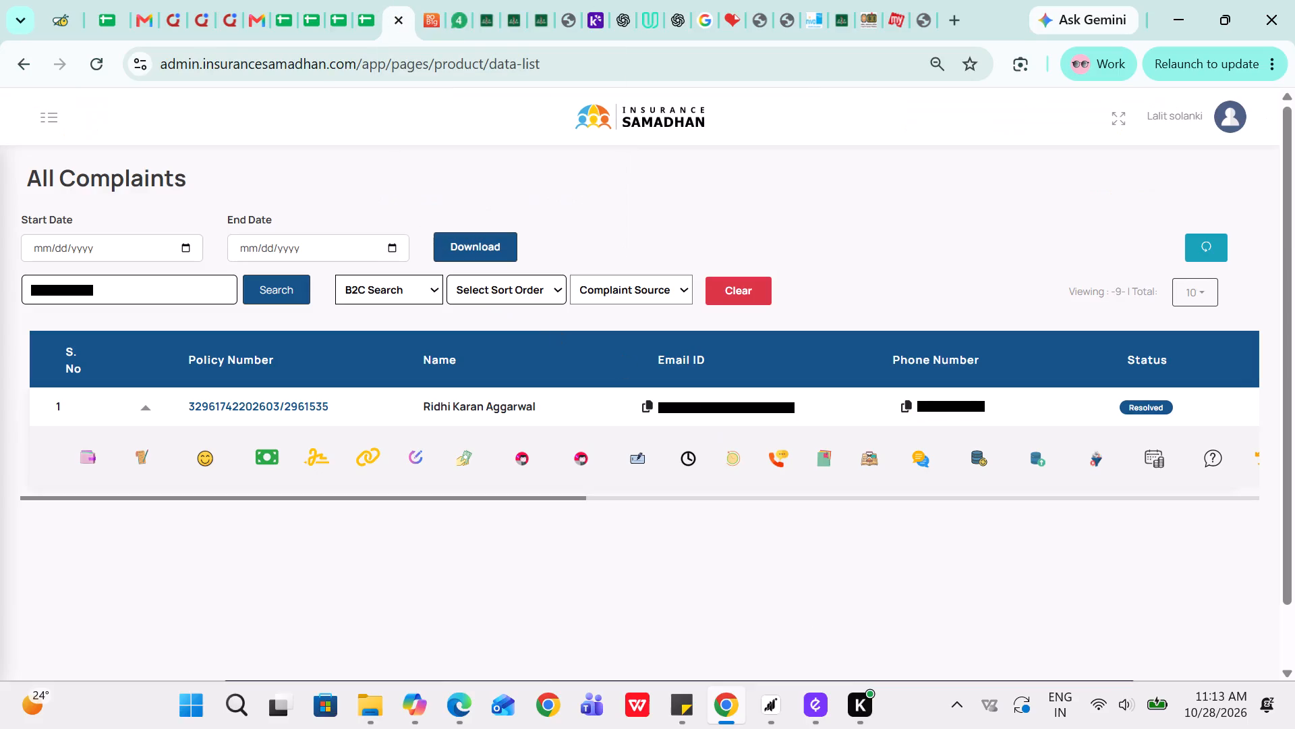
left_click(636, 610)
left_click(146, 407)
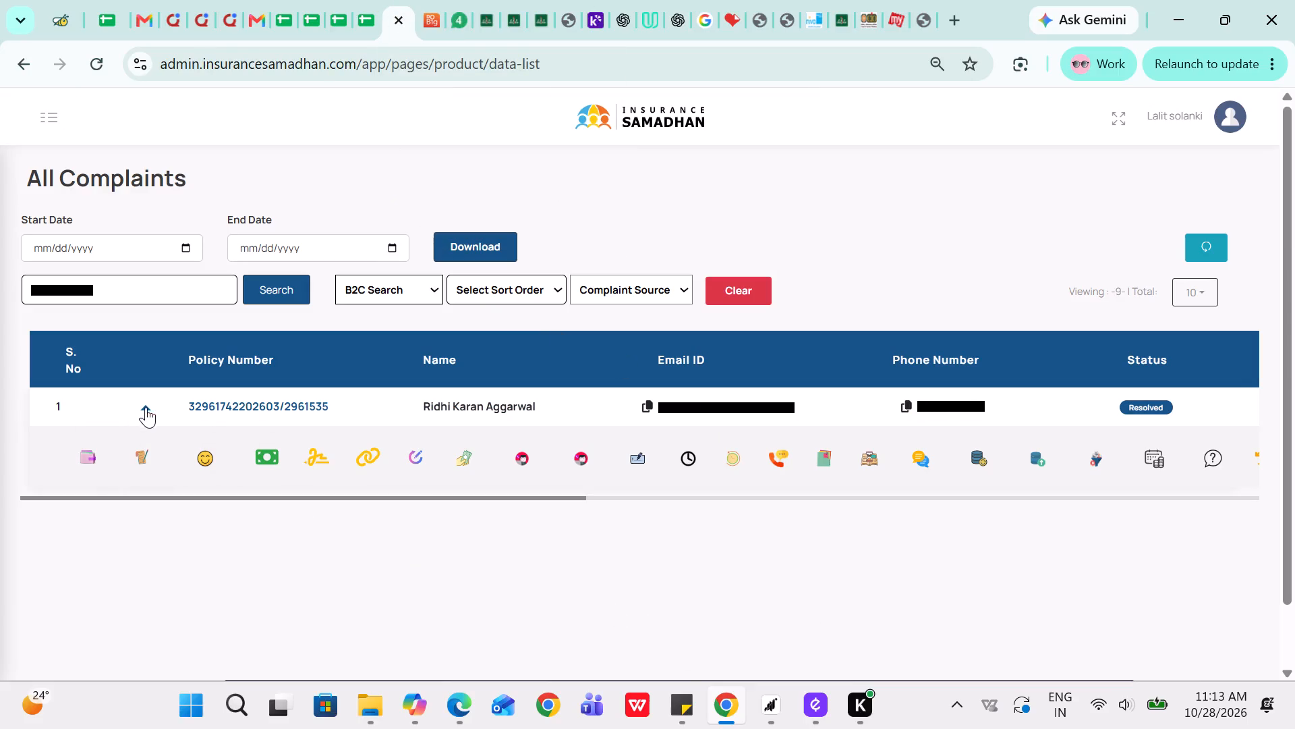
left_click(421, 583)
left_click(847, 406)
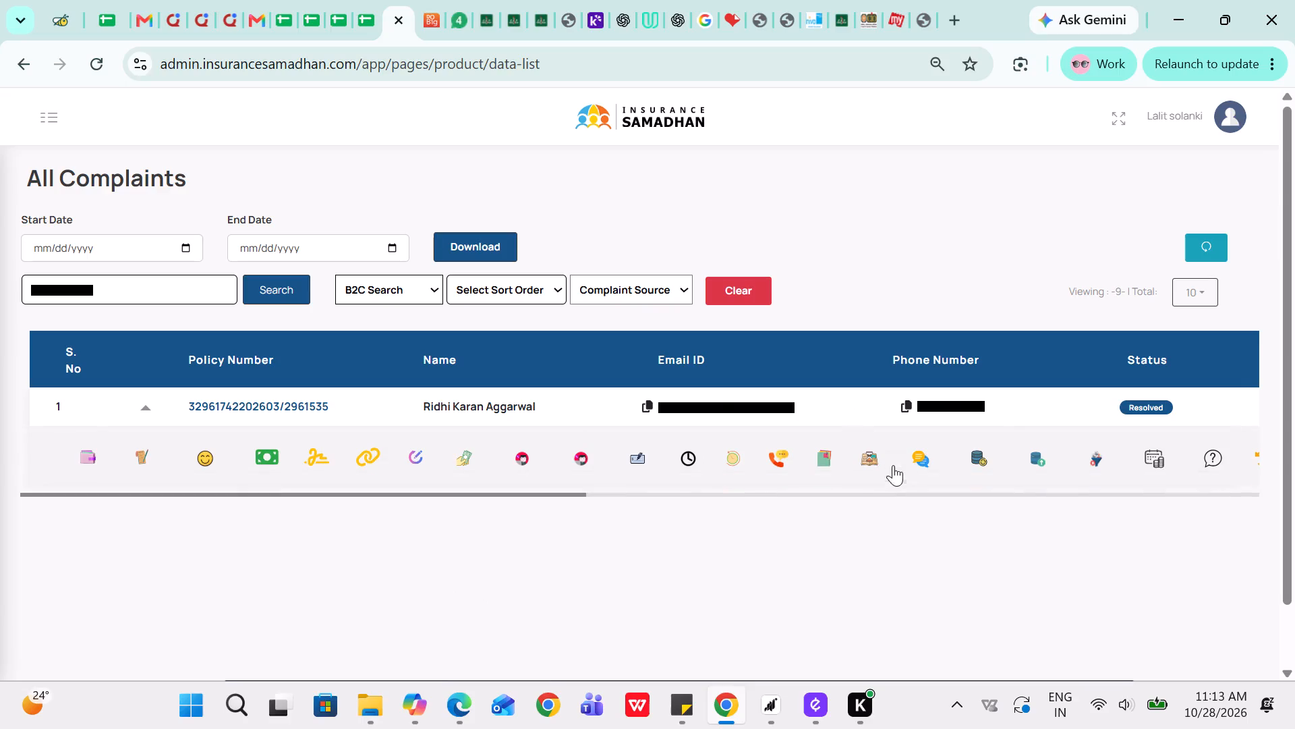
left_click(925, 460)
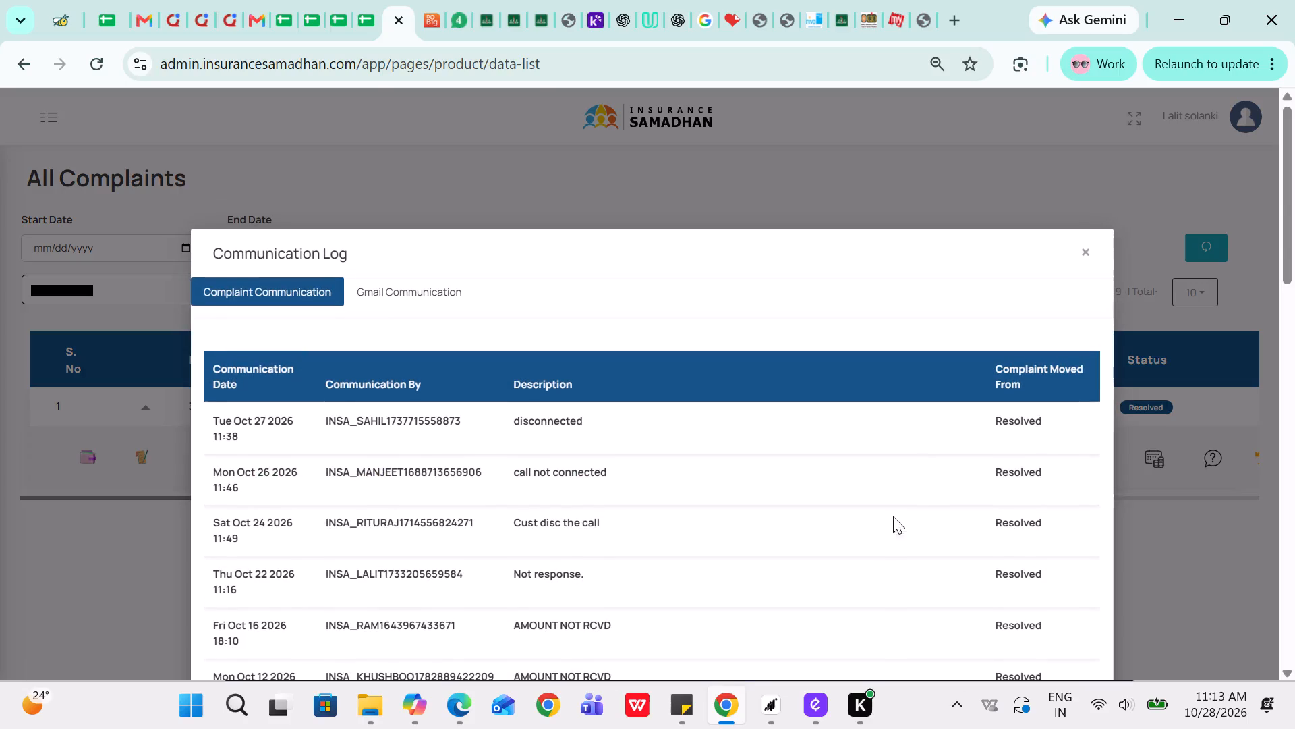
left_click(444, 174)
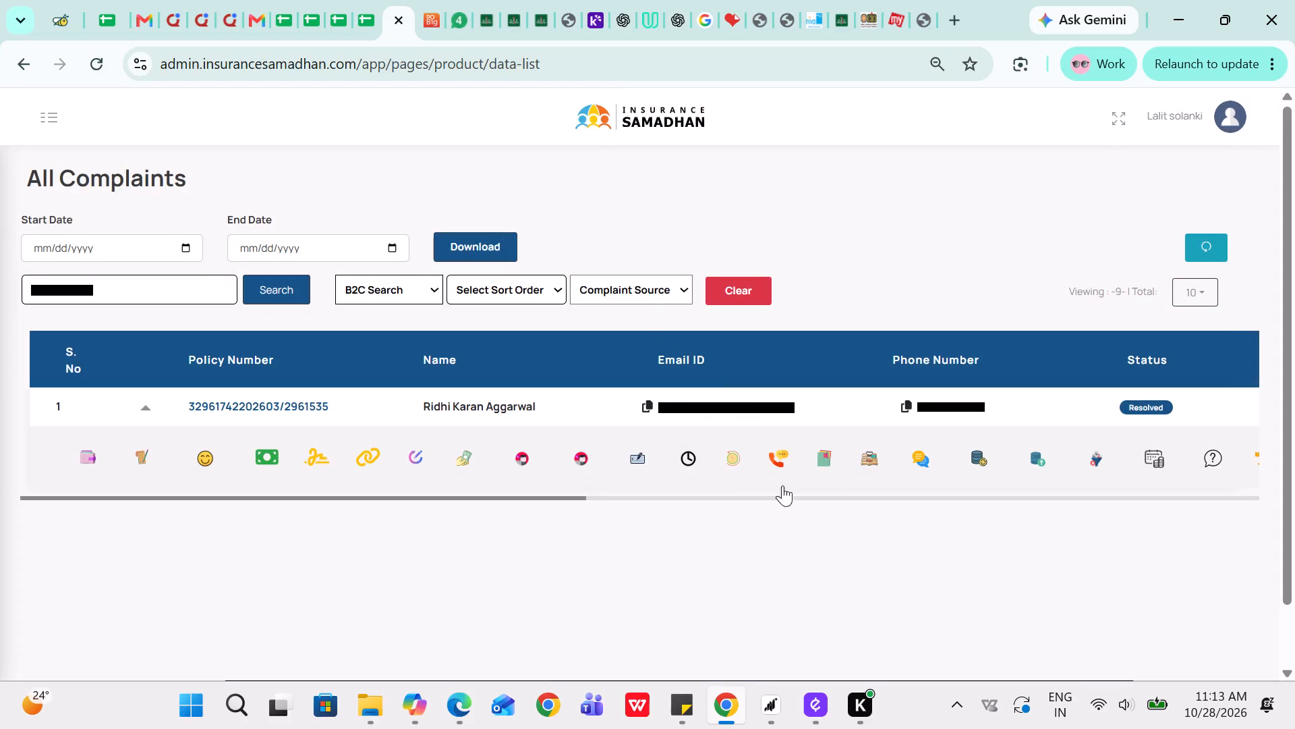
Examine the status history and dates of the row 59 customer's complaint, and close the history.
left_click(733, 458)
scroll(788, 467, "down", 3)
scroll(793, 478, "up", 1)
scroll(793, 481, "down", 12)
scroll(881, 527, "up", 1)
scroll(881, 527, "down", 2)
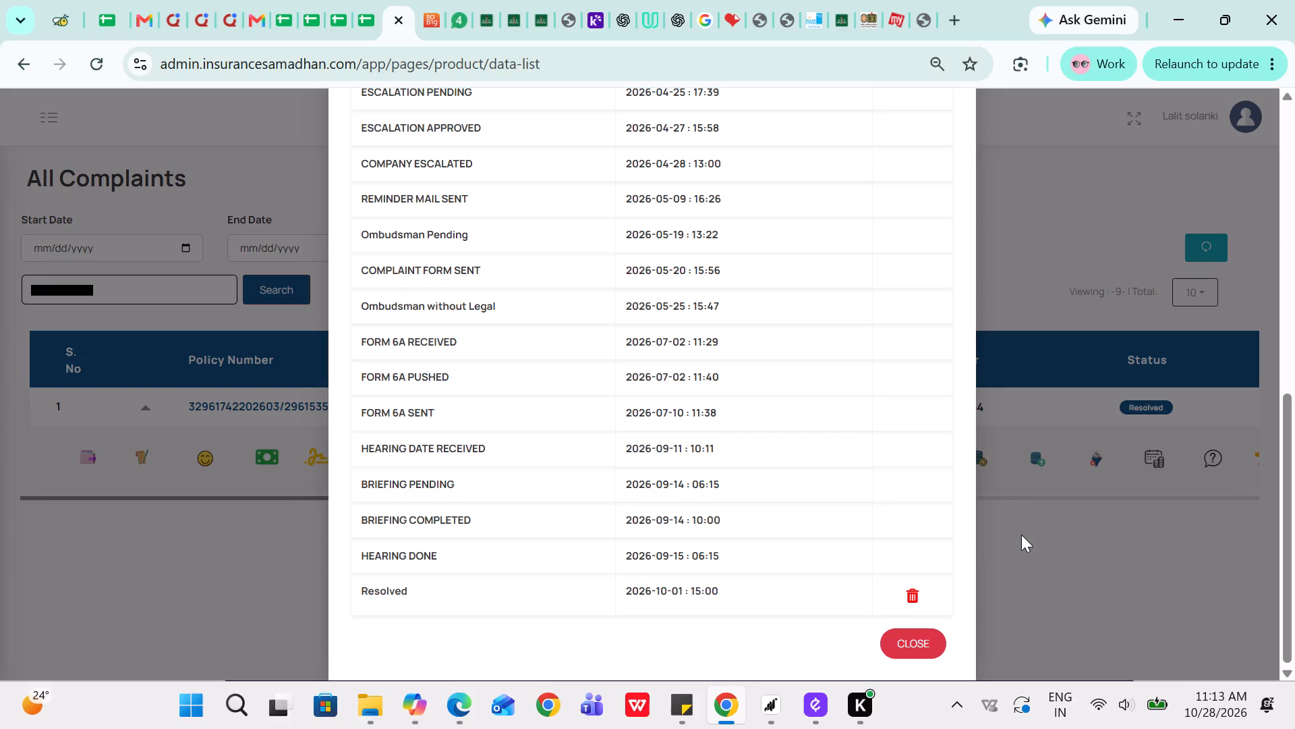
left_click(1066, 496)
Add the comment "NR" to the communication log of the row 59 customer's complaint and save it.
left_click(923, 452)
scroll(746, 431, "down", 12)
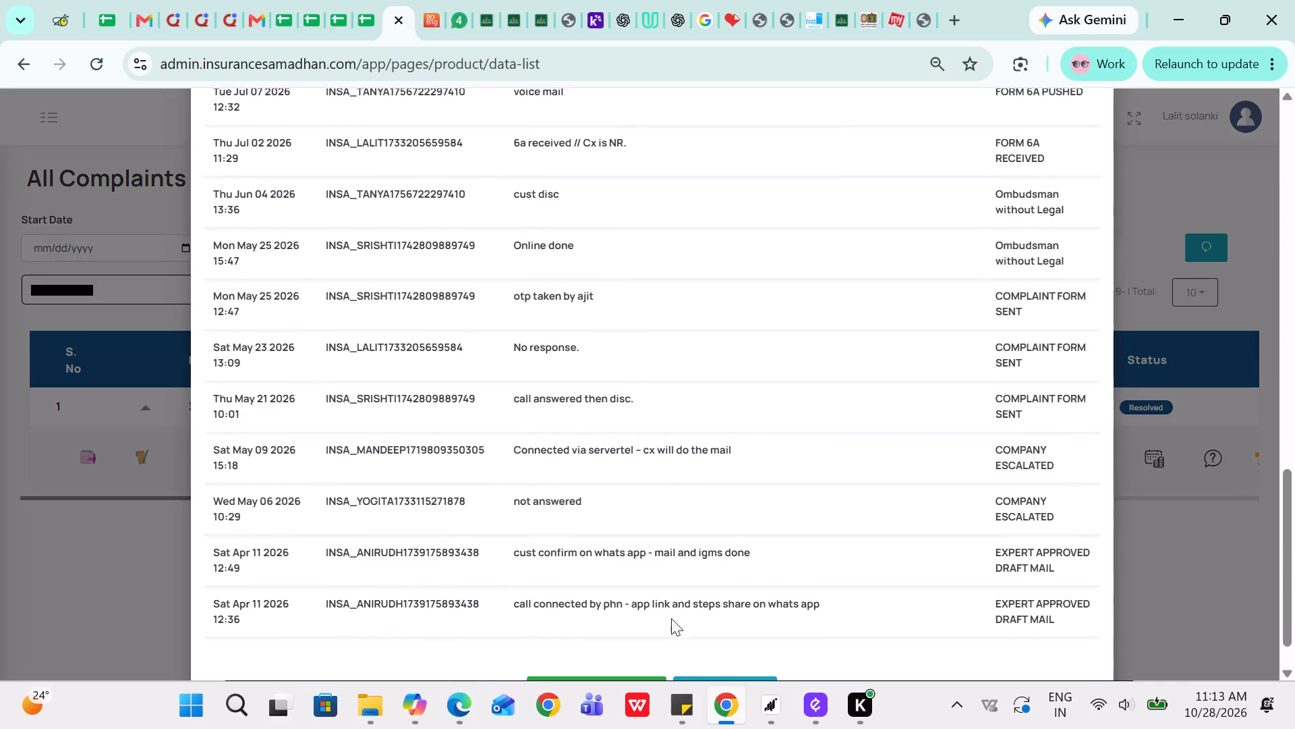
scroll(674, 629, "down", 3)
left_click(728, 639)
left_click(663, 463)
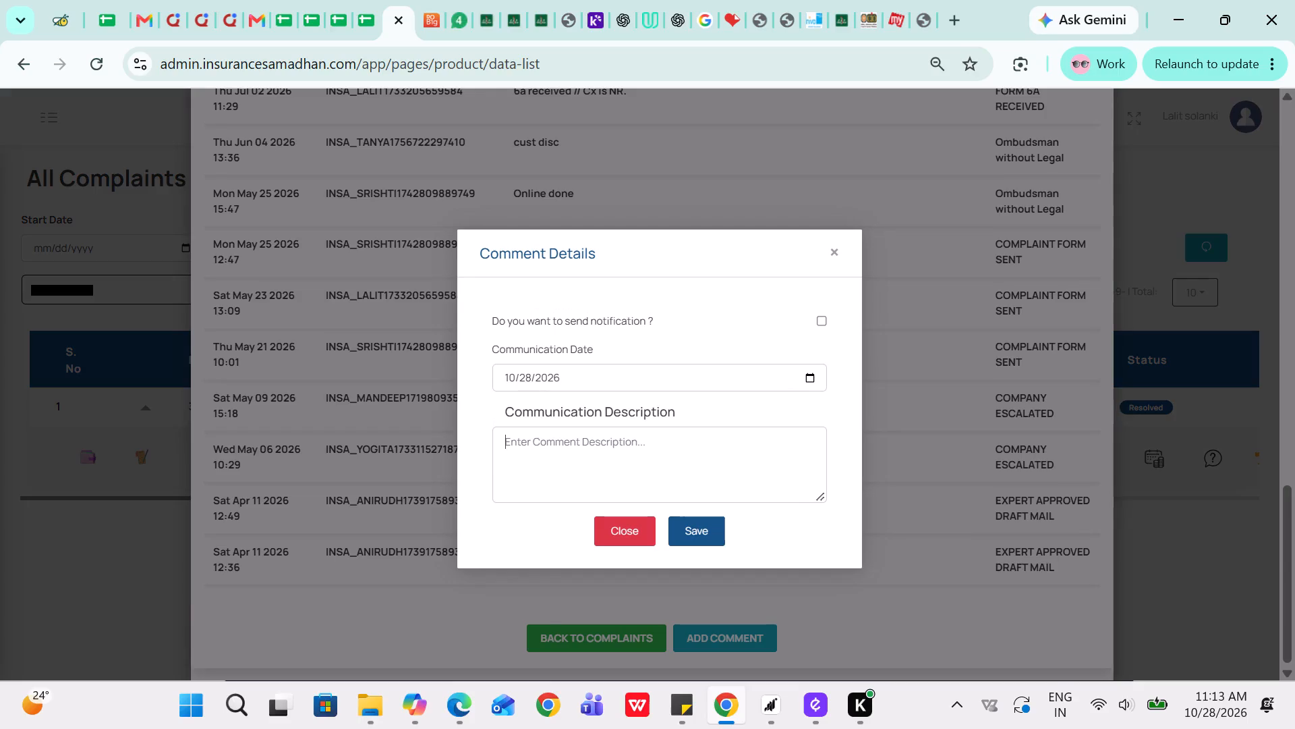
type("NR")
left_click(699, 522)
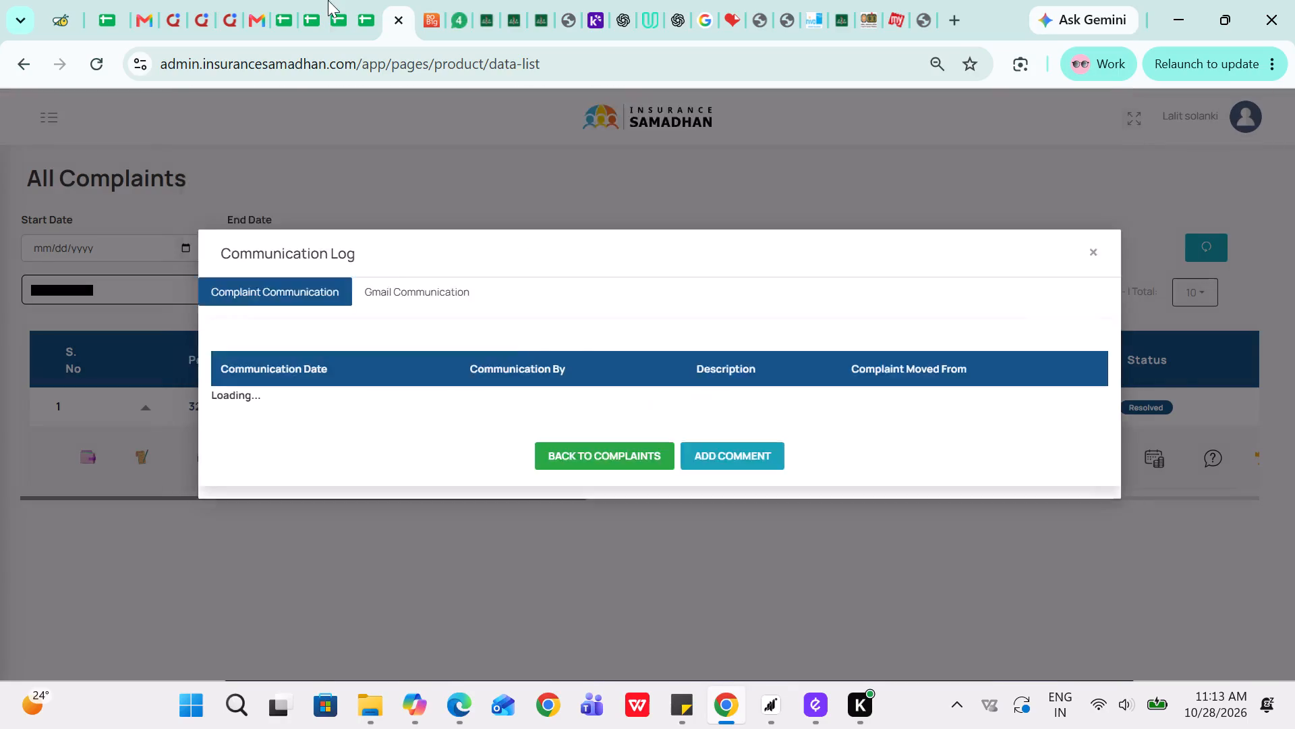
Switch to the resolved sheet and set the call status in row 59 to Not Answering.
left_click(376, 0)
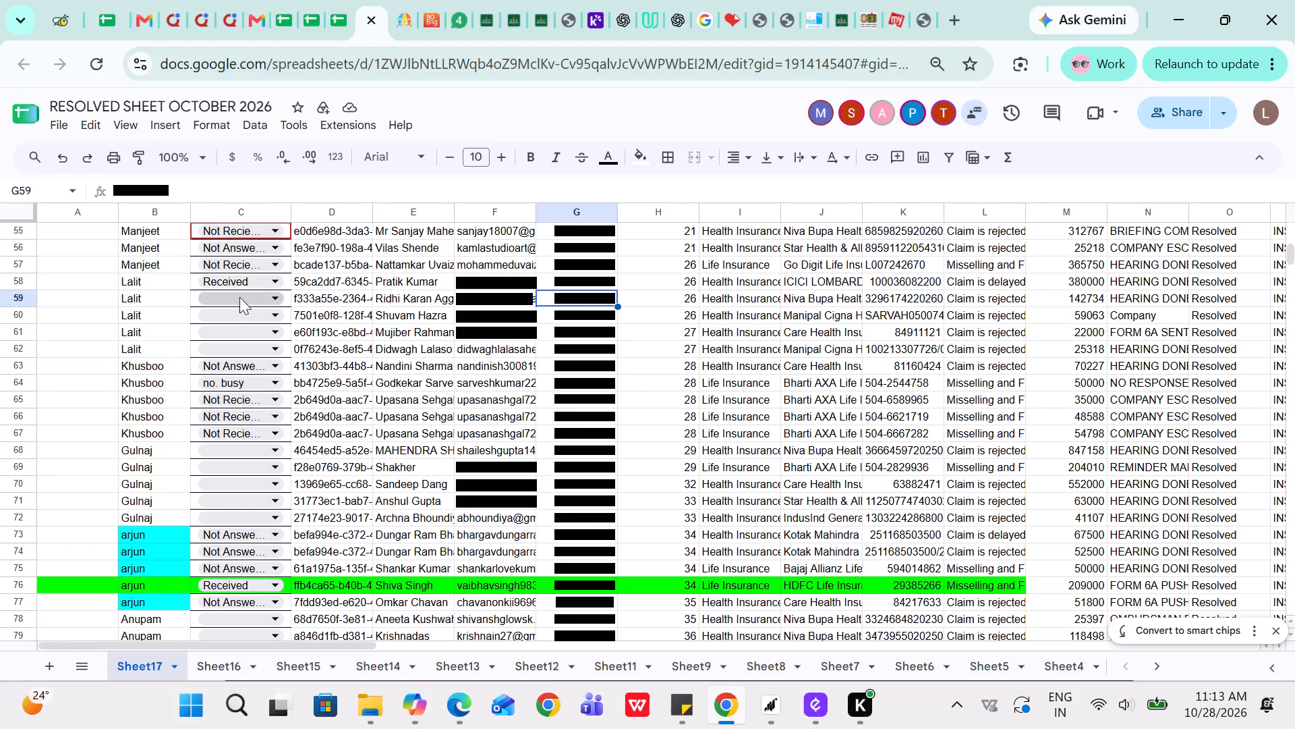
left_click(242, 296)
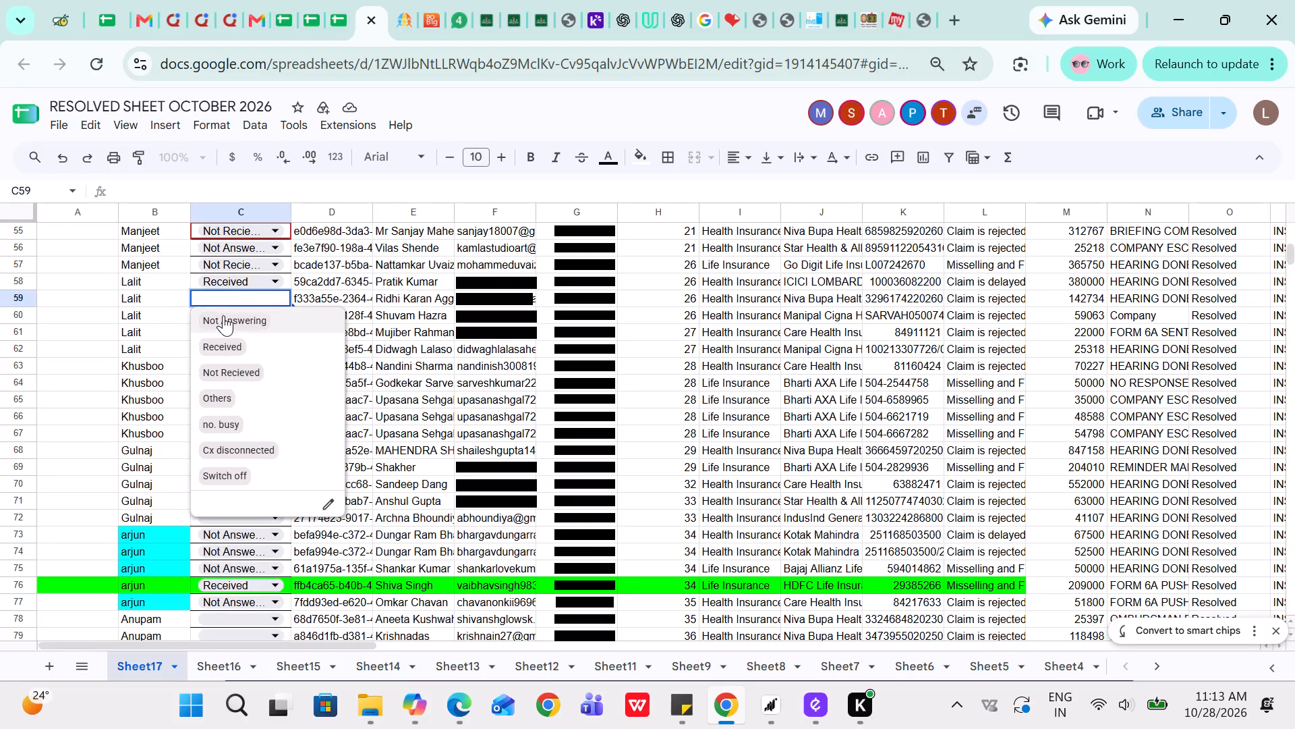
left_click(223, 315)
Copy the row 60 customer's phone number from the resolved sheet and search All Complaints for it.
left_click(571, 317)
key("ctrl+c")
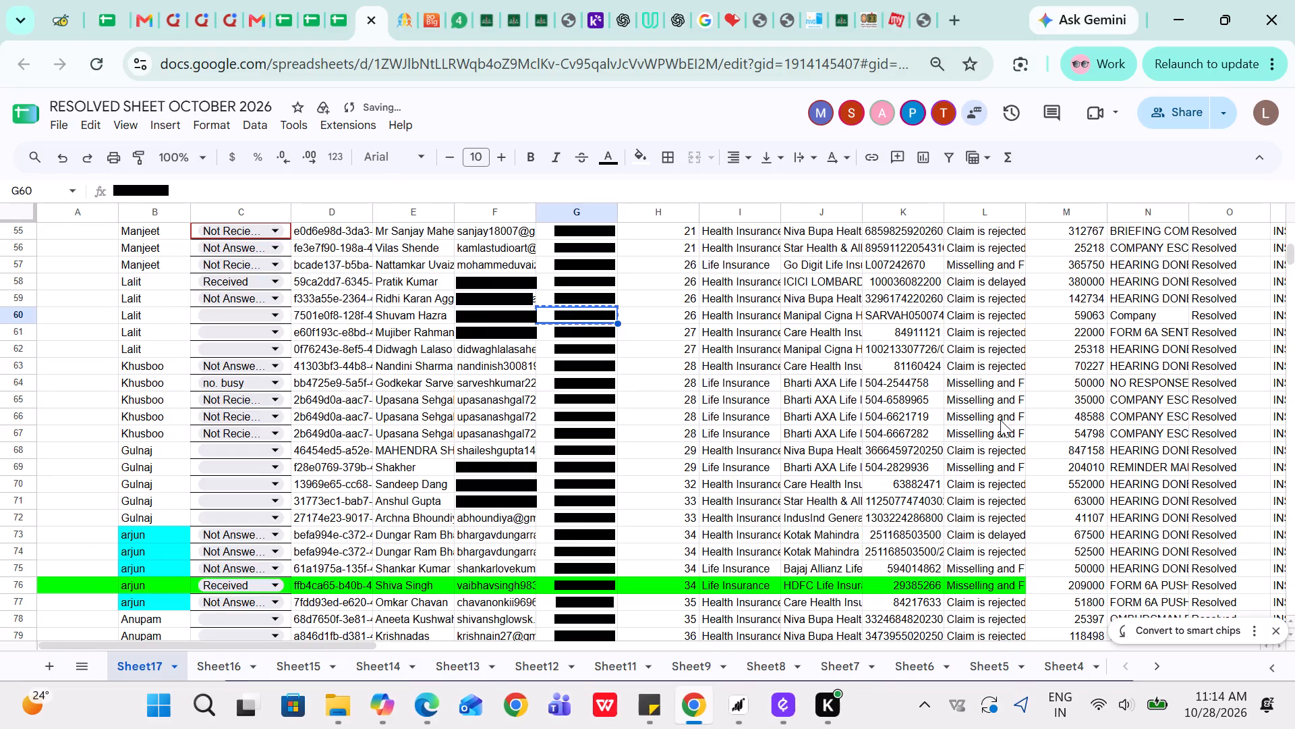
left_click(403, 0)
scroll(194, 178, "up", 2)
left_click(13, 165)
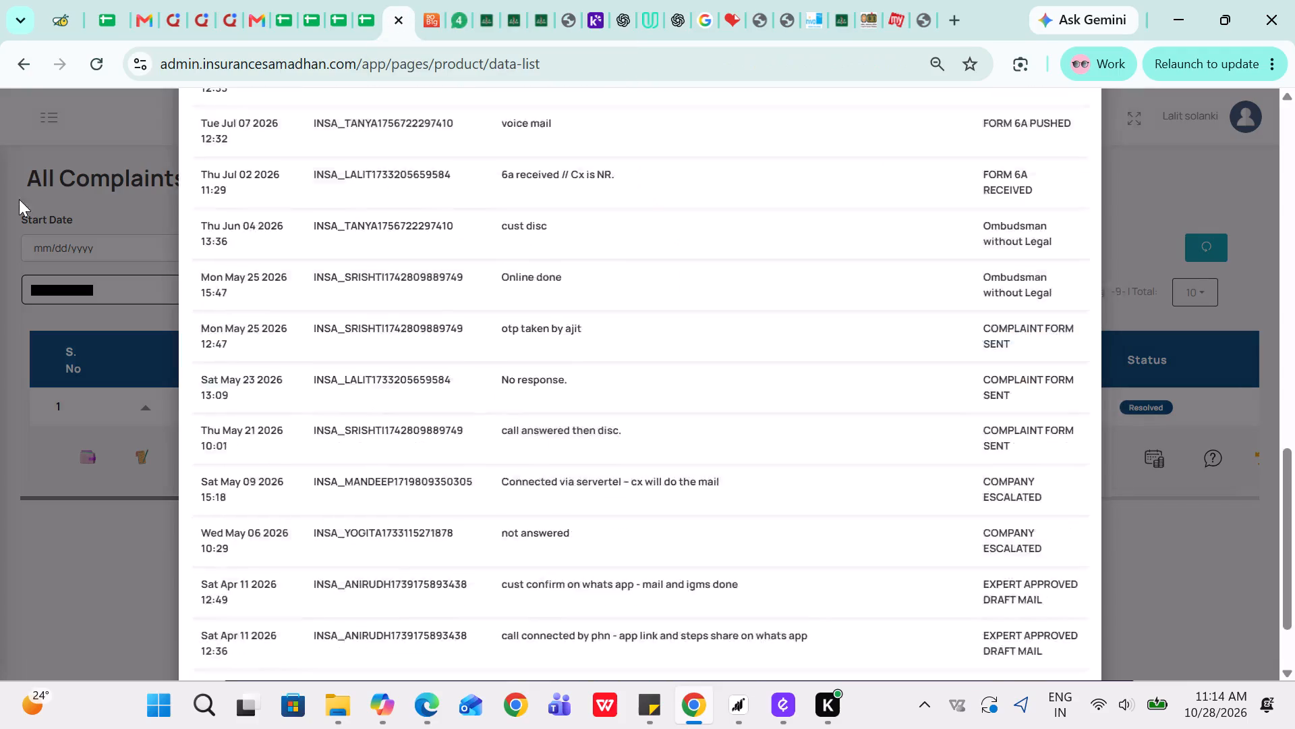
left_click_drag(113, 288, 0, 300)
key("ctrl+v")
left_click(219, 296)
left_click(280, 290)
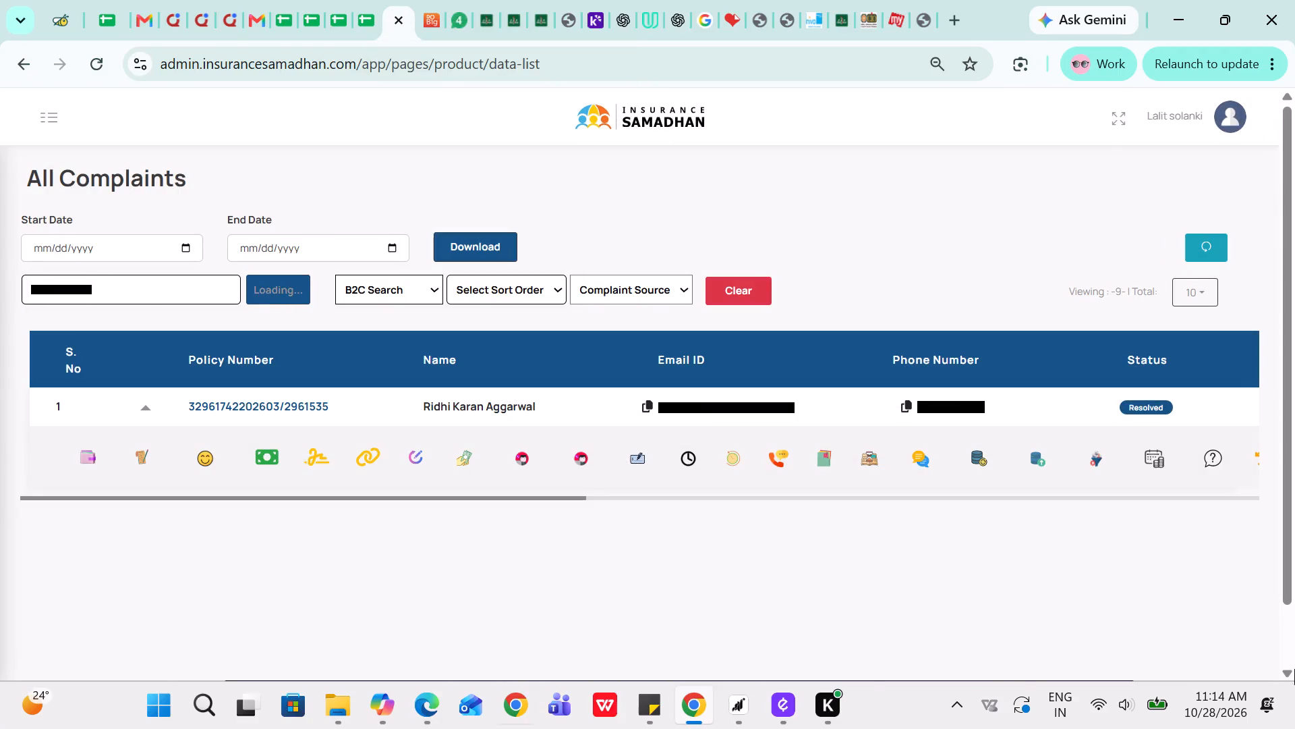
Review the communication log of the row 60 customer's resolved complaint and close it.
left_click(855, 400)
left_click(928, 459)
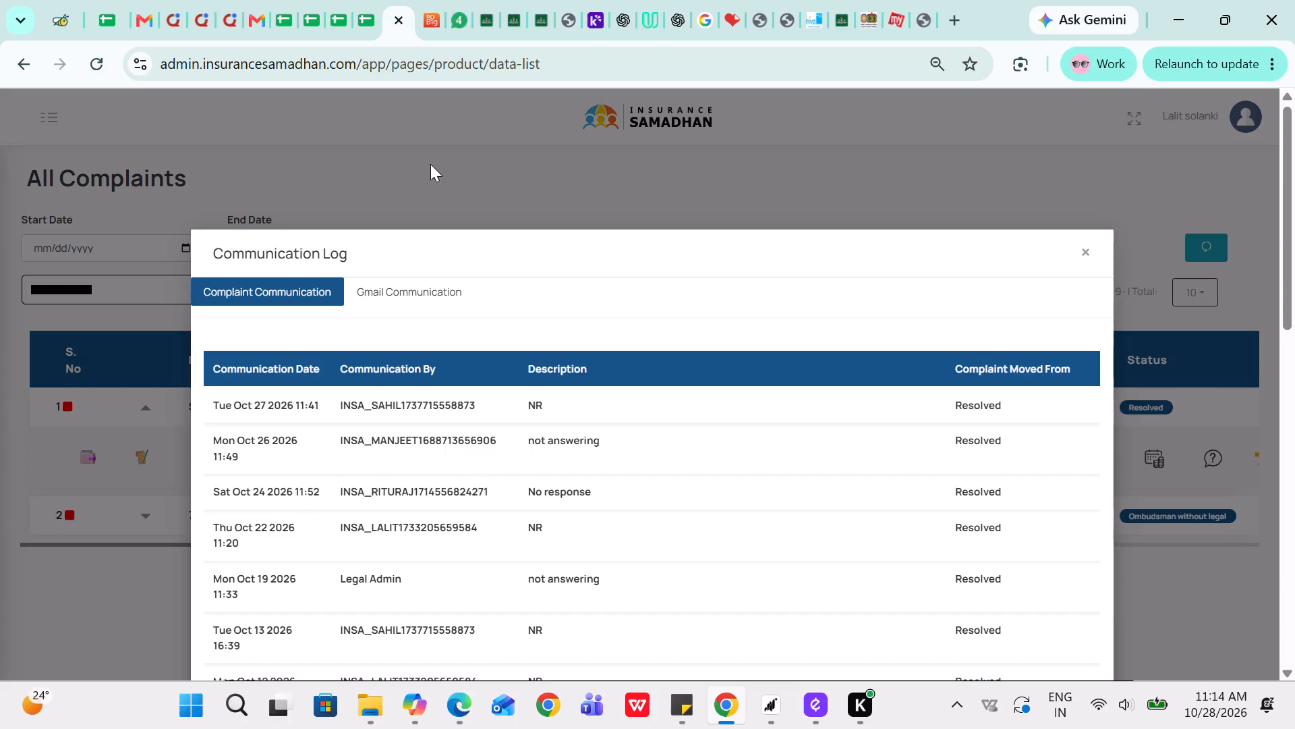
left_click(430, 164)
Copy the row 60 customer's phone number from the complaint and call it with the Smartflo dialer, redialing once.
left_click(909, 406)
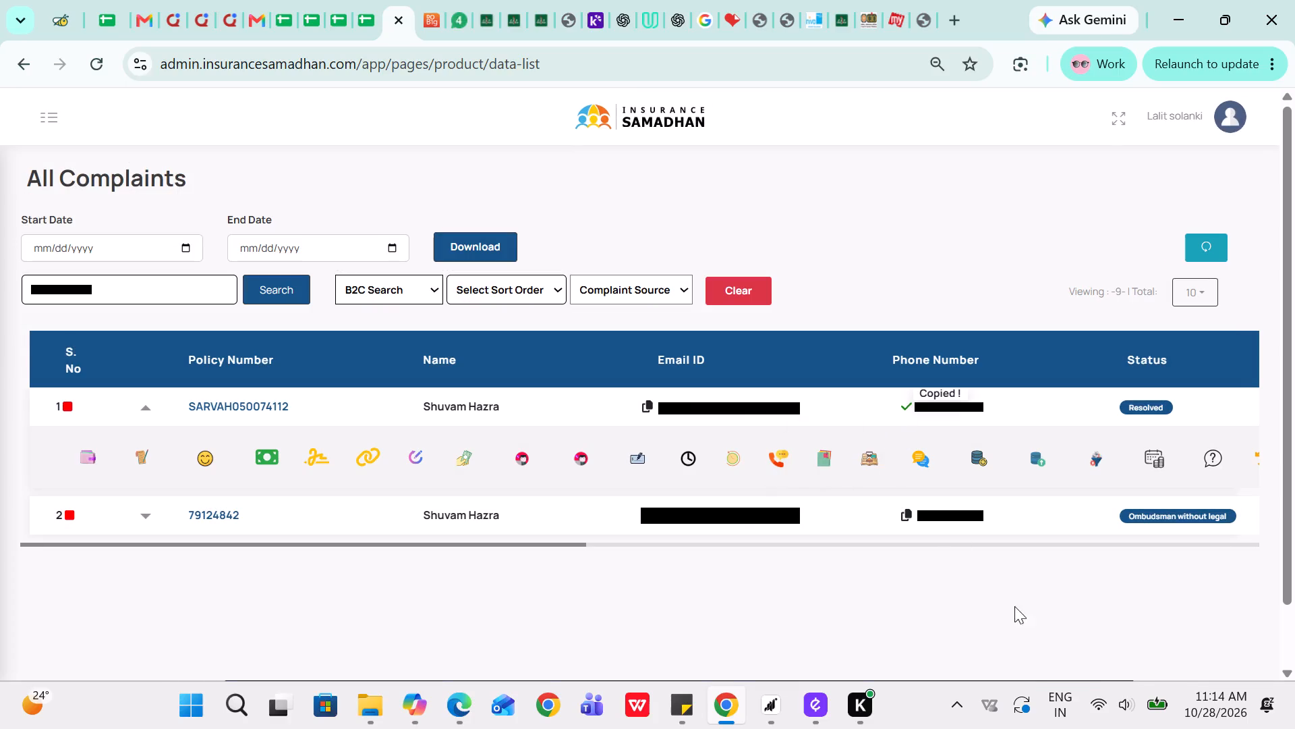
left_click(424, 0)
double_click(580, 217)
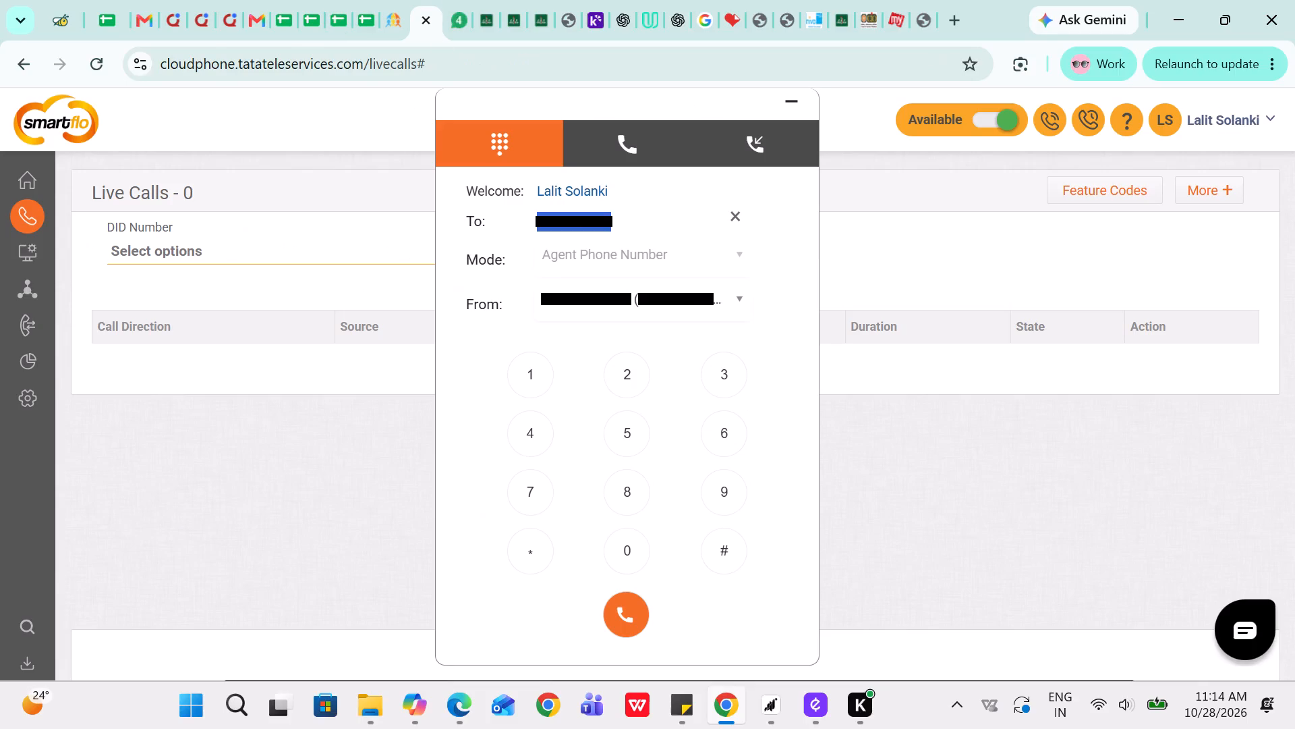
key("ctrl+v")
left_click(635, 616)
left_click(1092, 557)
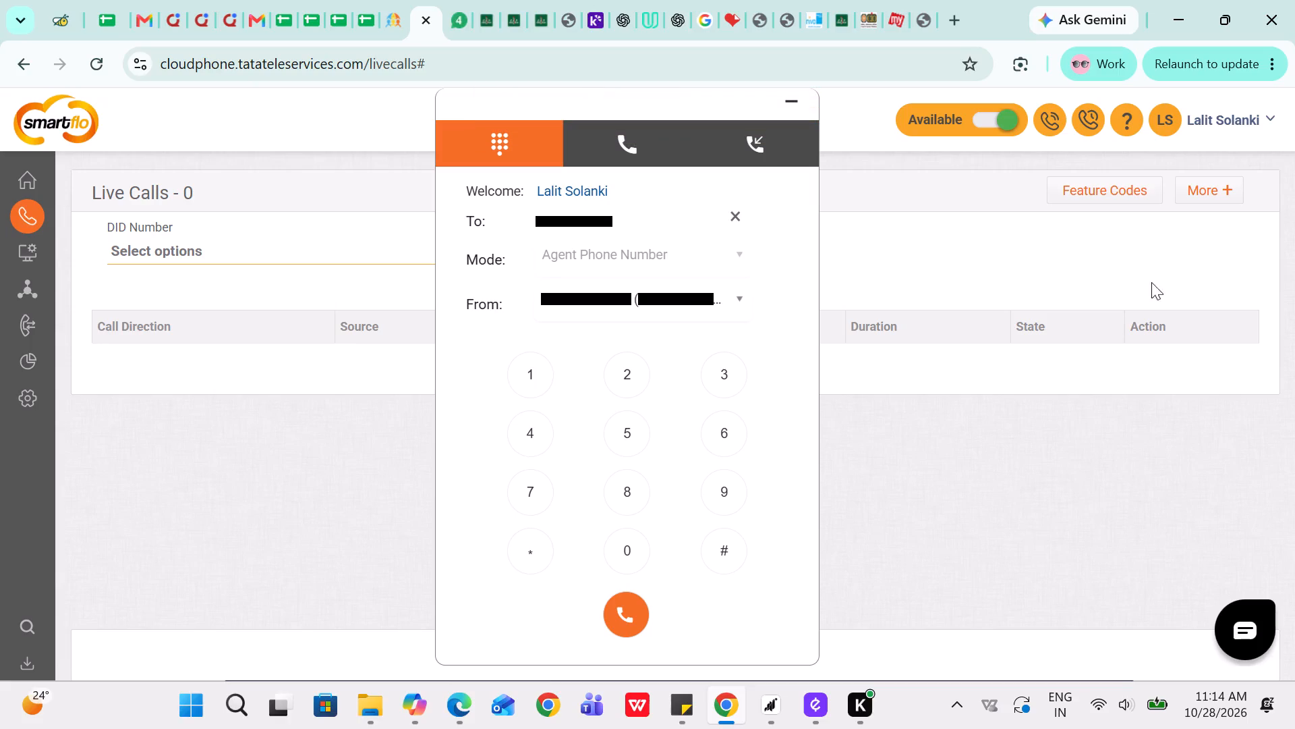
left_click(632, 616)
left_click(952, 534)
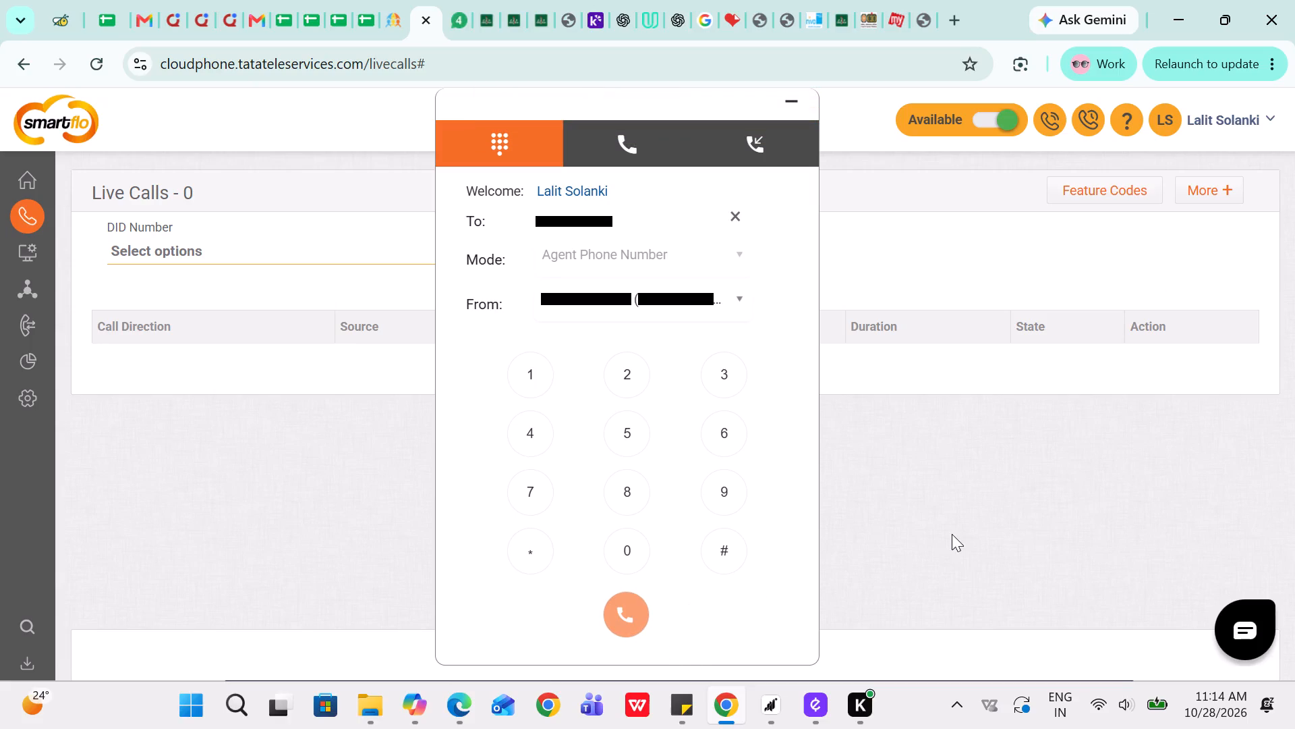
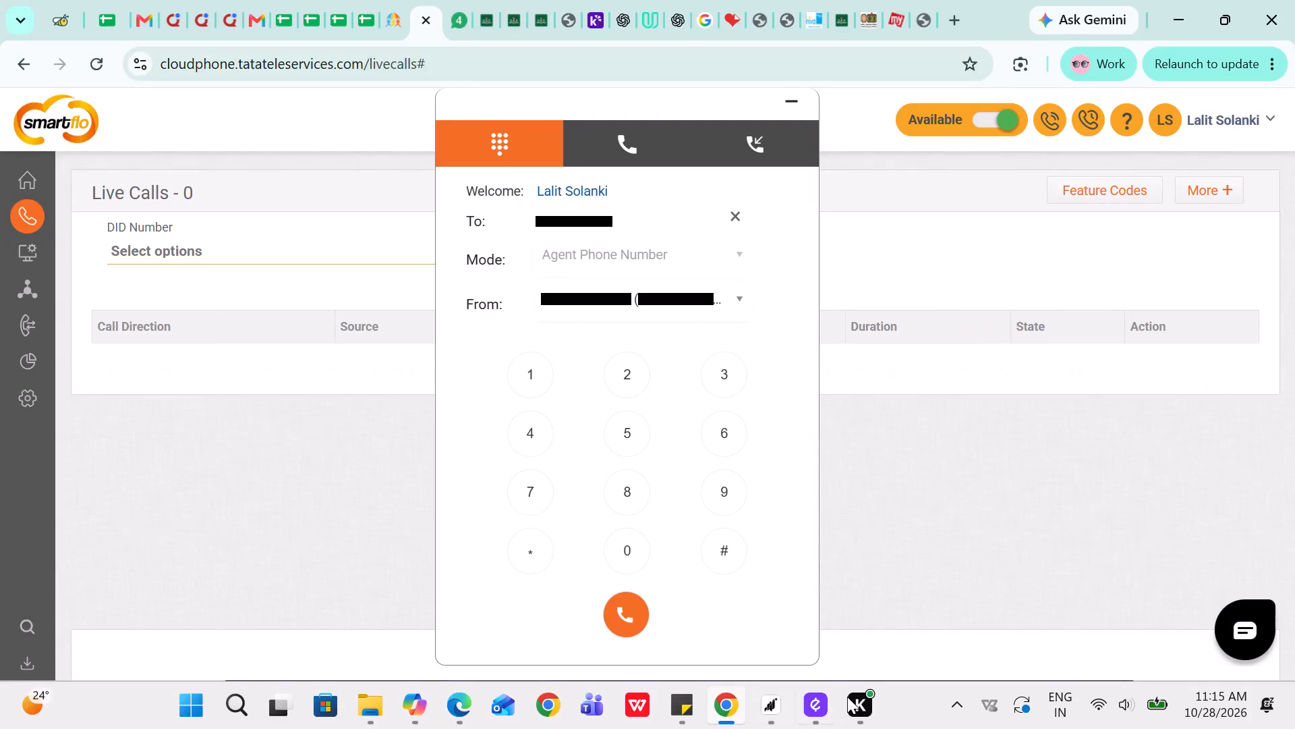
Return to the complaints list, open the communication log of the row 60 customer's resolved complaint, and check its latest entries.
left_click(1068, 526)
left_click(394, 0)
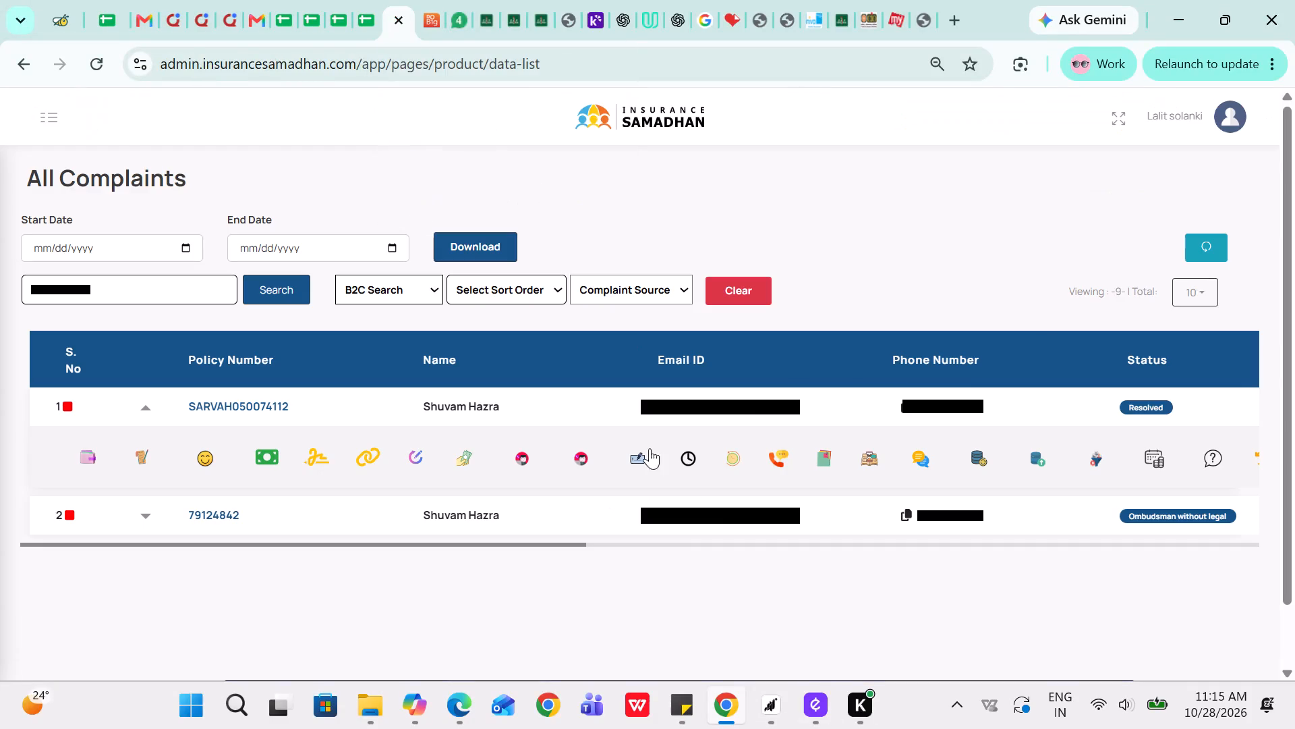
left_click(150, 412)
left_click(809, 632)
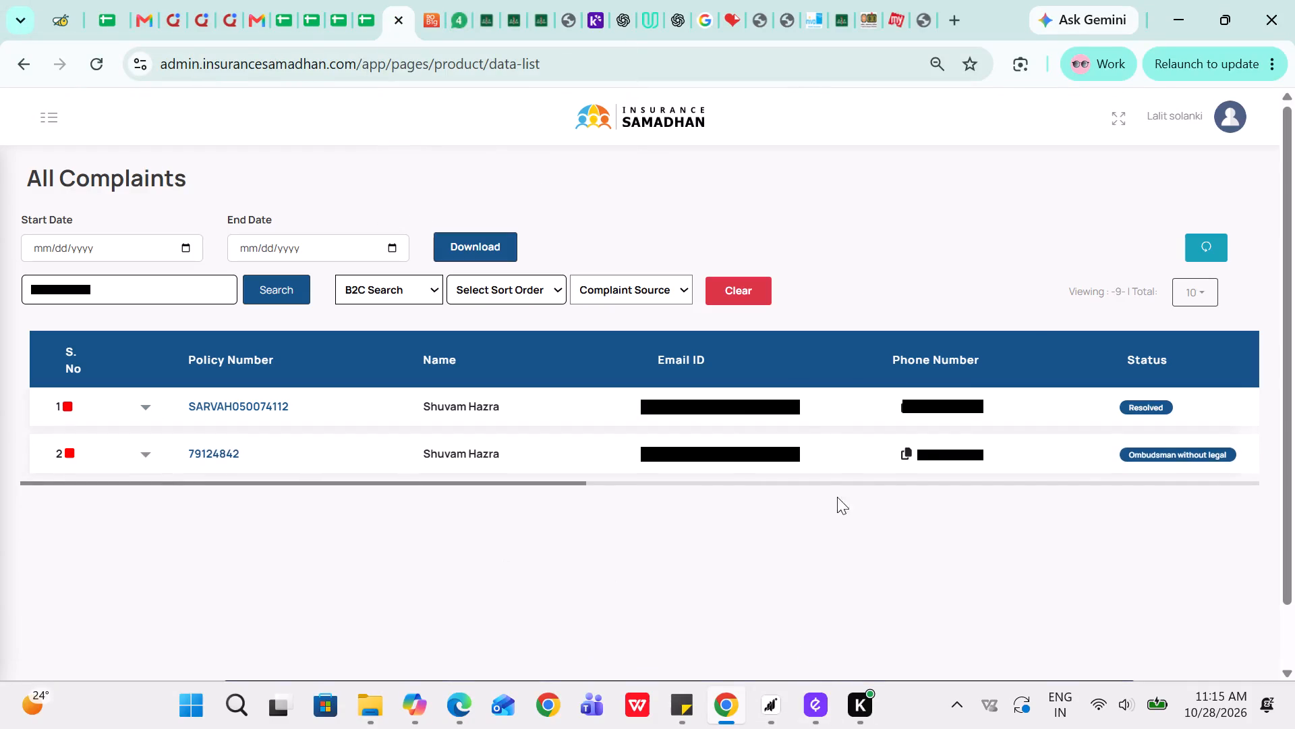
left_click(847, 402)
left_click(921, 460)
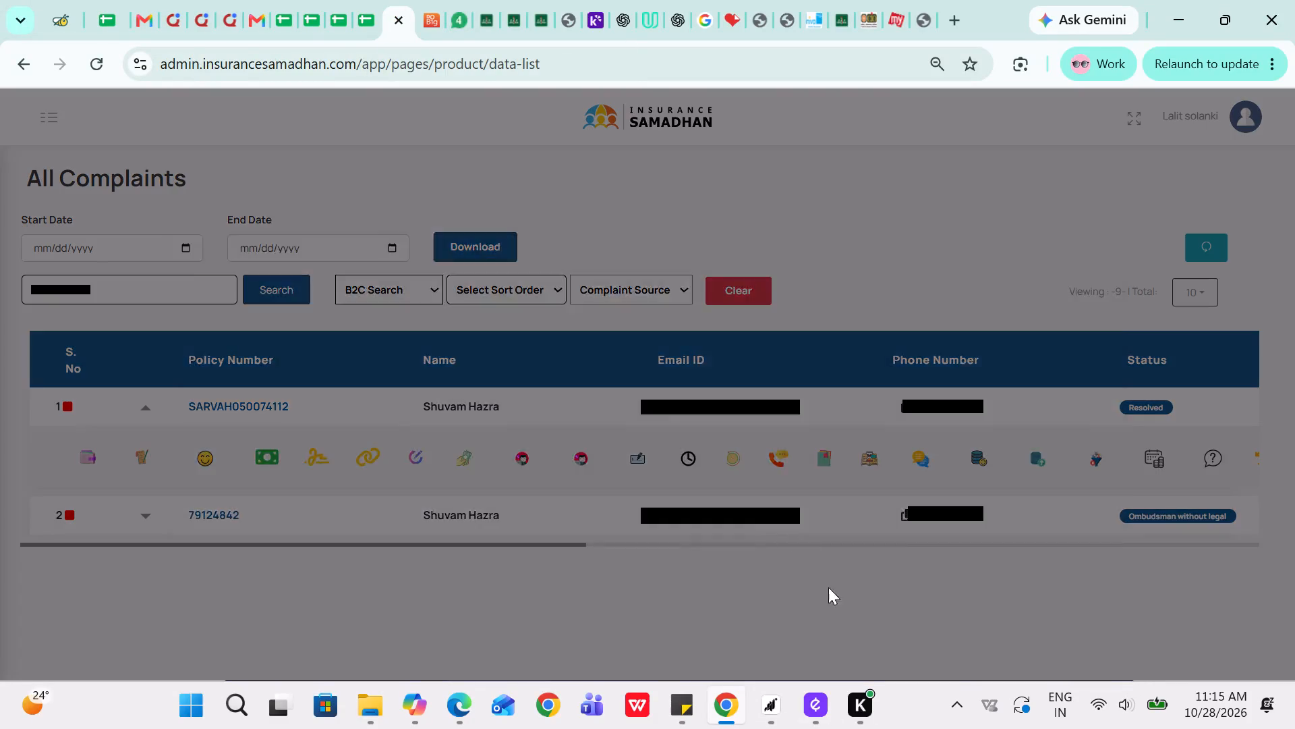
left_click_drag(583, 404, 190, 408)
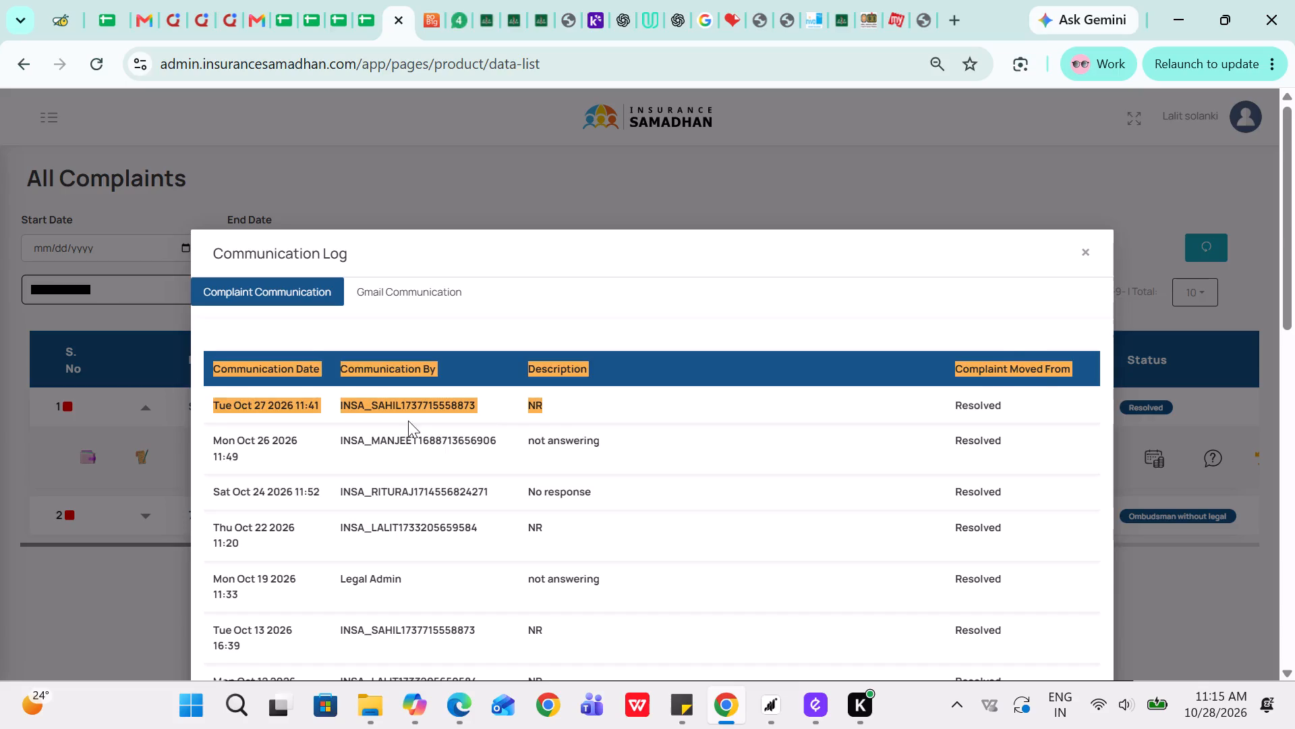
left_click(705, 431)
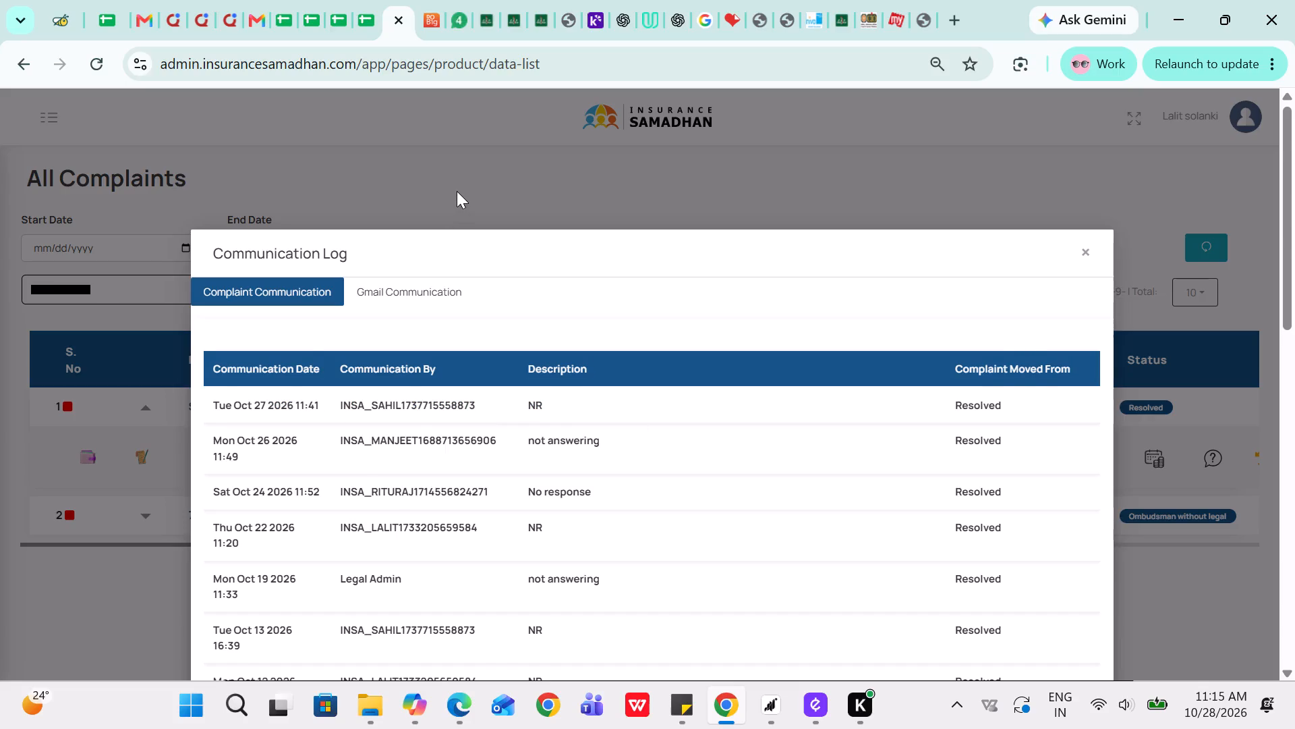
Add the comment "NR" to the communication log of the row 60 customer's complaint and save it.
scroll(666, 490, "down", 5)
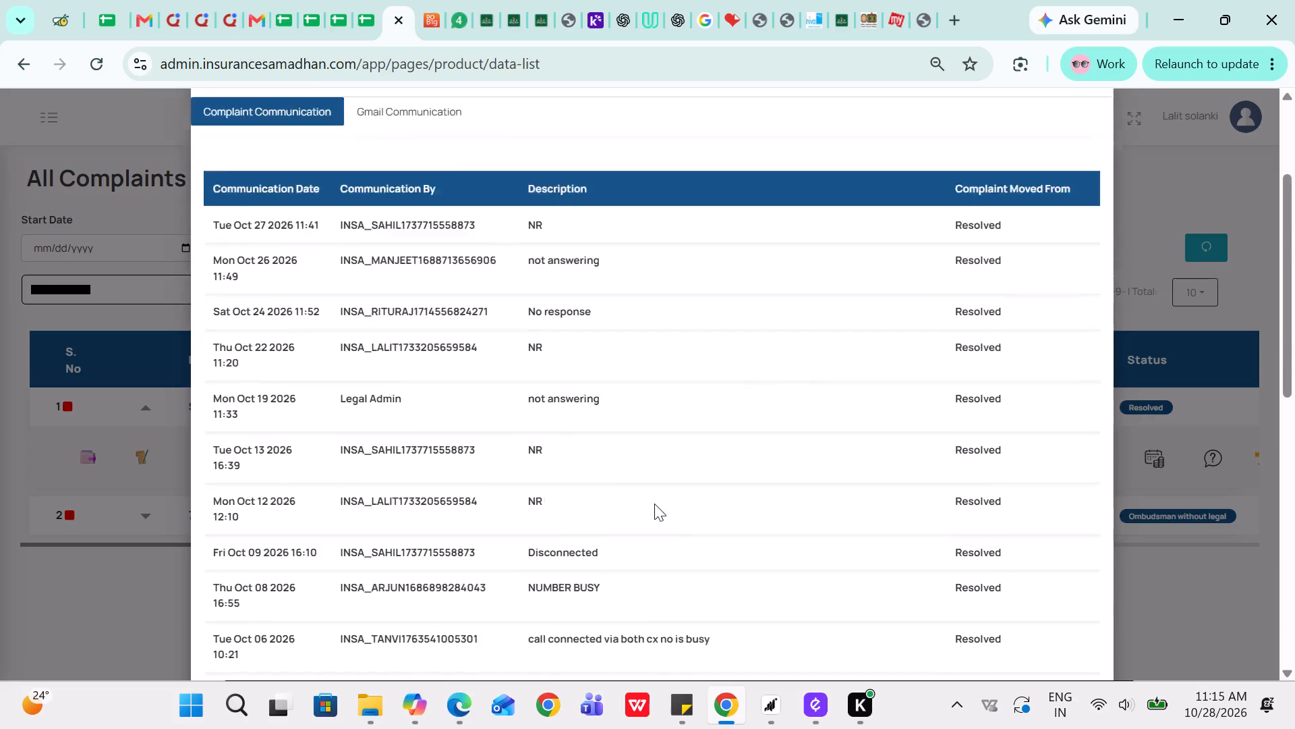
scroll(654, 504, "down", 7)
left_click(751, 645)
left_click(677, 464)
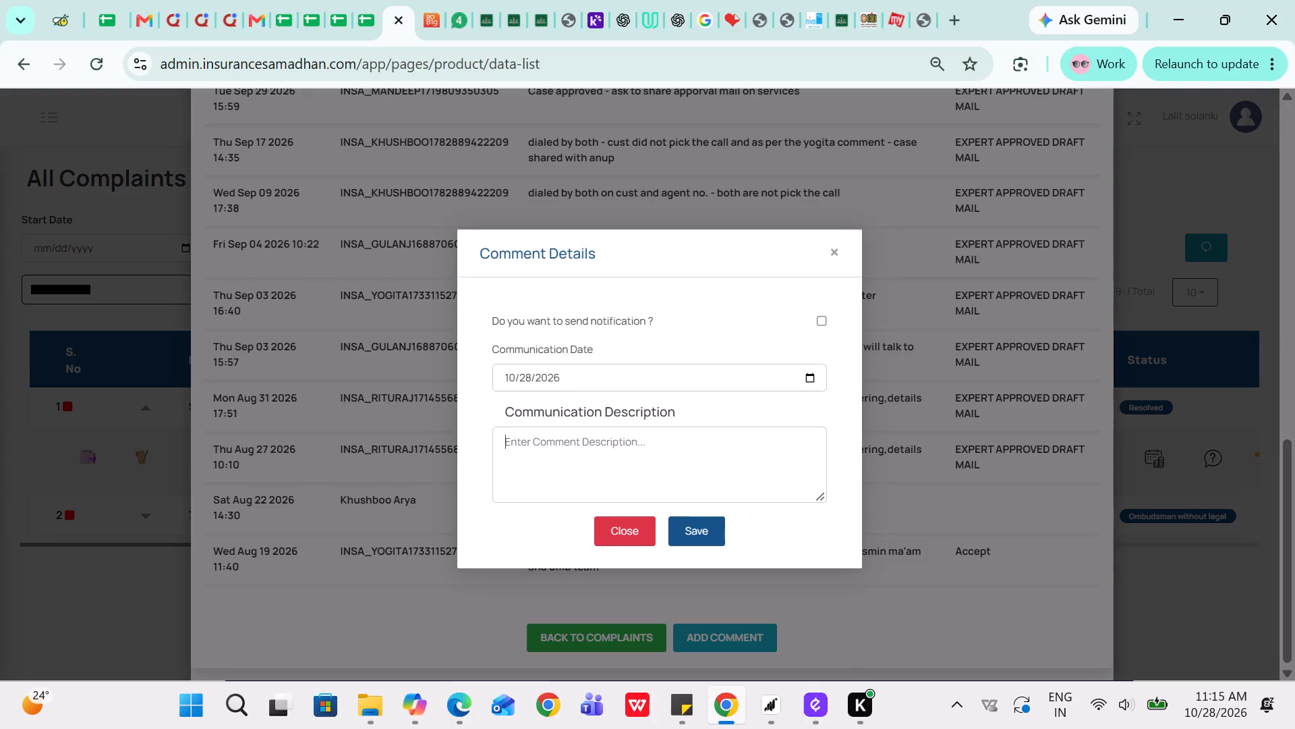
type("nR")
key("BackSpace")
key("BackSpace")
type("NR")
left_click(701, 522)
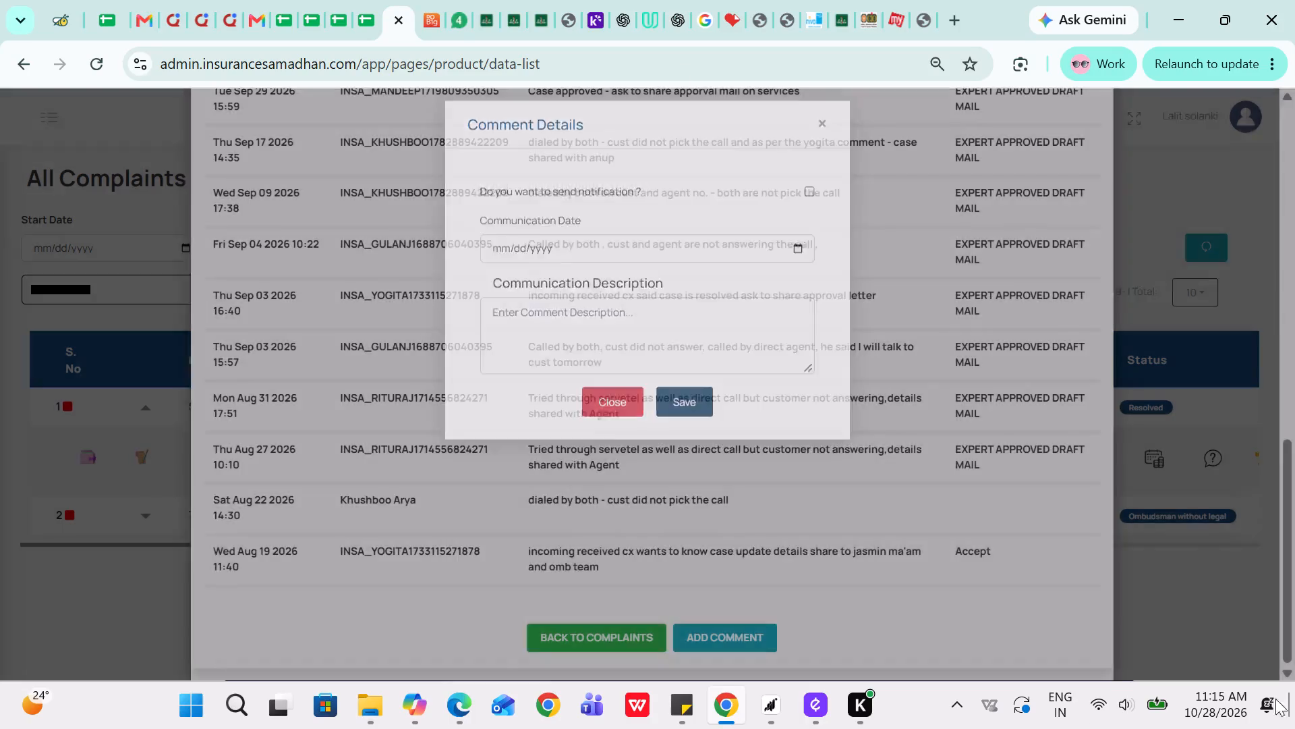
Switch to the resolved sheet and set the call status in row 60 to Not Answering.
left_click(366, 0)
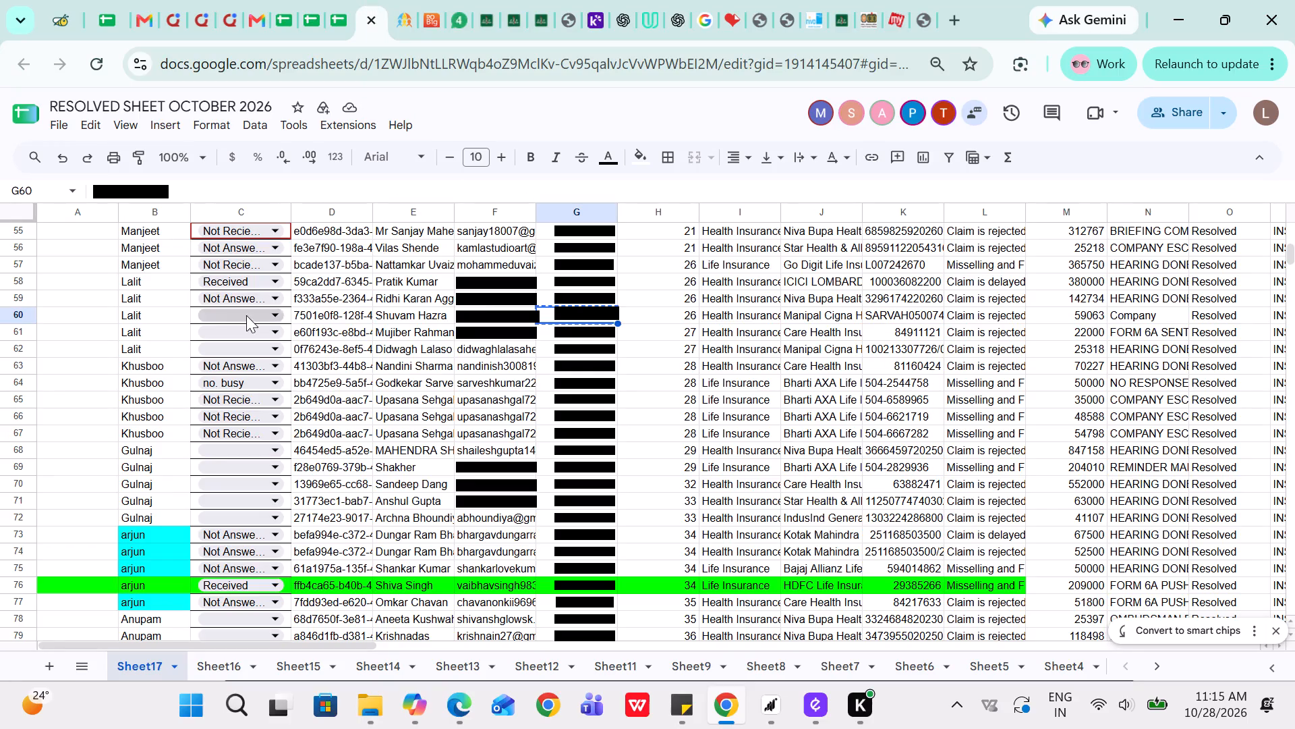
left_click(261, 310)
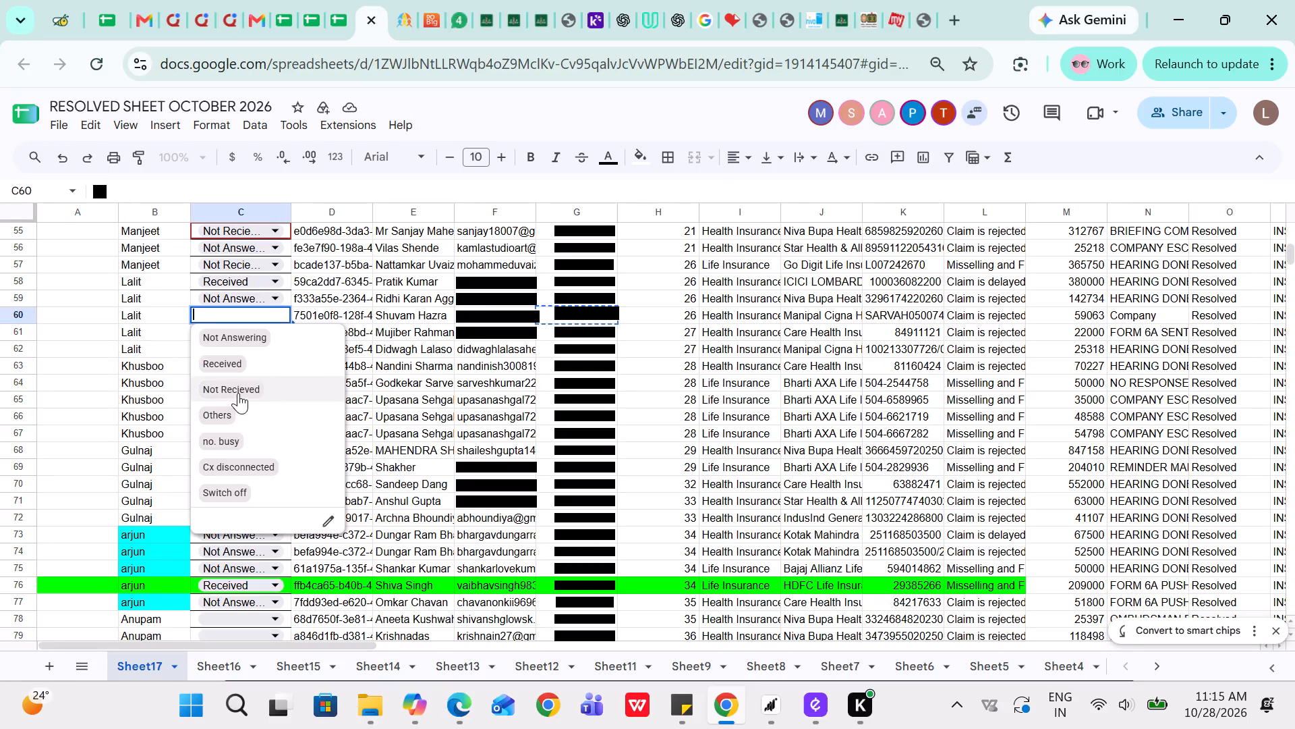
left_click(237, 337)
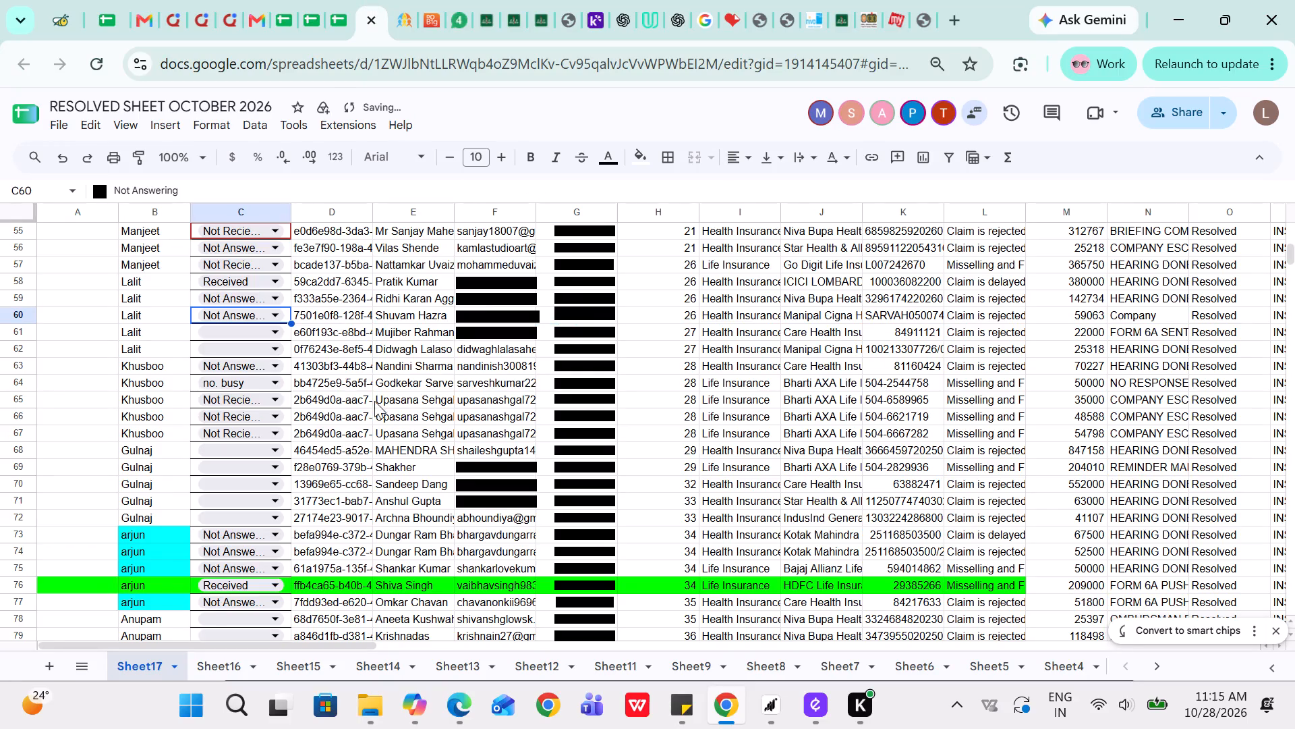
Copy the phone number in row 61 and search the complaints list for it.
left_click(579, 334)
key("ctrl+c")
left_click(388, 0)
left_click(405, 0)
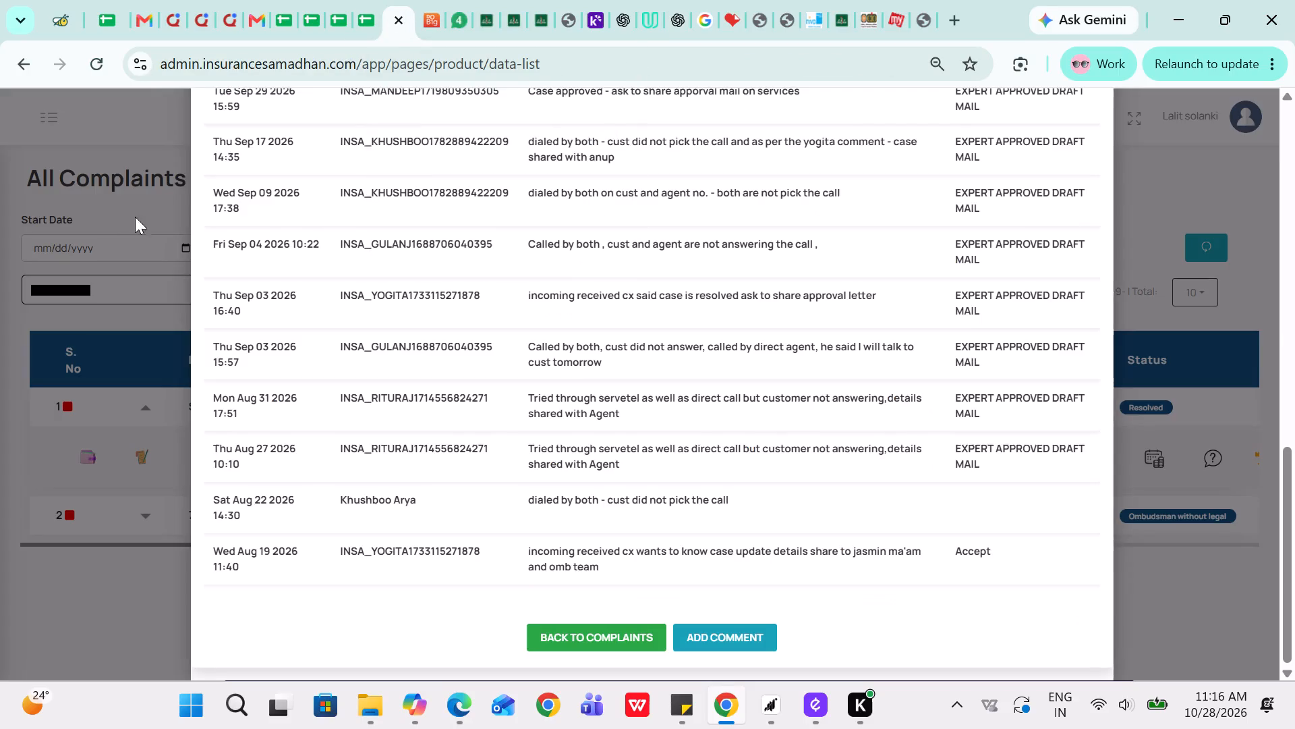
left_click(93, 229)
left_click_drag(165, 284, 0, 296)
key("ctrl+v")
left_click(285, 294)
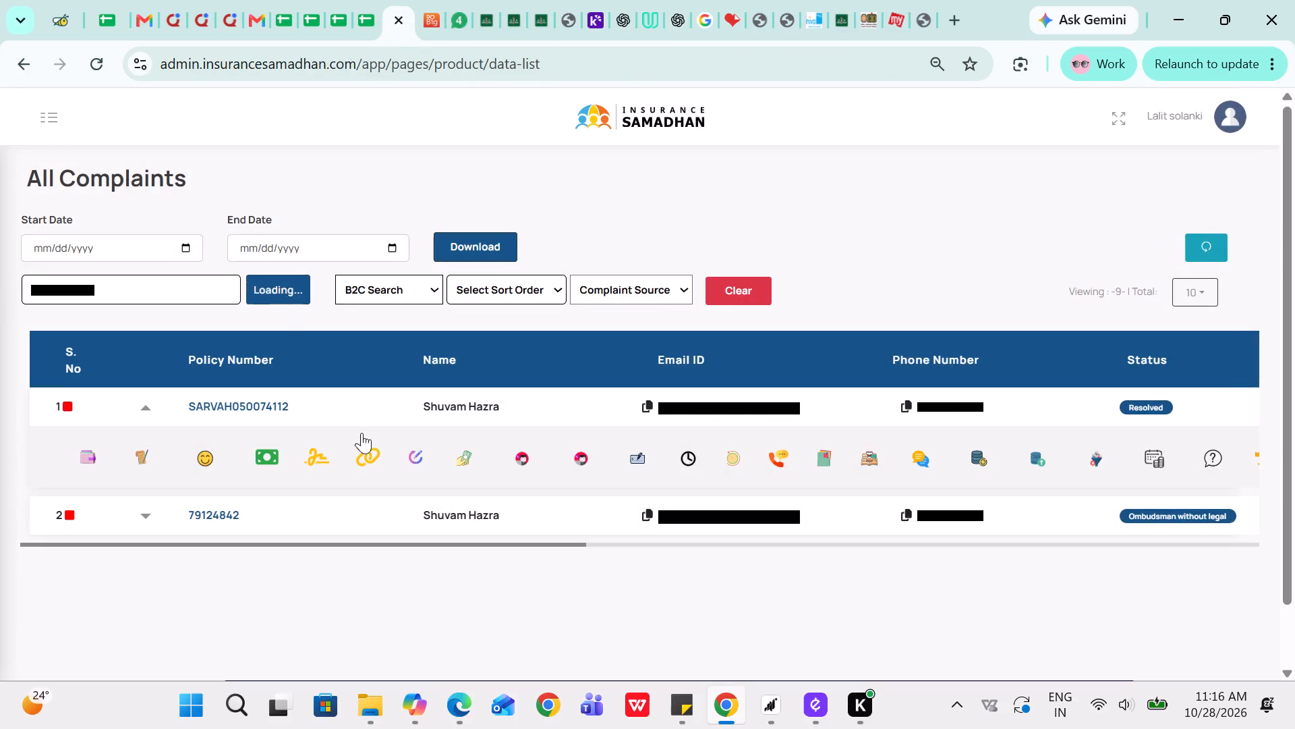
left_click(950, 591)
Check the latest entry in the communication log of the row 61 customer's resolved complaint, and close the log.
left_click(850, 459)
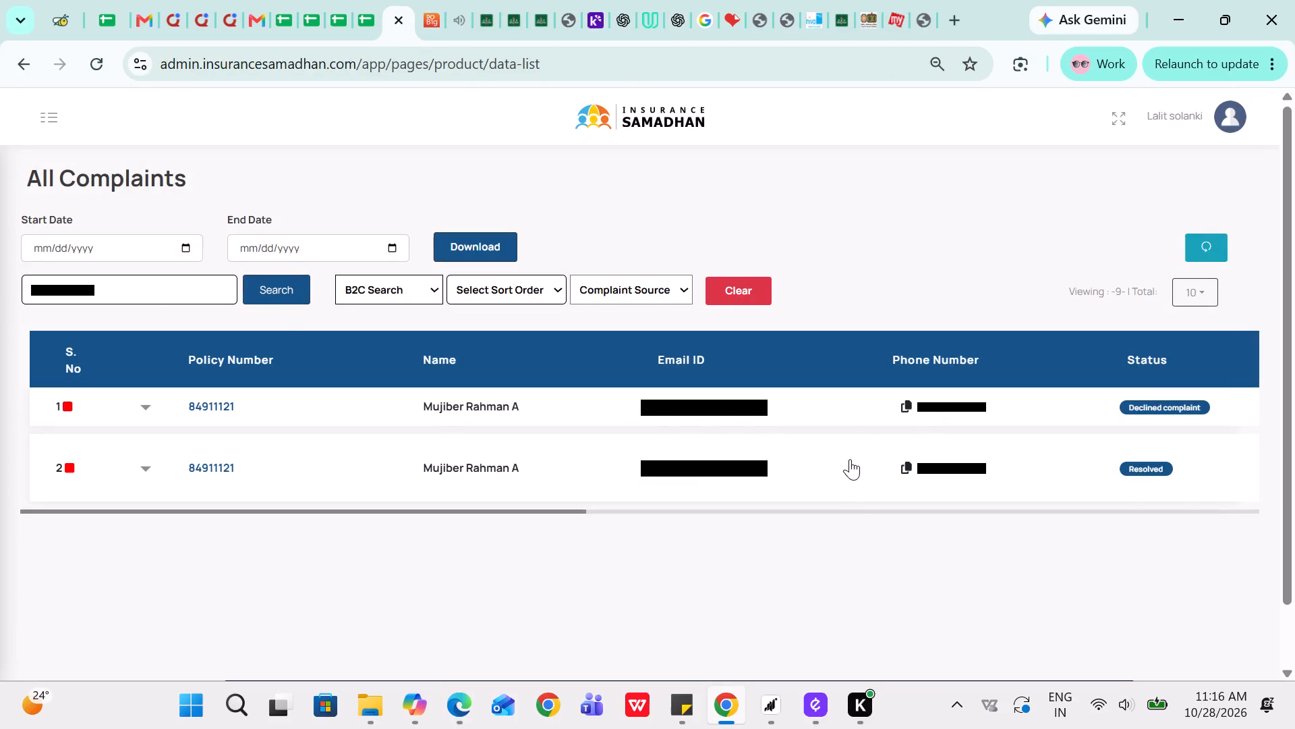
left_click(918, 535)
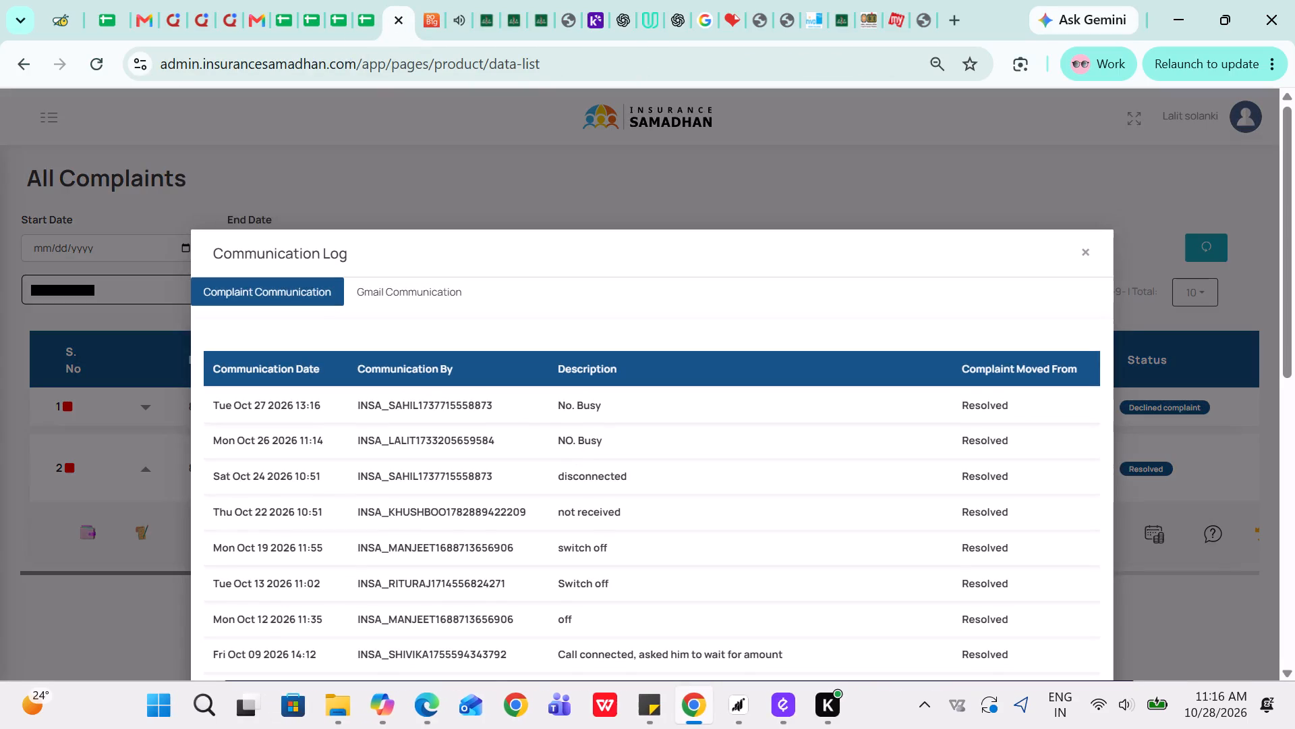
left_click_drag(623, 403, 485, 406)
left_click(711, 429)
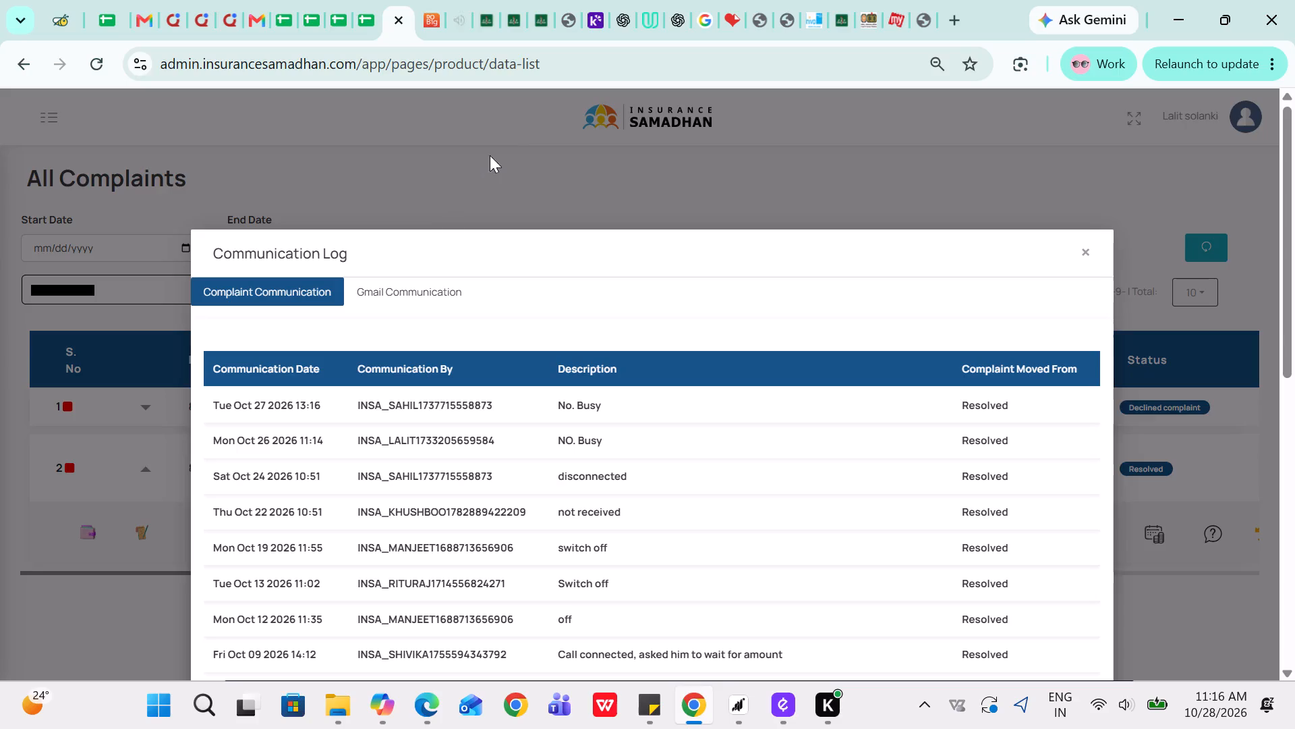
left_click(511, 138)
Copy the phone number from the row 61 customer's resolved complaint and call it with the Smartflo dialer.
left_click(902, 468)
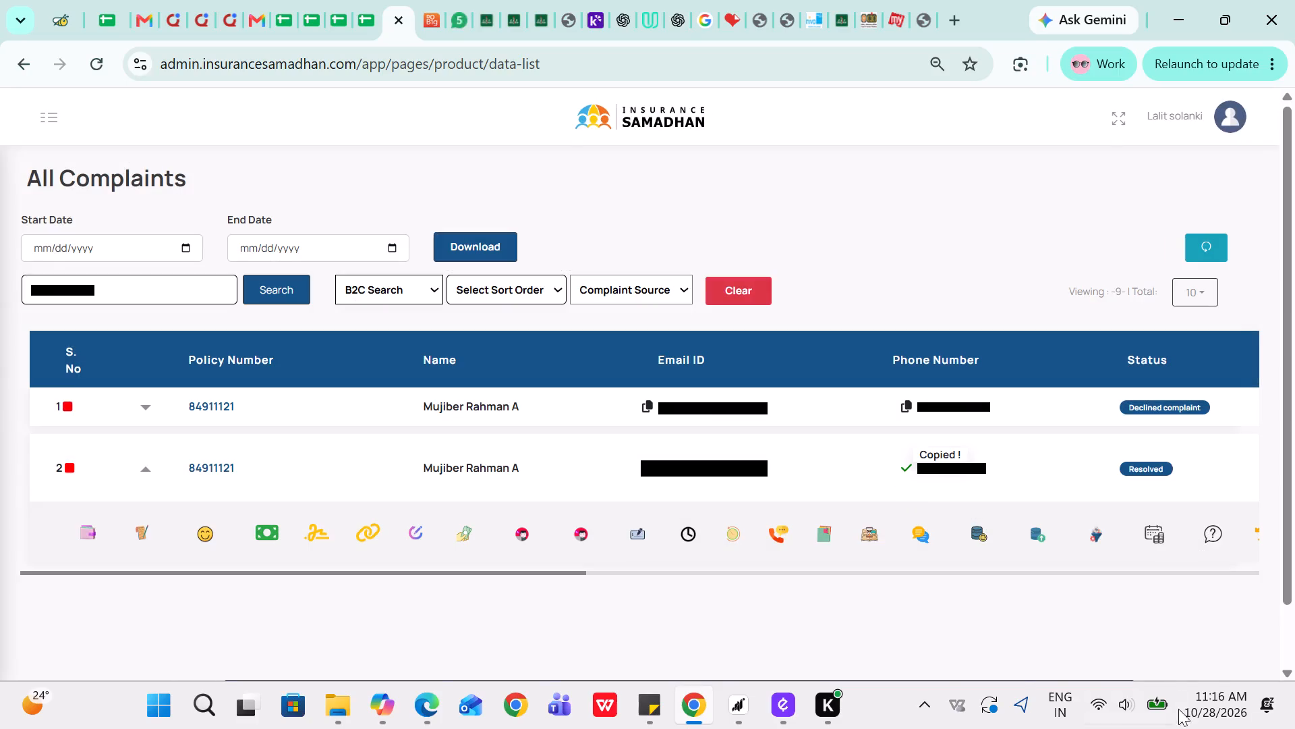
left_click(436, 0)
double_click(562, 226)
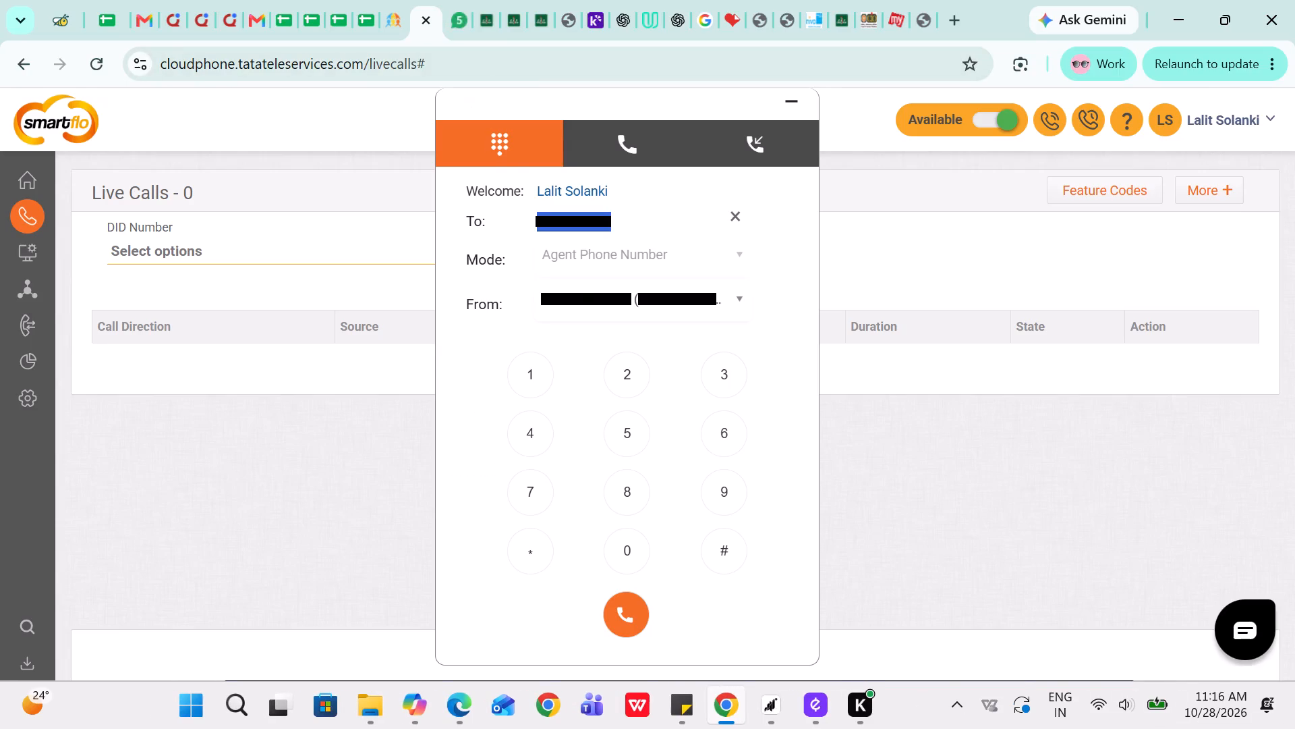
key("ctrl+v")
left_click(633, 614)
left_click(991, 564)
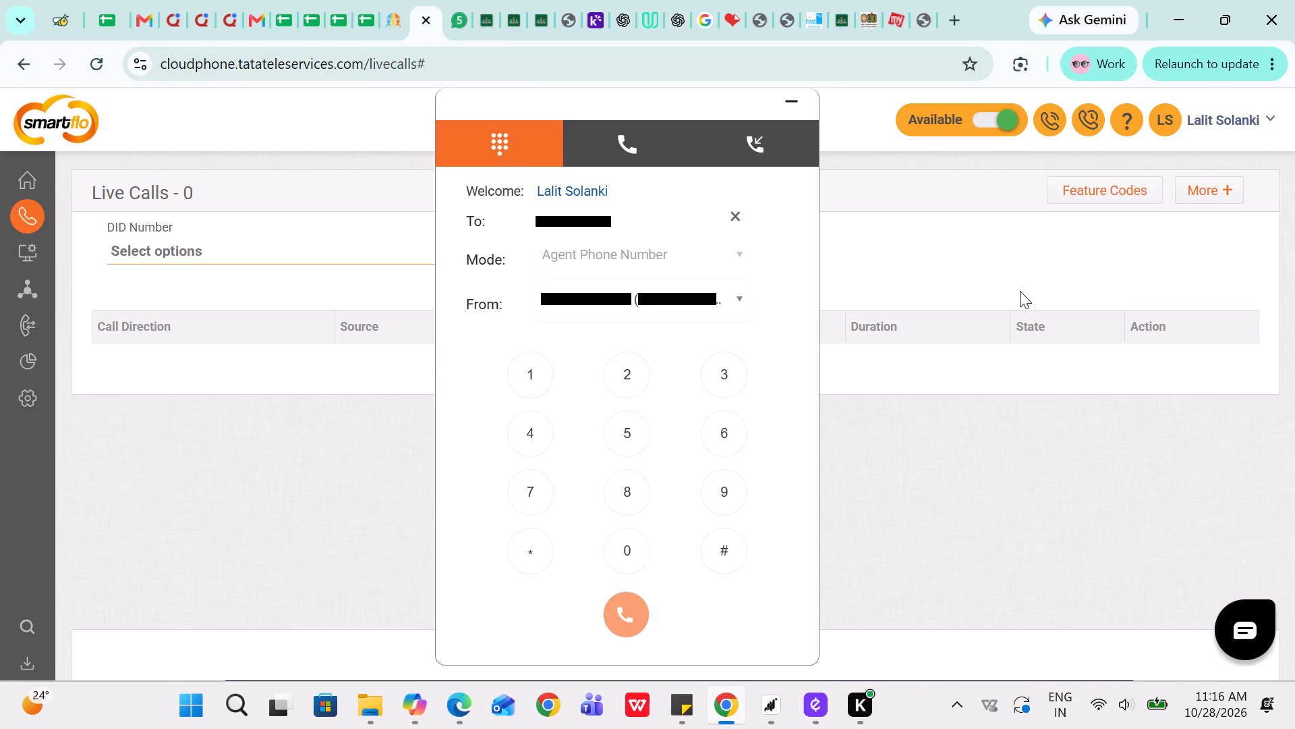
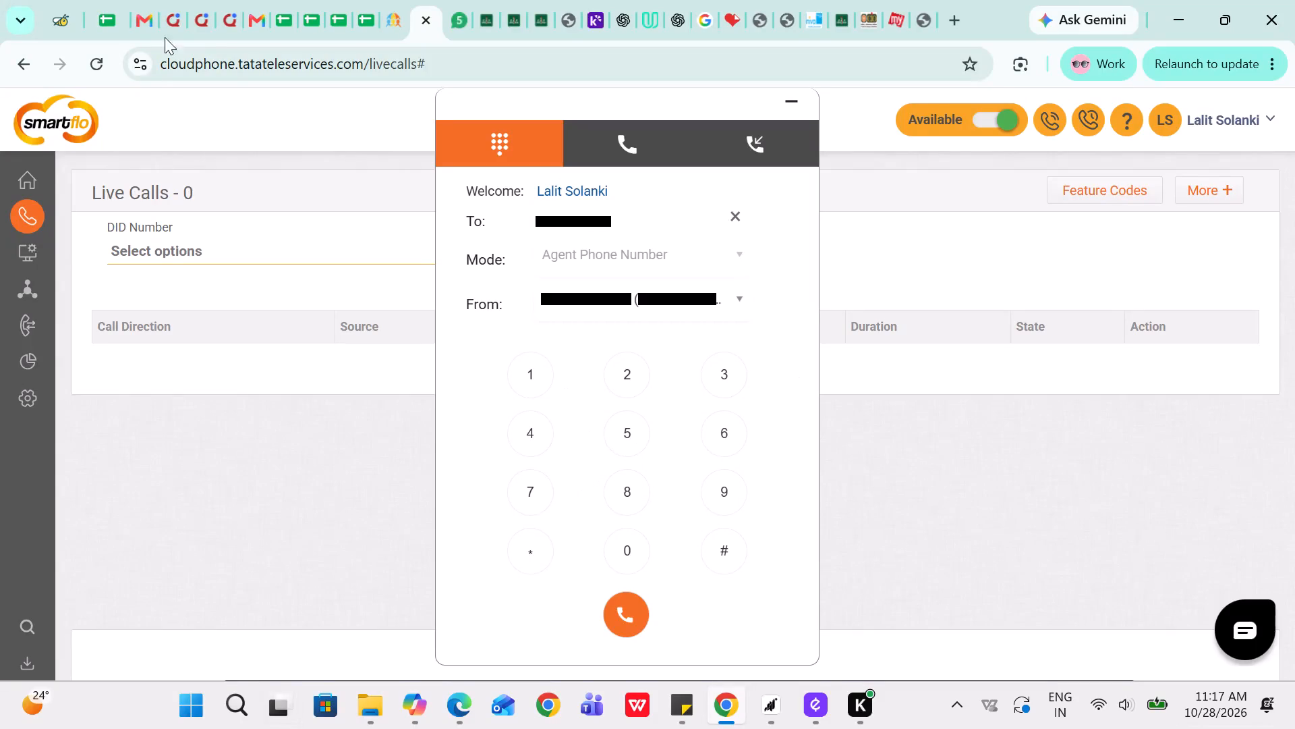
Switch to the complaints list and add the comment "Busy" to the communication log of the row 61 customer's resolved complaint.
left_click(382, 0)
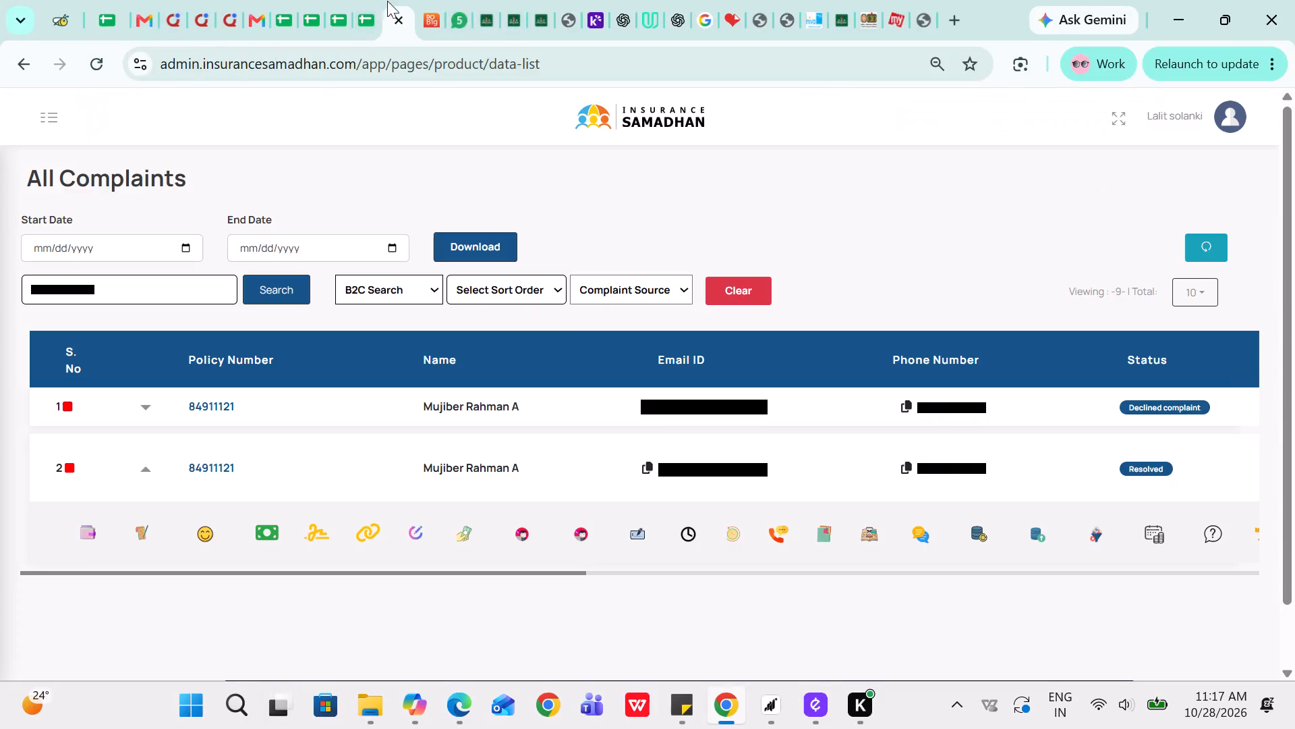
left_click(921, 544)
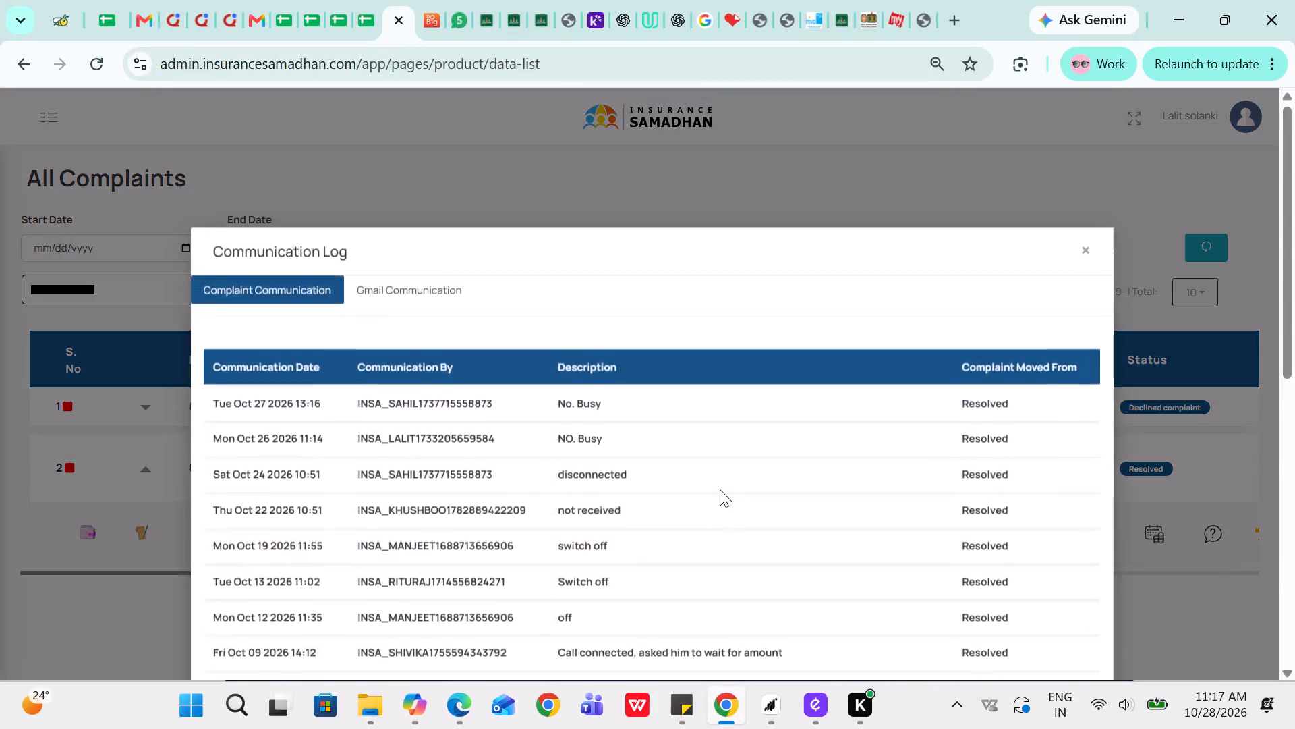
scroll(714, 489, "down", 15)
left_click(730, 649)
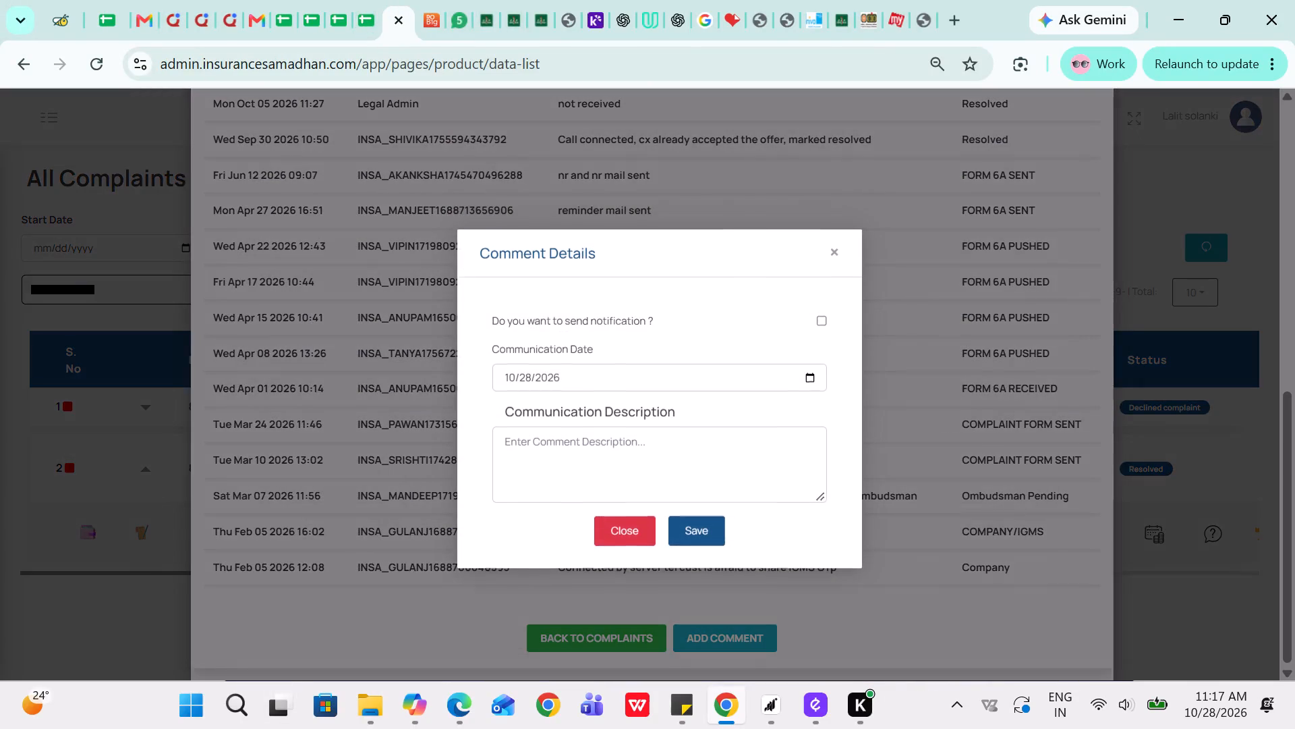
left_click(758, 478)
type("Busy")
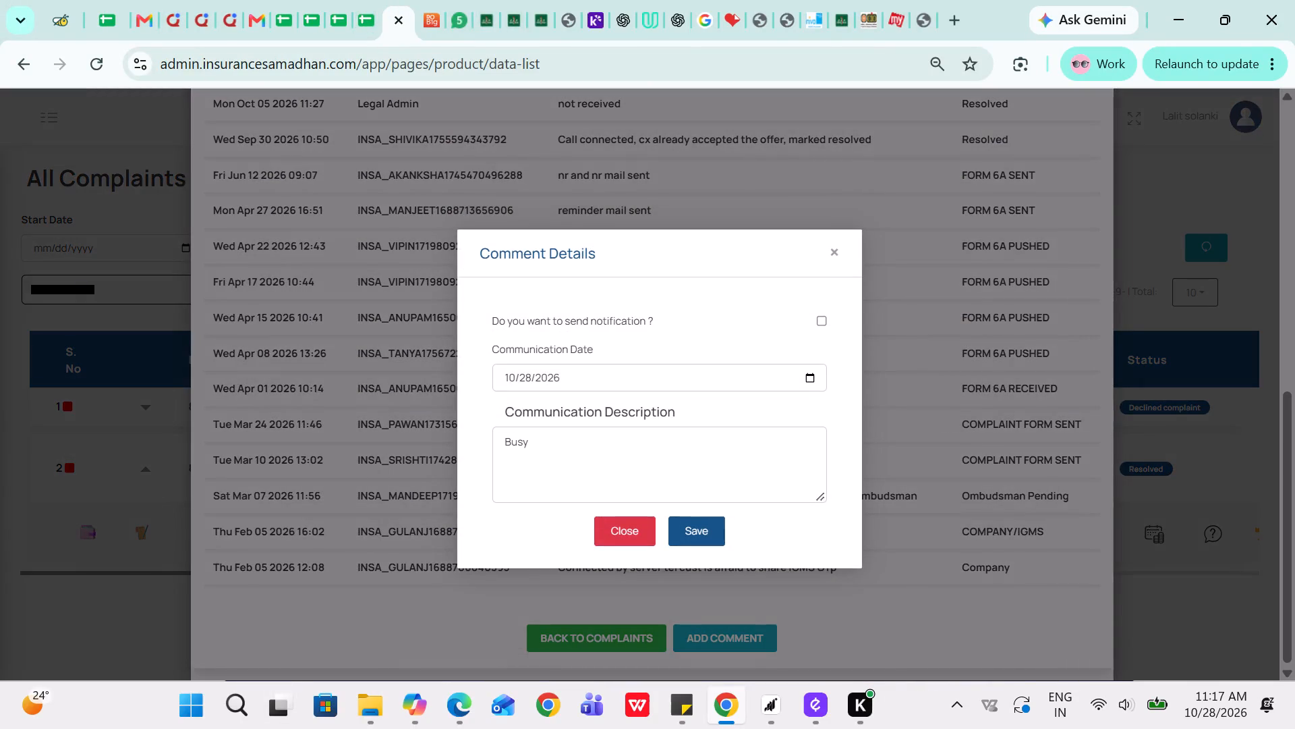
left_click(663, 546)
left_click(694, 537)
Switch to the resolved sheet and set the call status in row 61 to no. busy.
left_click(357, 0)
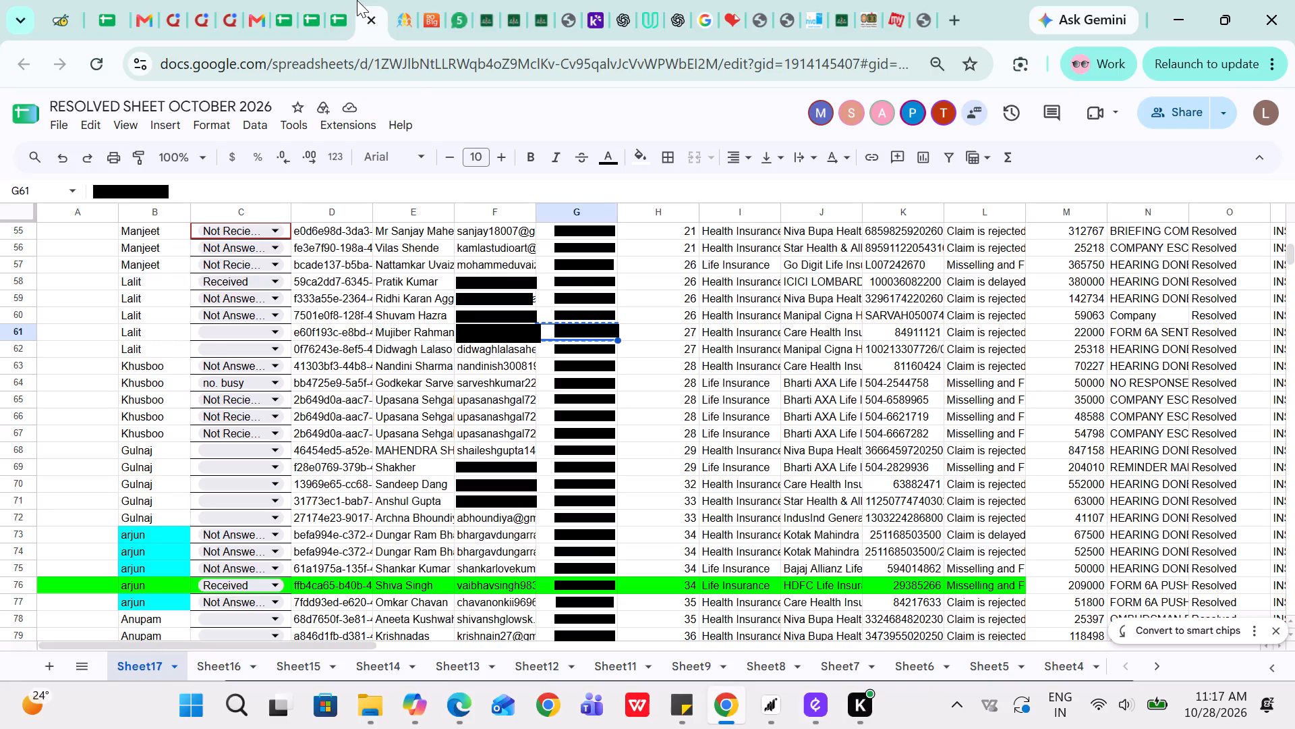
left_click(271, 335)
left_click(229, 454)
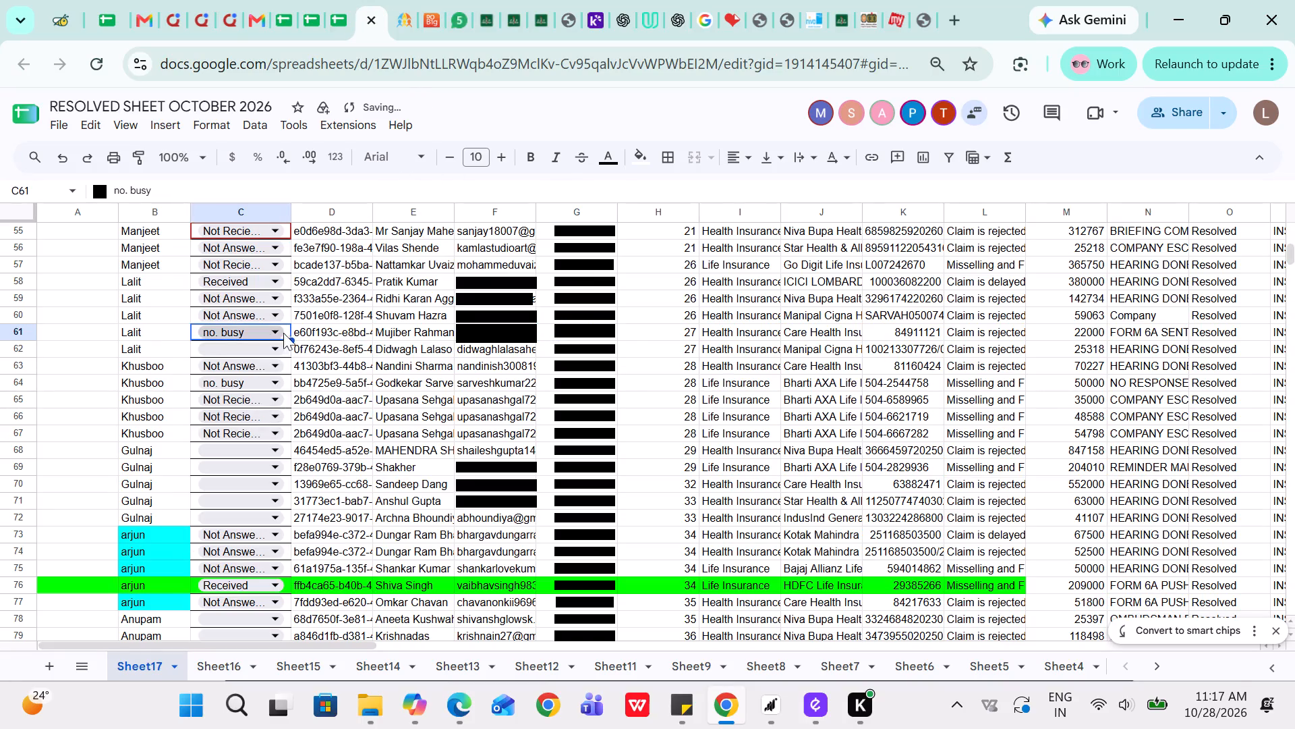
Copy the phone number in row 62 and search the complaints list for it.
left_click(580, 347)
key("ctrl+c")
left_click(399, 0)
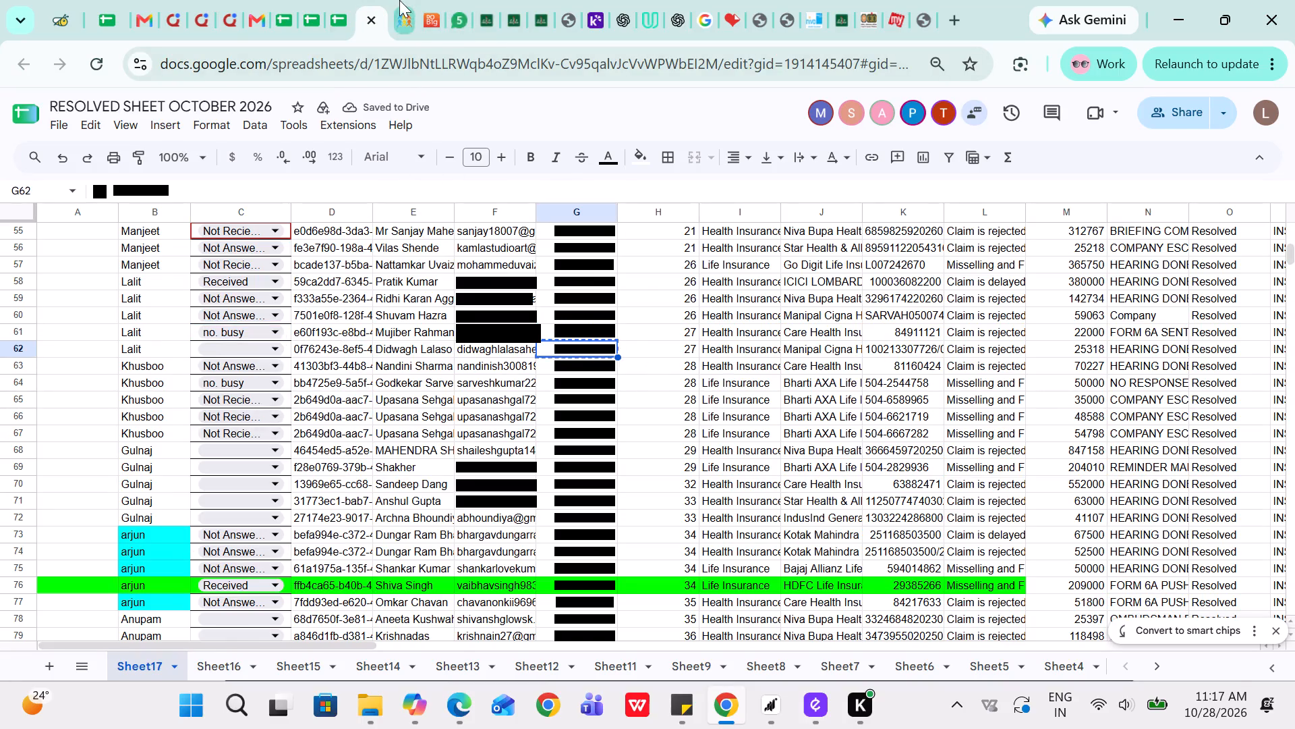
left_click(163, 266)
left_click_drag(142, 287, 0, 304)
key("ctrl+v")
left_click(318, 299)
left_click(262, 290)
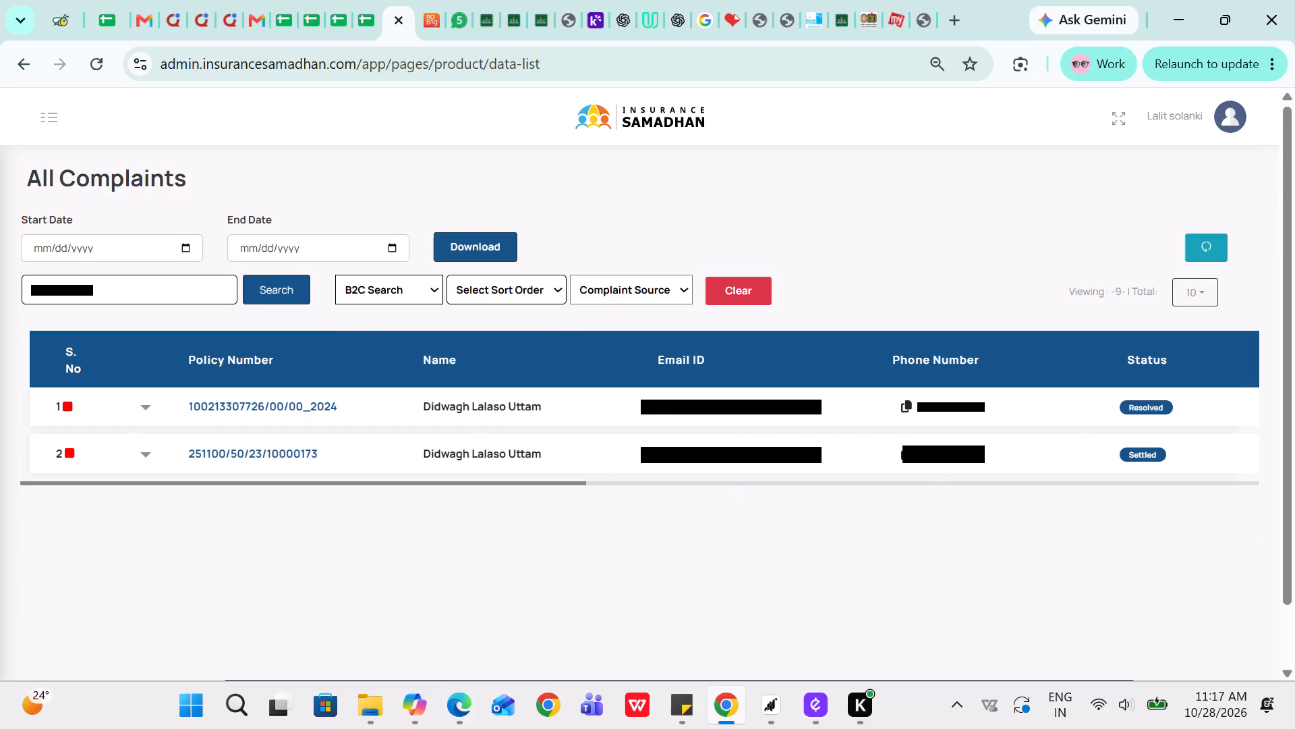
Check the two latest entries in the communication log of the row 62 customer's resolved complaint, and close the log.
left_click(857, 402)
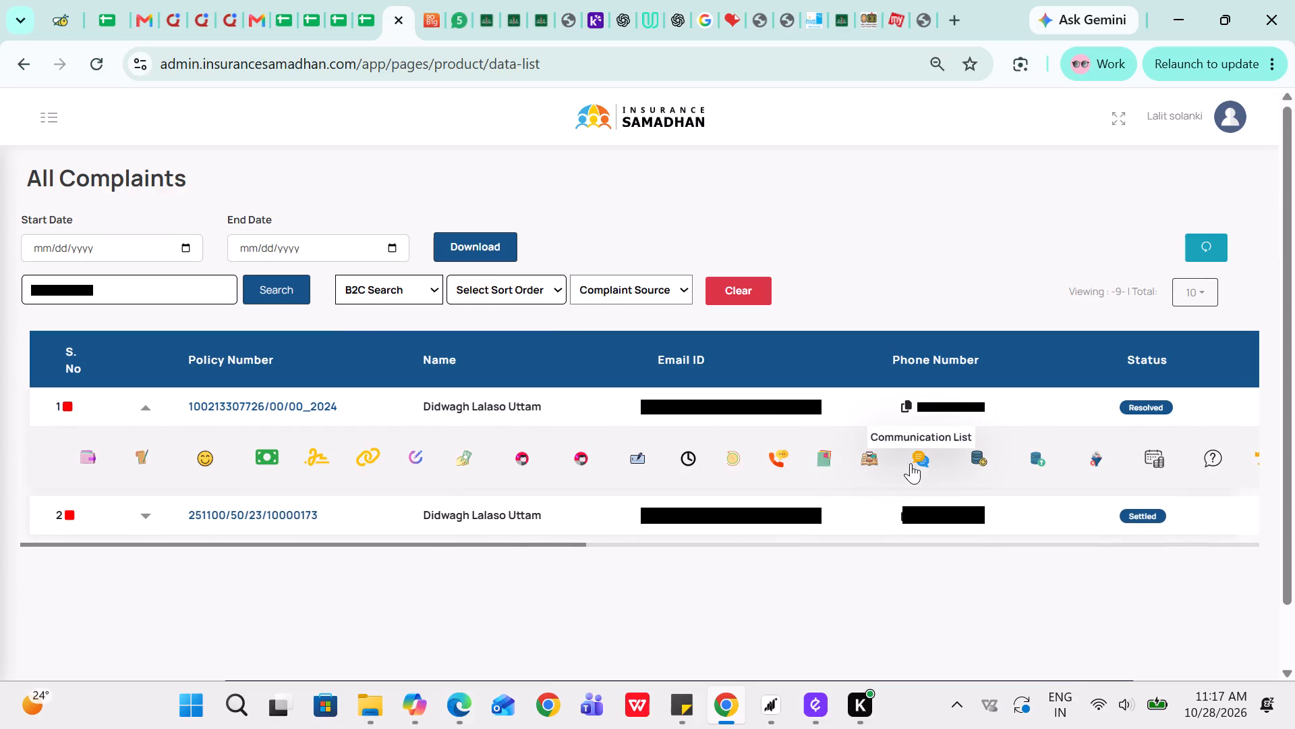
left_click(913, 462)
left_click_drag(569, 415, 488, 421)
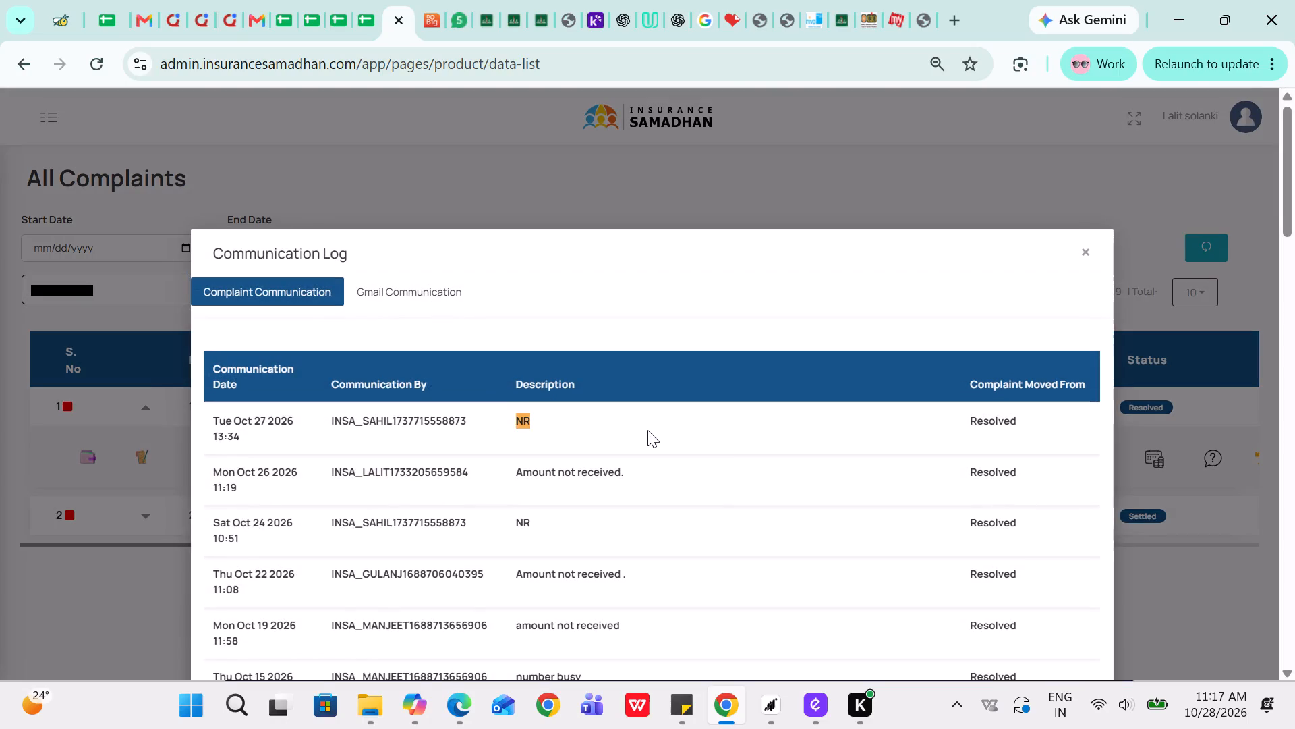
left_click(647, 430)
left_click_drag(667, 475, 421, 470)
left_click(647, 470)
left_click_drag(652, 470, 476, 474)
left_click(657, 479)
left_click_drag(657, 479, 476, 484)
left_click(675, 484)
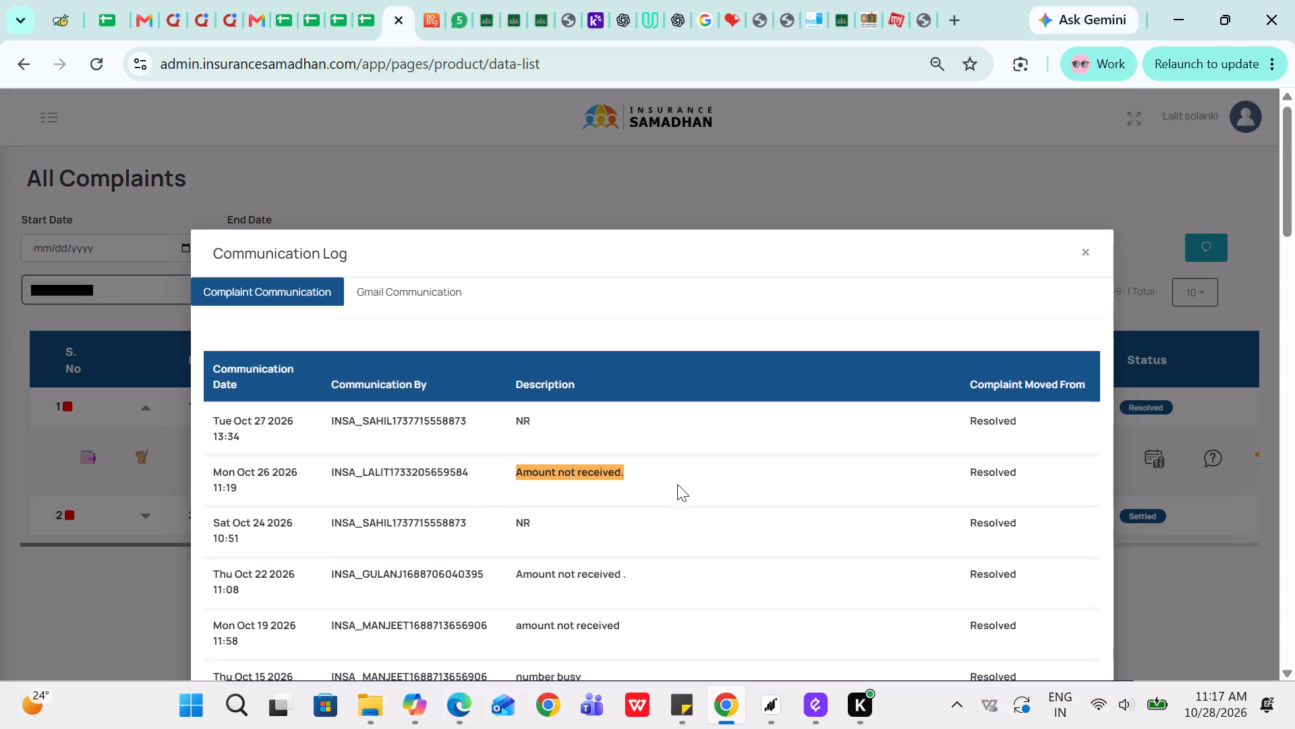
left_click(679, 484)
left_click(546, 210)
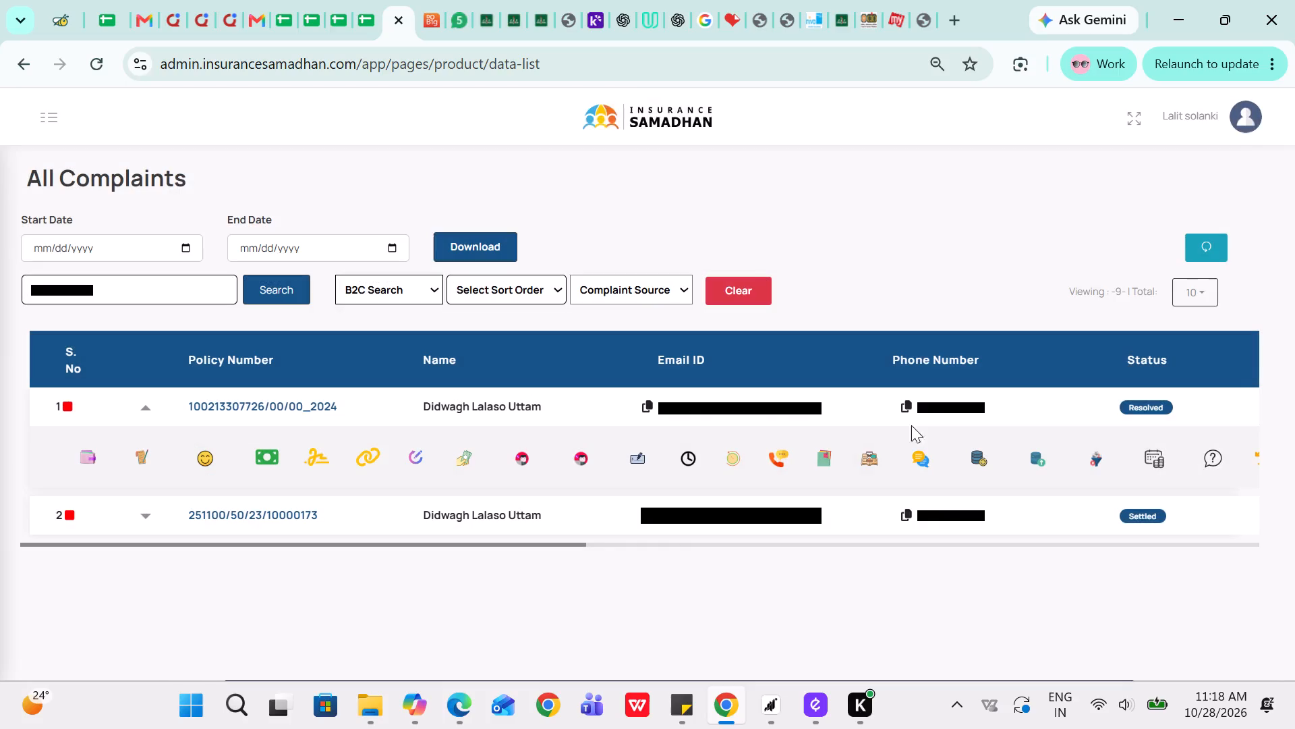
Copy the phone number from the row 62 customer's resolved complaint and call it with the Smartflo dialer.
left_click(867, 404)
left_click(906, 407)
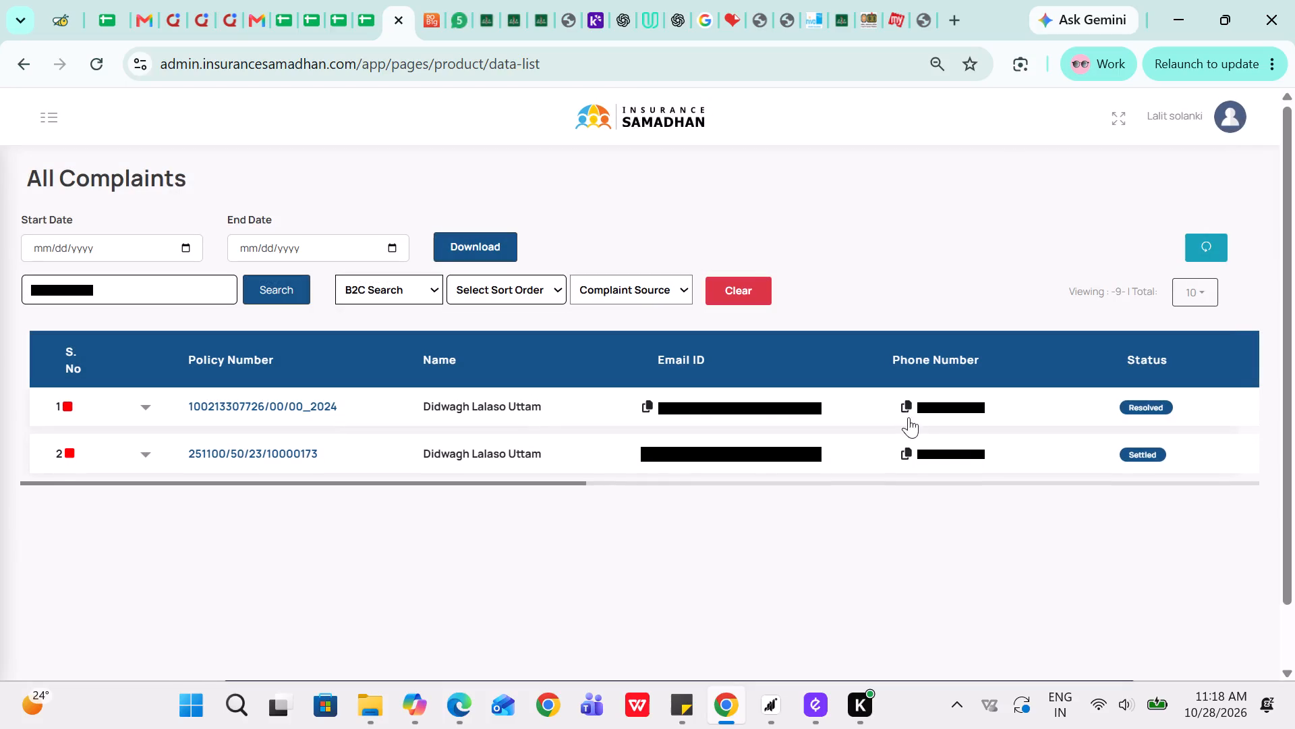
left_click(435, 0)
double_click(579, 227)
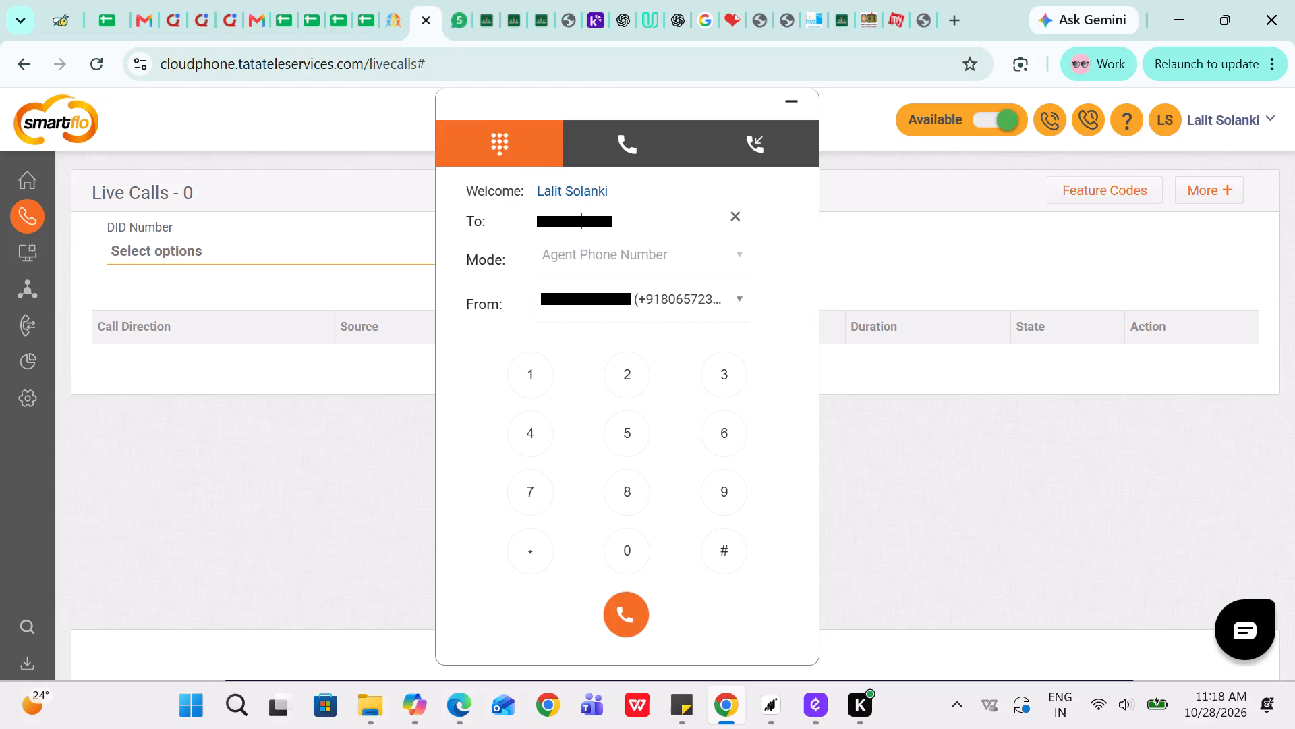
key("ctrl+v")
left_click(635, 613)
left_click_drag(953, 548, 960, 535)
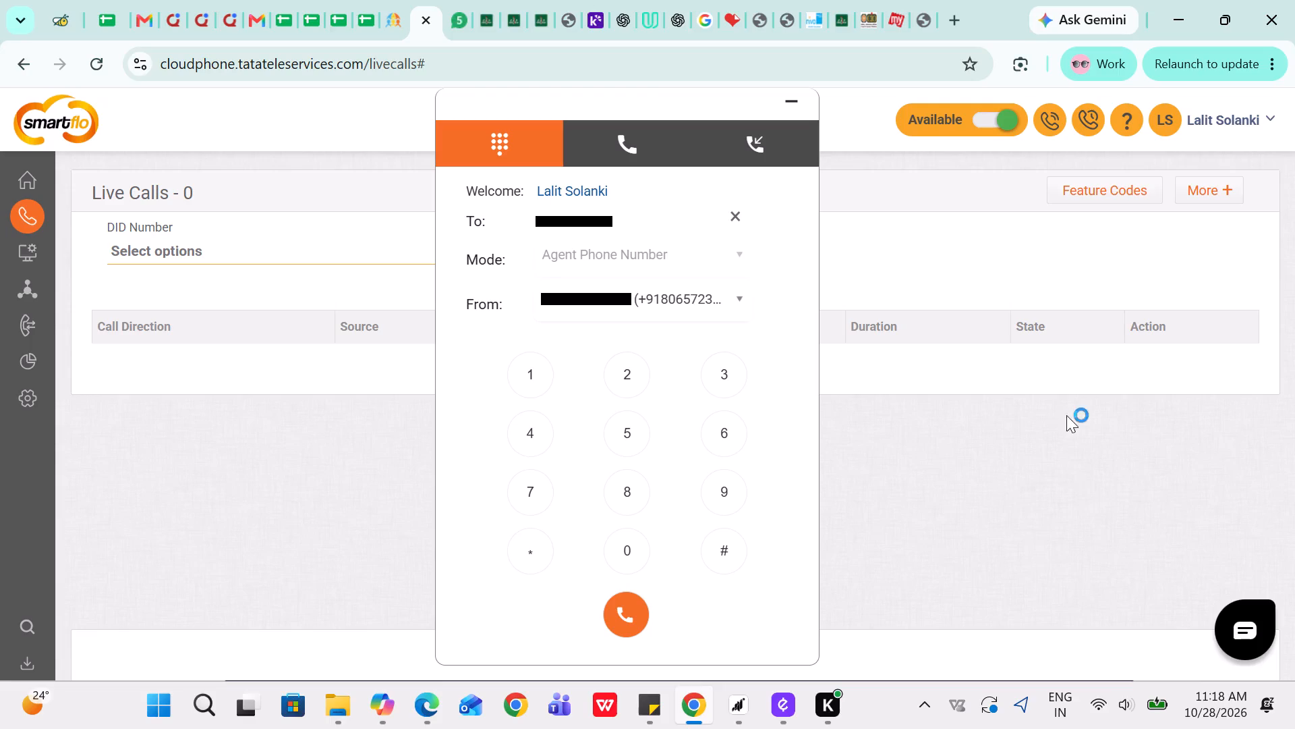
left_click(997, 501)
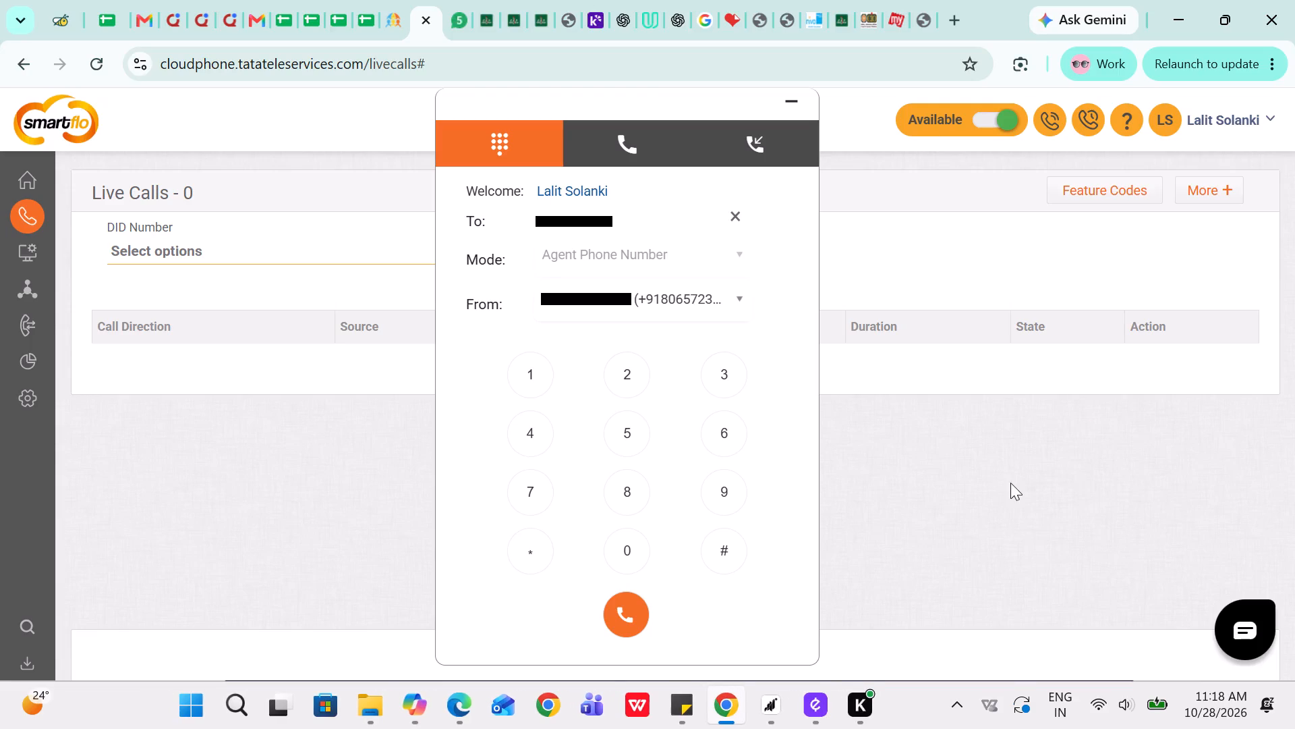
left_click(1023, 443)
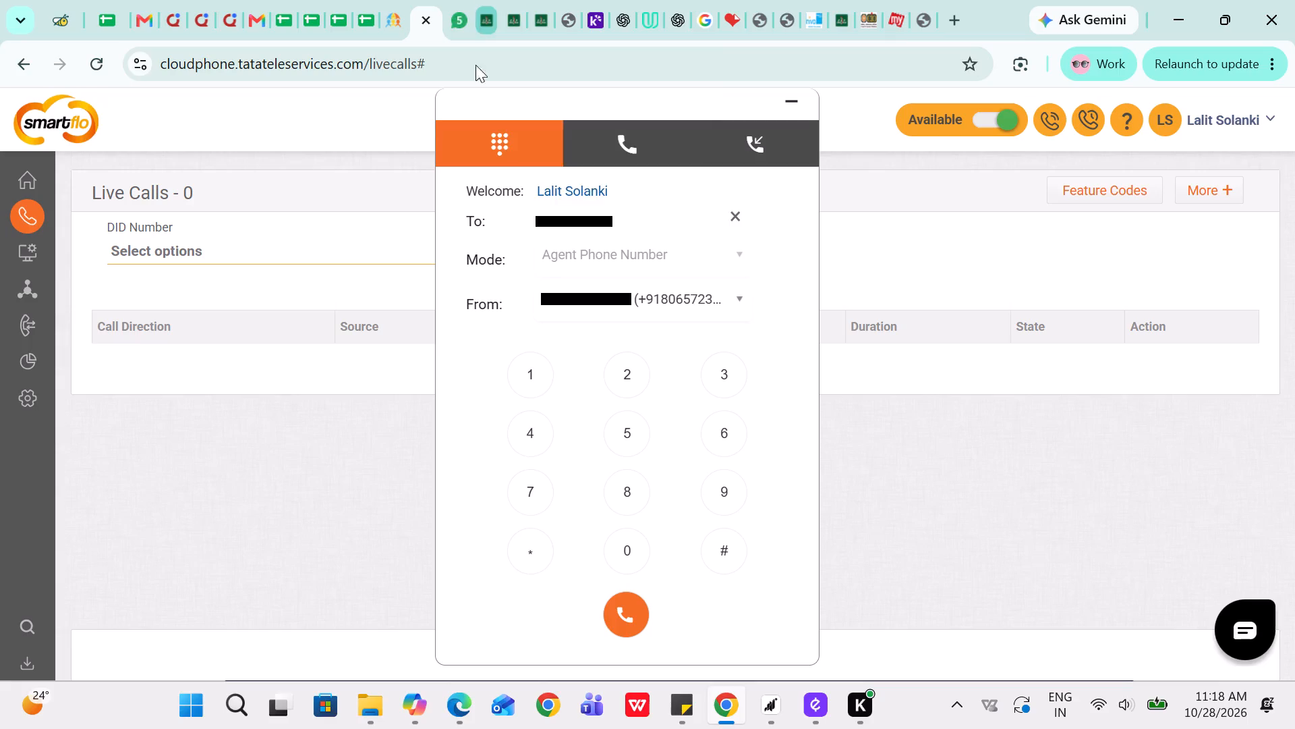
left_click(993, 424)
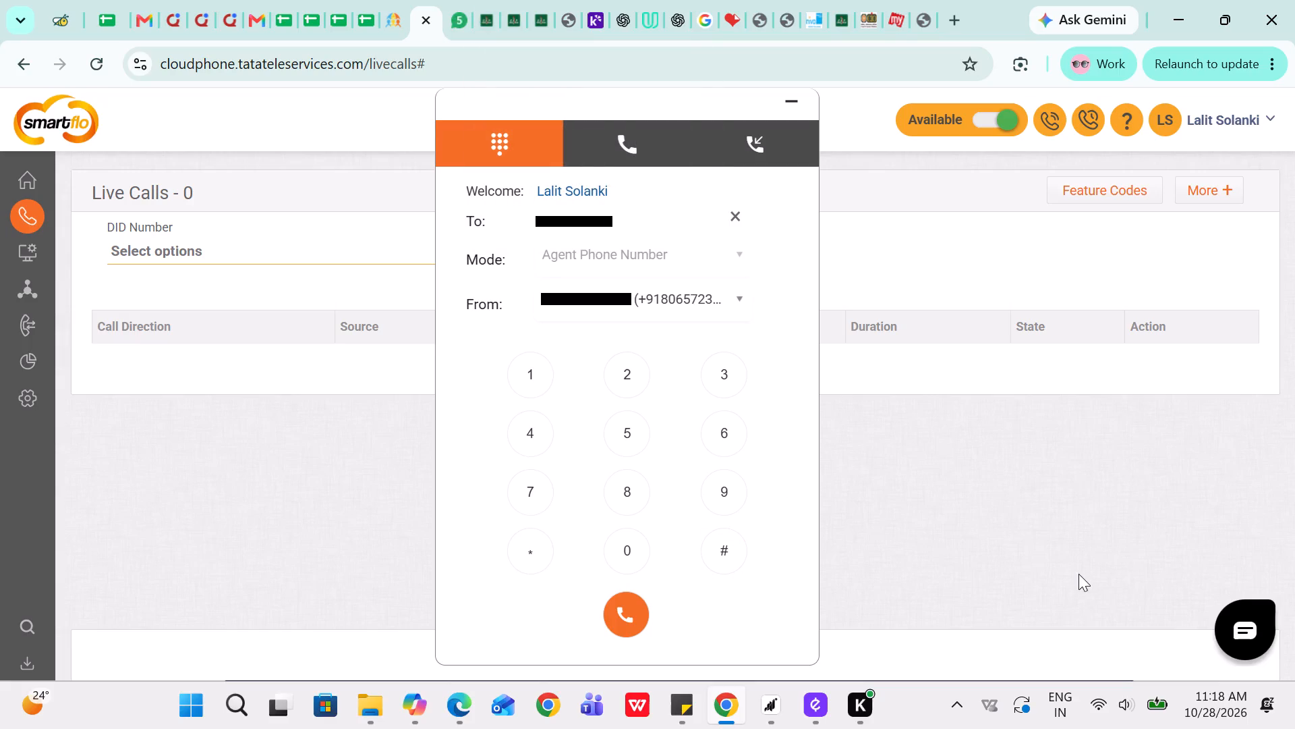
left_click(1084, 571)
Try calling the row 62 customer's number again with the Smartflo dialer.
left_click(625, 596)
left_click(623, 620)
left_click(1103, 500)
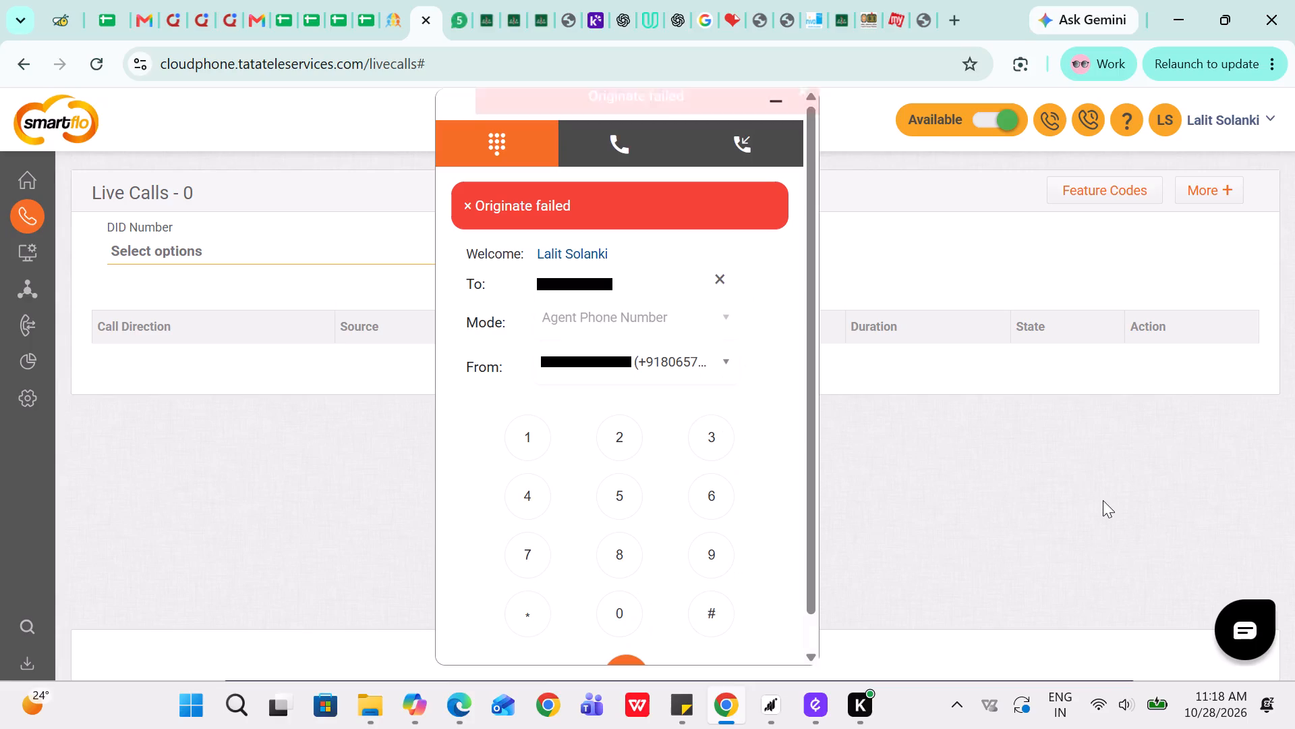
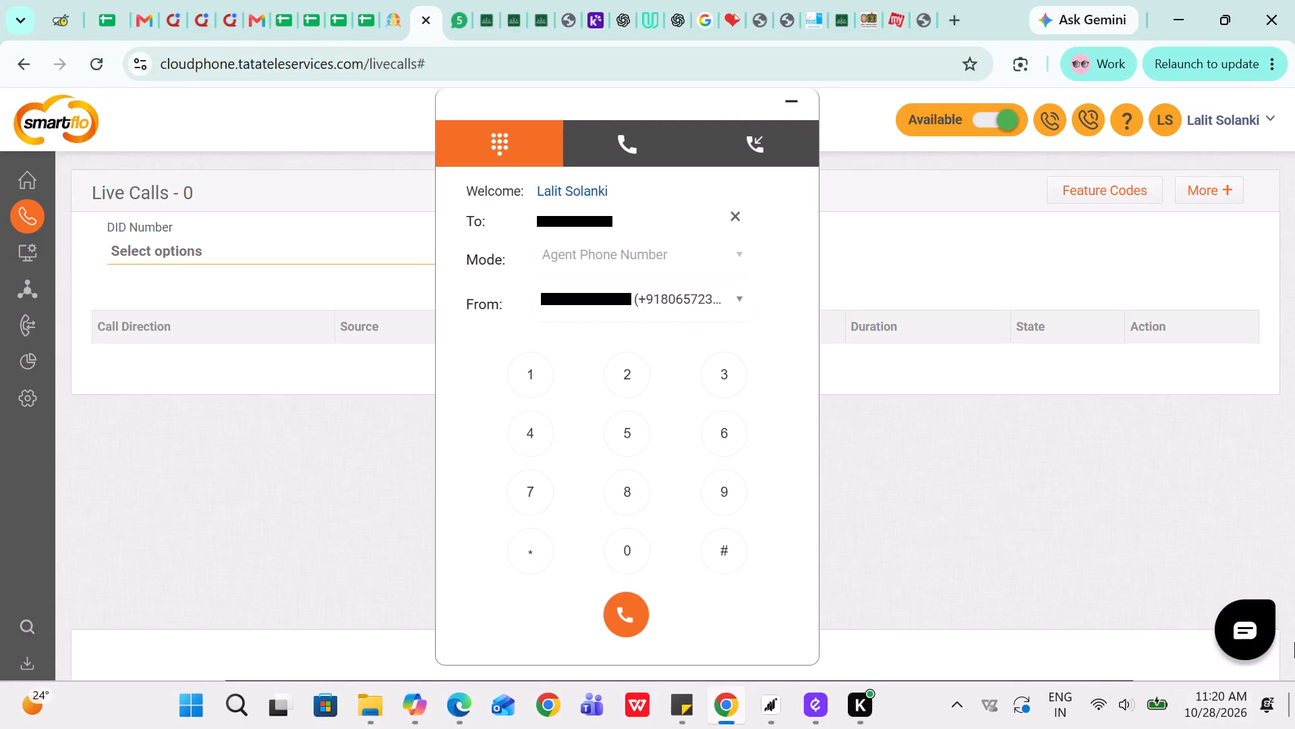
Redial the row 62 customer's number with the Smartflo dialer and return to the customer's entries in the complaints list.
left_click(618, 618)
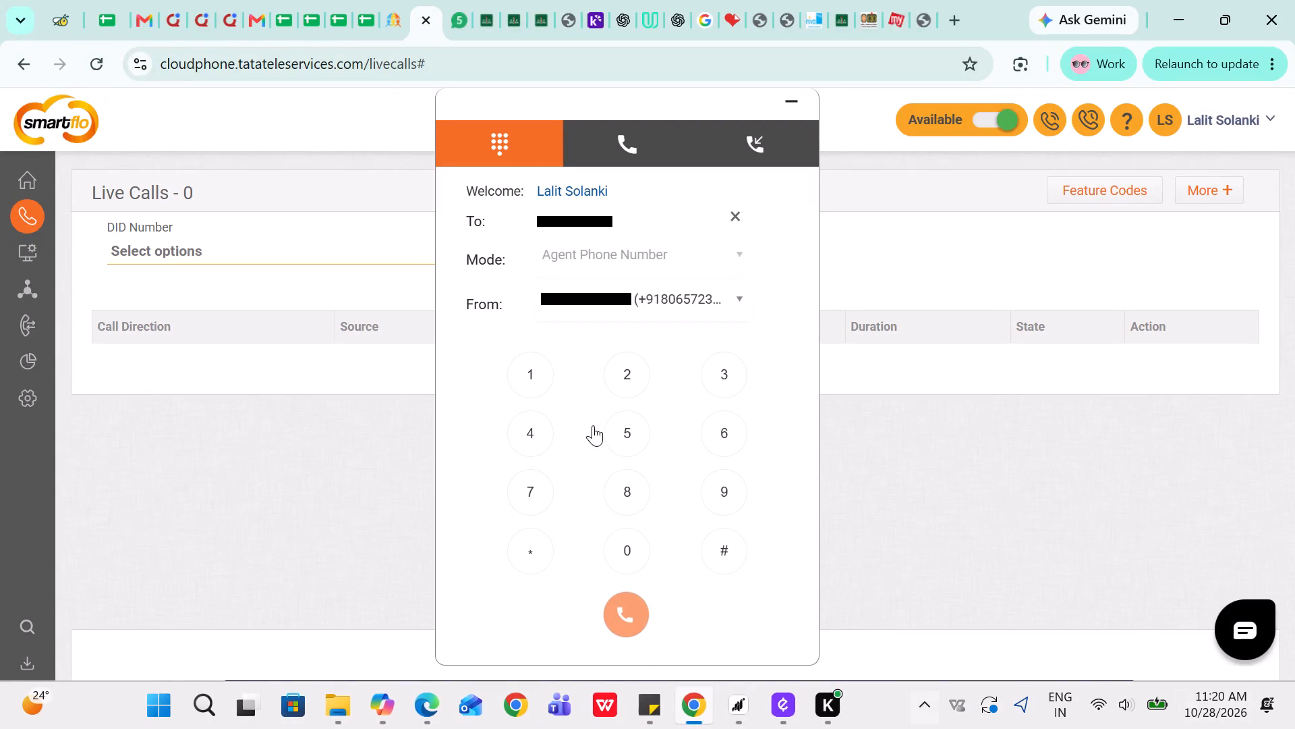
left_click(386, 0)
left_click(933, 242)
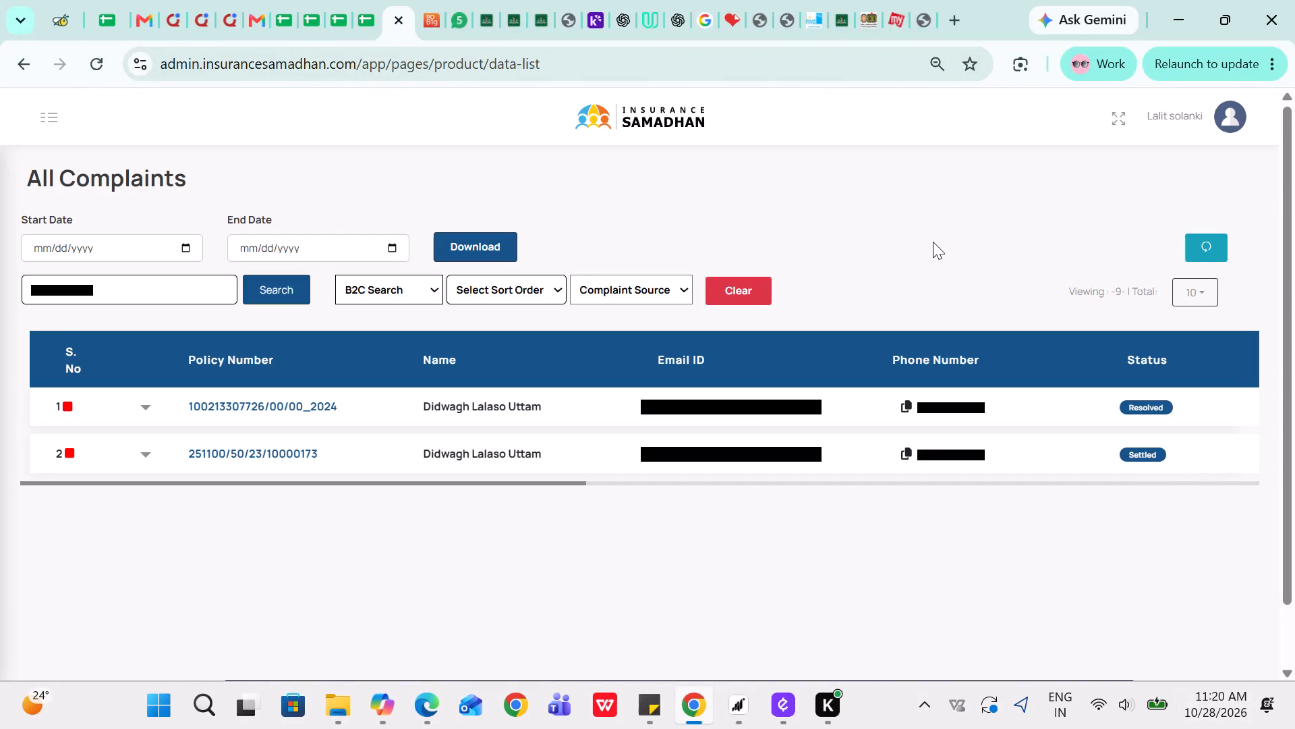
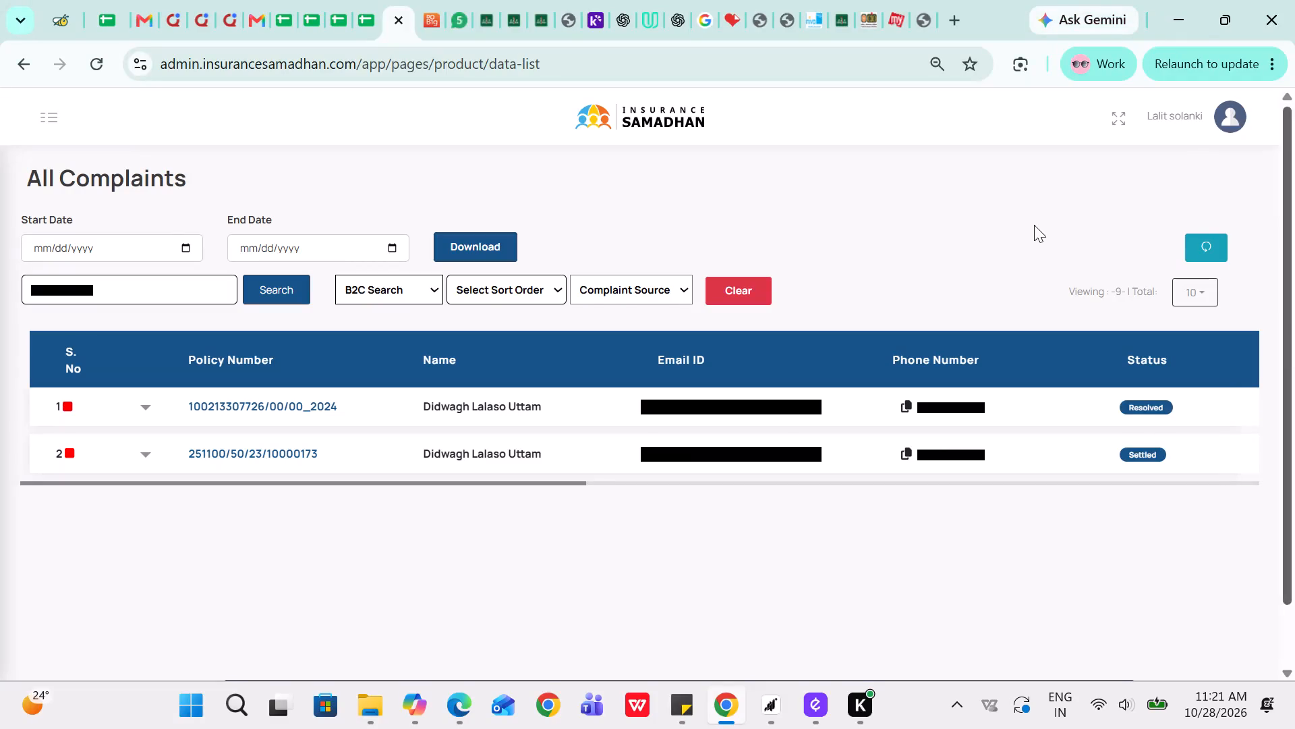
Add the comment "NR" dated 10/28/2026 to the communication log of the customer's resolved complaint.
left_click(861, 405)
left_click(927, 456)
scroll(743, 404, "down", 2)
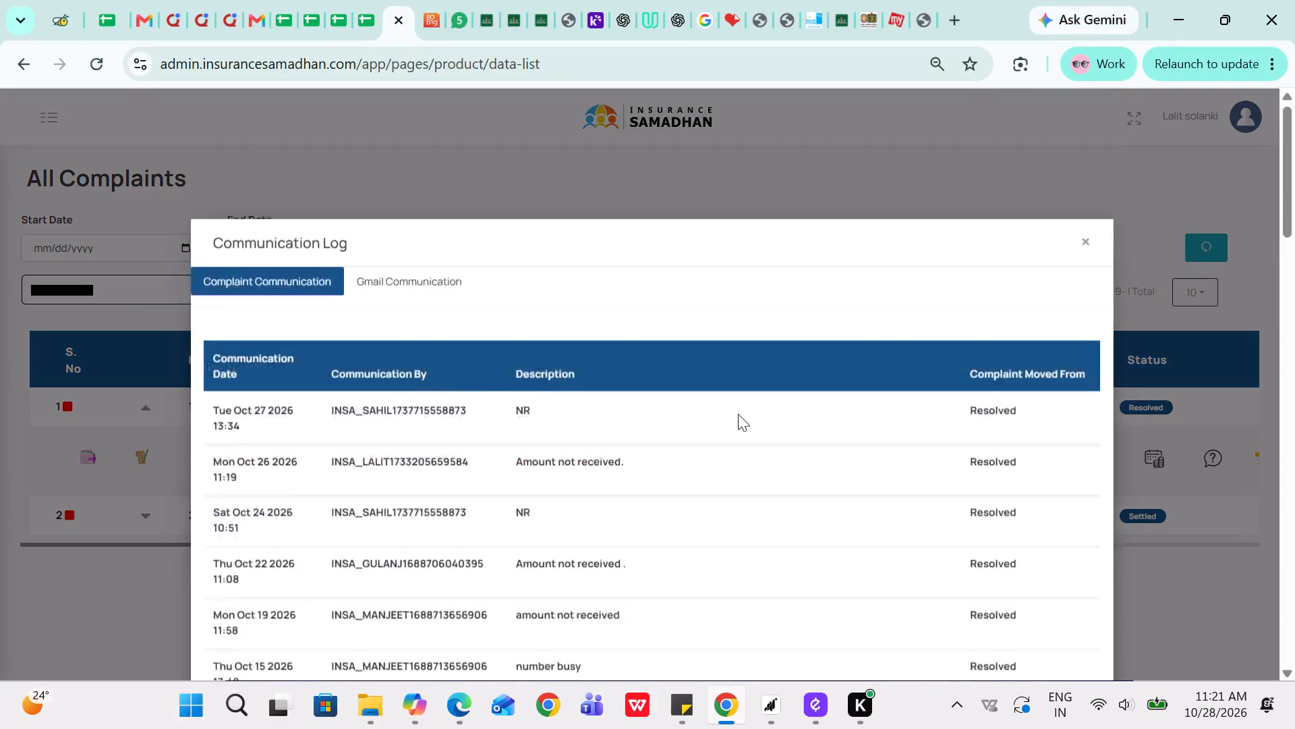
scroll(738, 414, "down", 13)
scroll(716, 664, "down", 12)
left_click(730, 635)
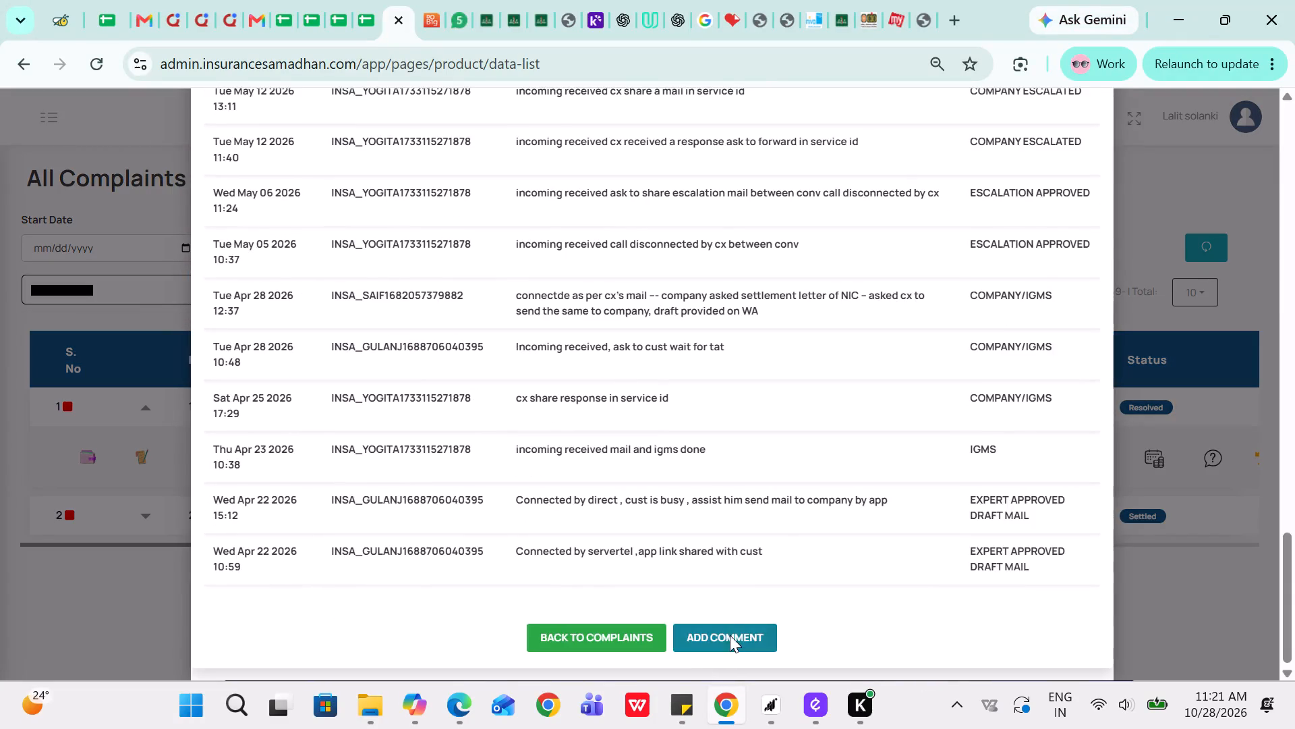
left_click(668, 481)
type("NR")
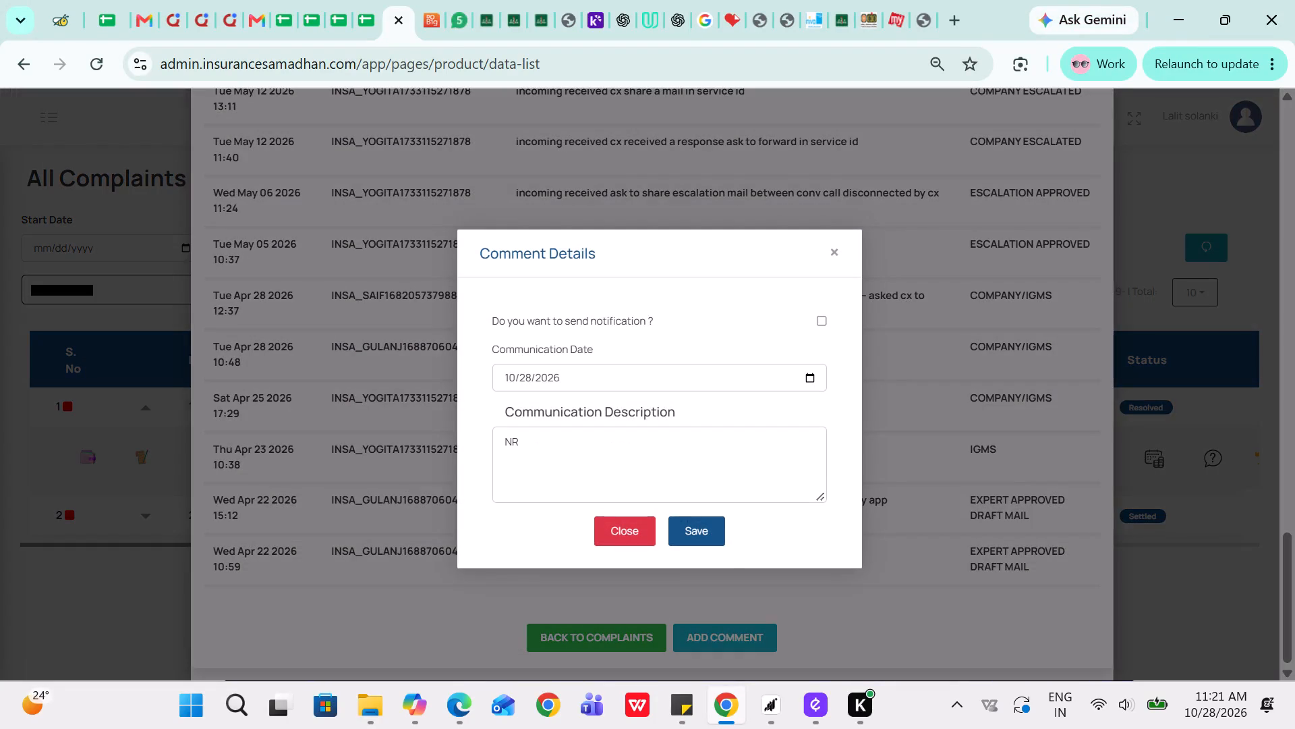
Save the "NR" comment dated 10/28/2026 to the resolved complaint's communication log.
left_click(721, 522)
Set the row 62 customer's call status to Not Answering in the October 2026 resolved sheet.
left_click(359, 0)
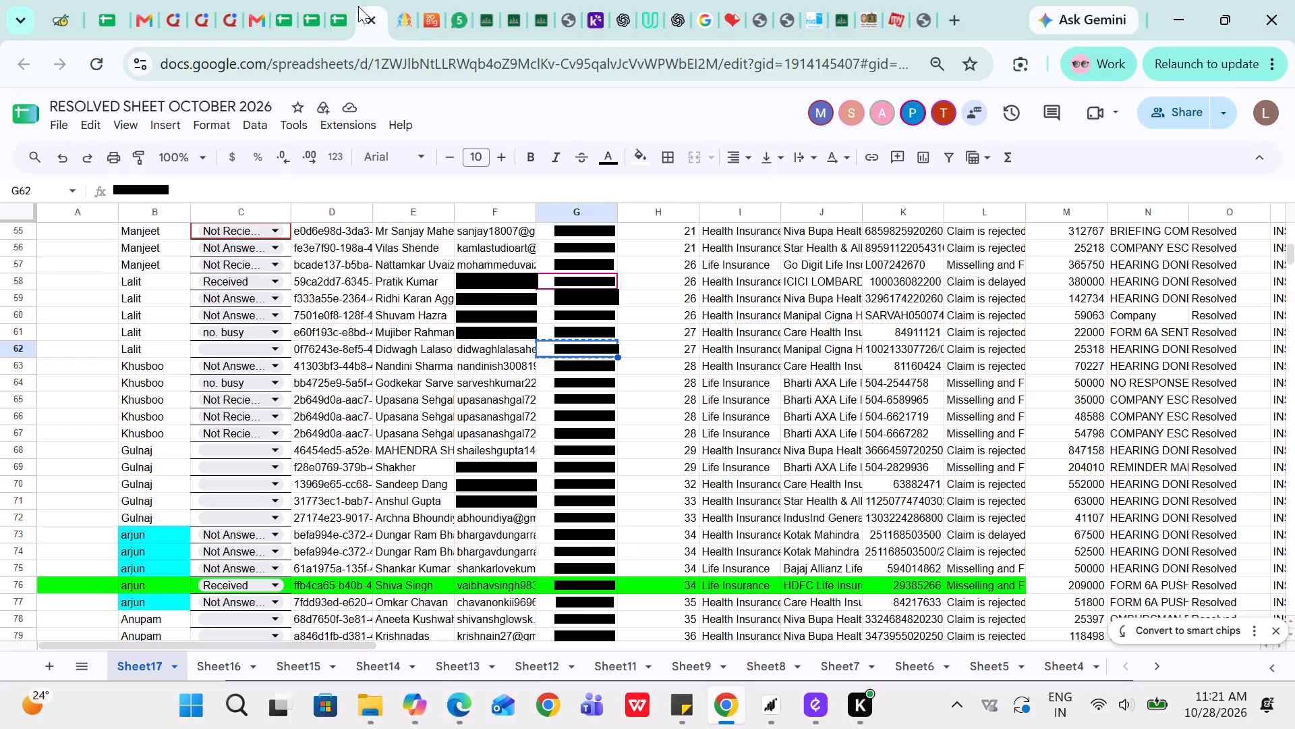
left_click(250, 352)
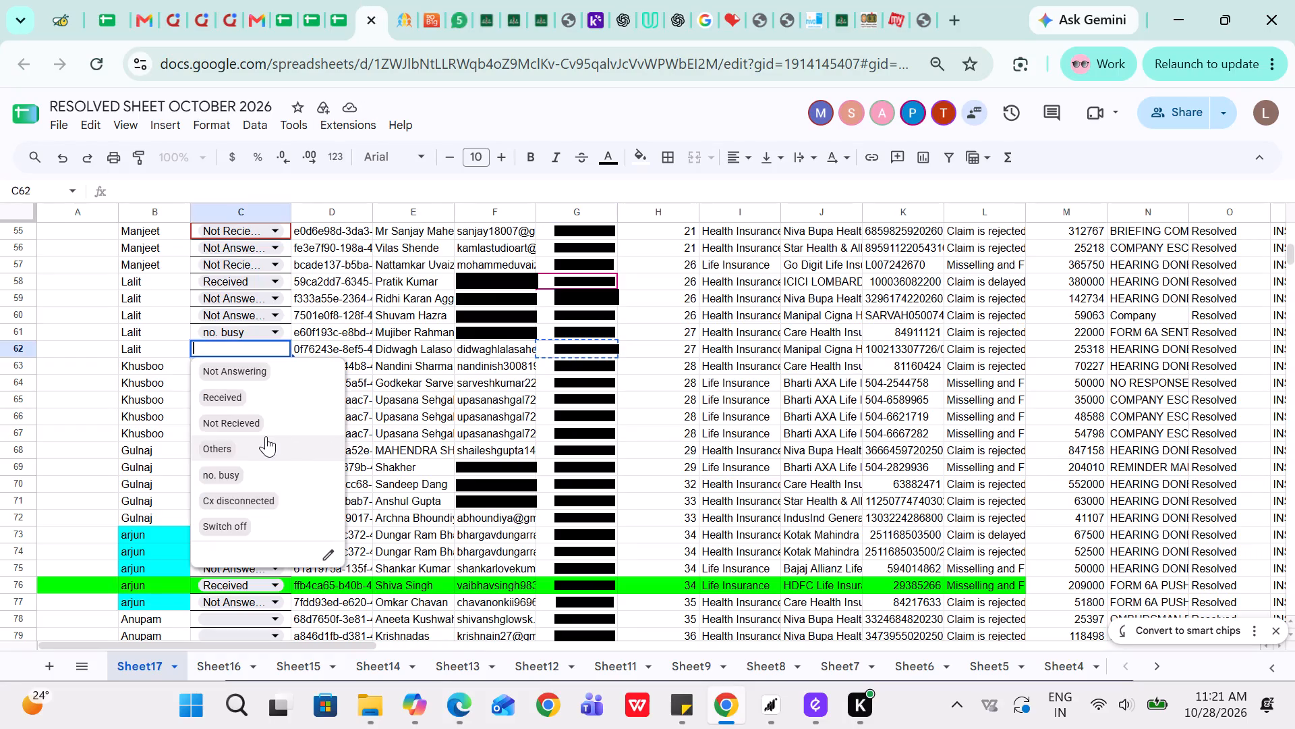
left_click(231, 372)
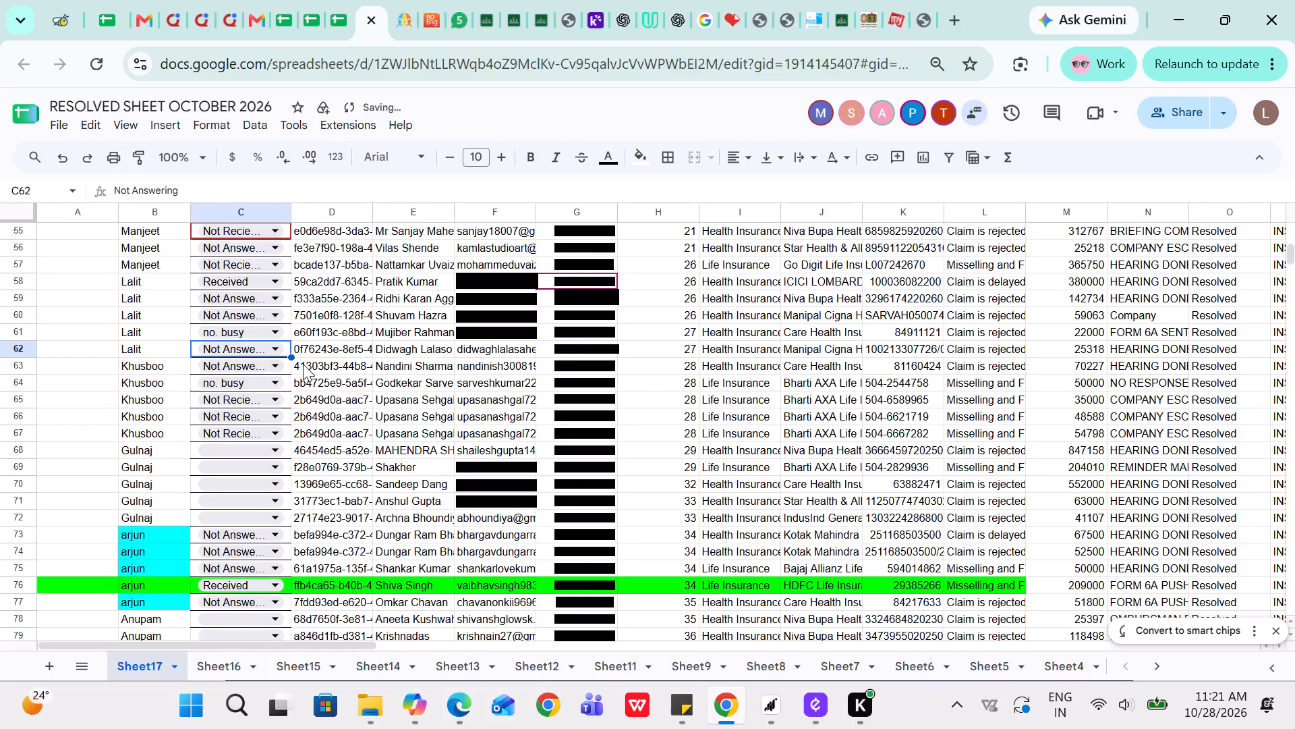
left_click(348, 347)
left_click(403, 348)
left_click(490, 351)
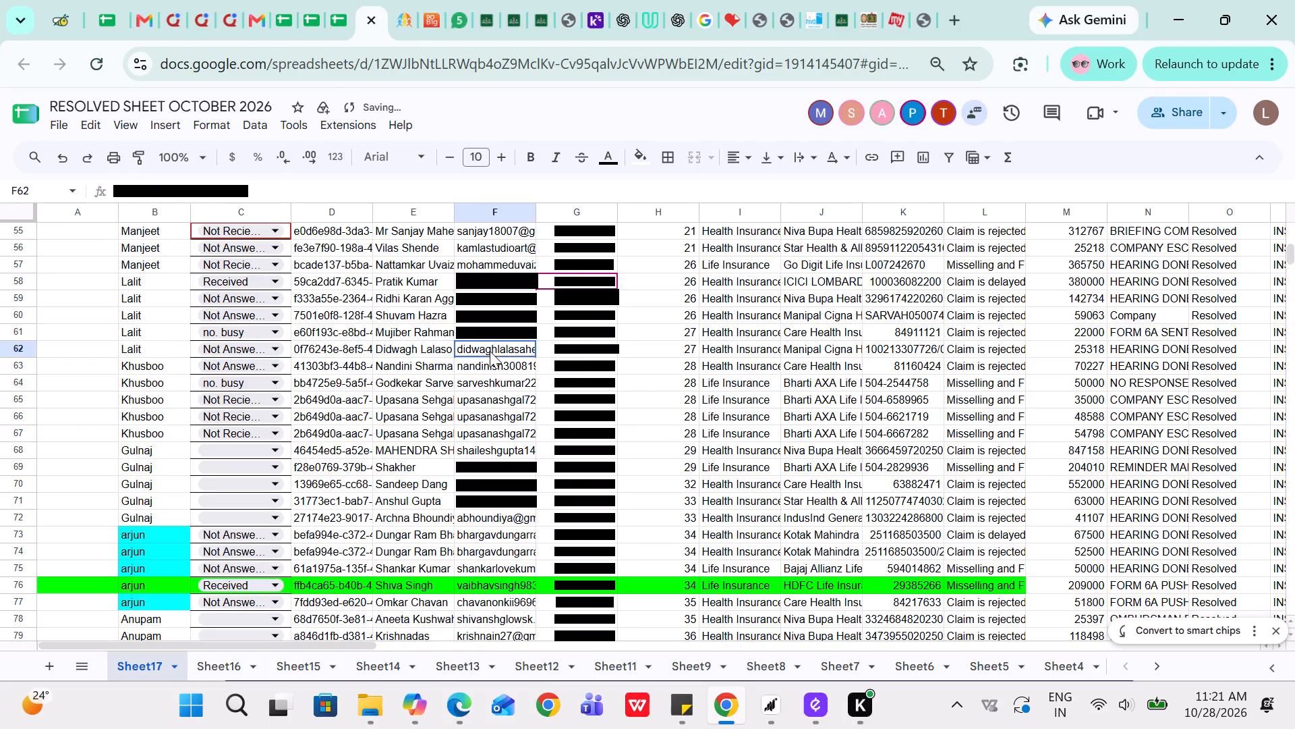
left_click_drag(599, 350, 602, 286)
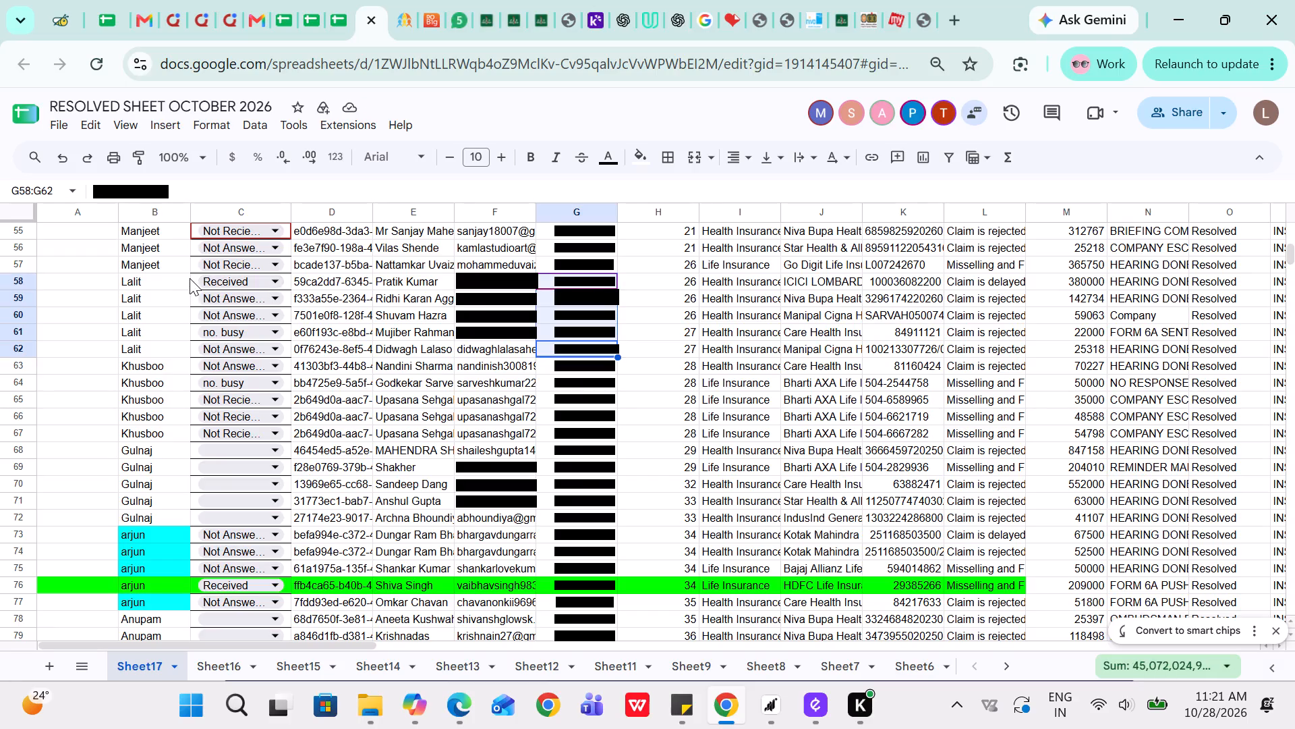
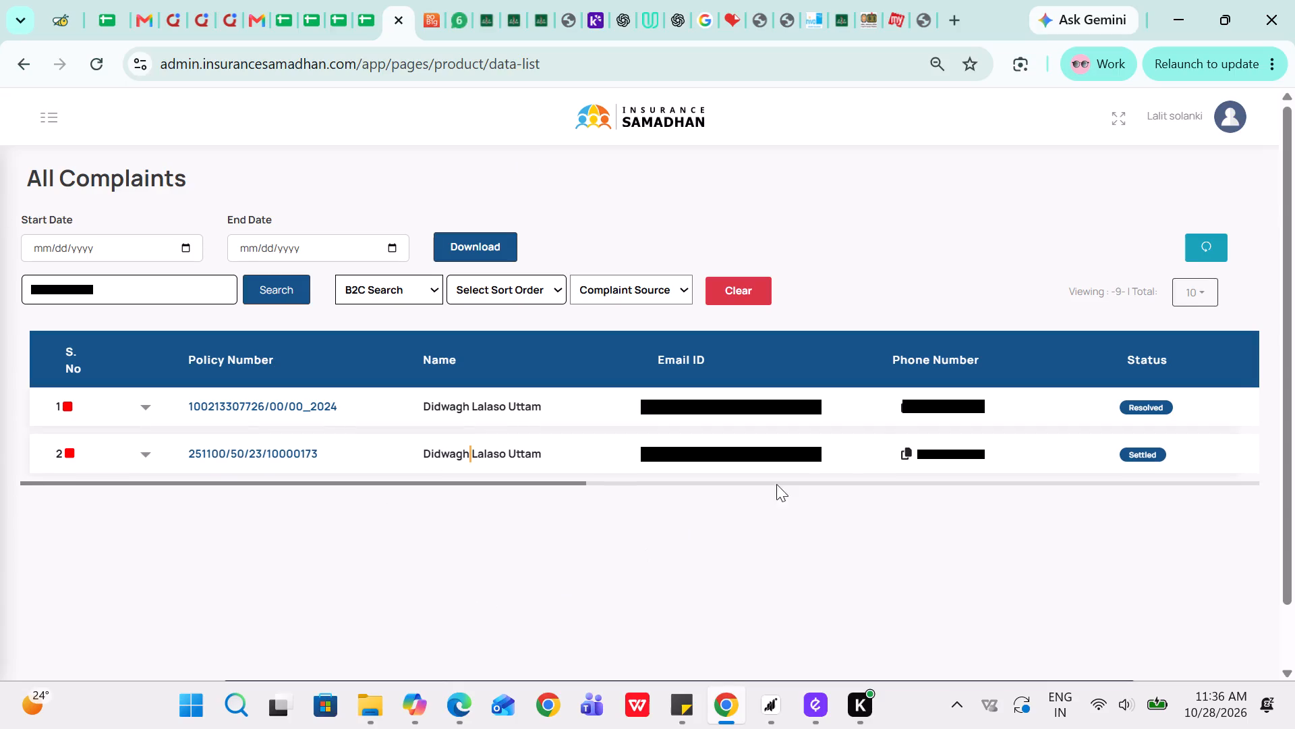
left_click(918, 550)
left_click(865, 406)
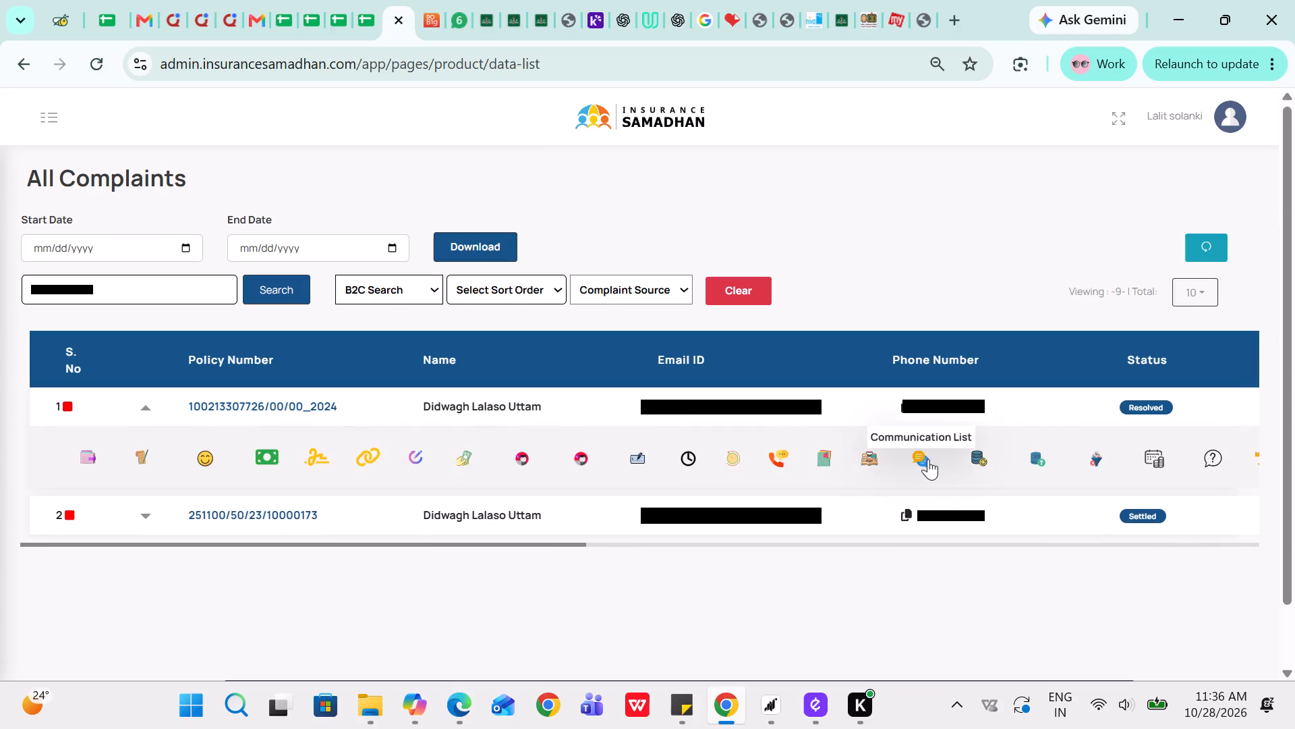
left_click(928, 459)
left_click(495, 177)
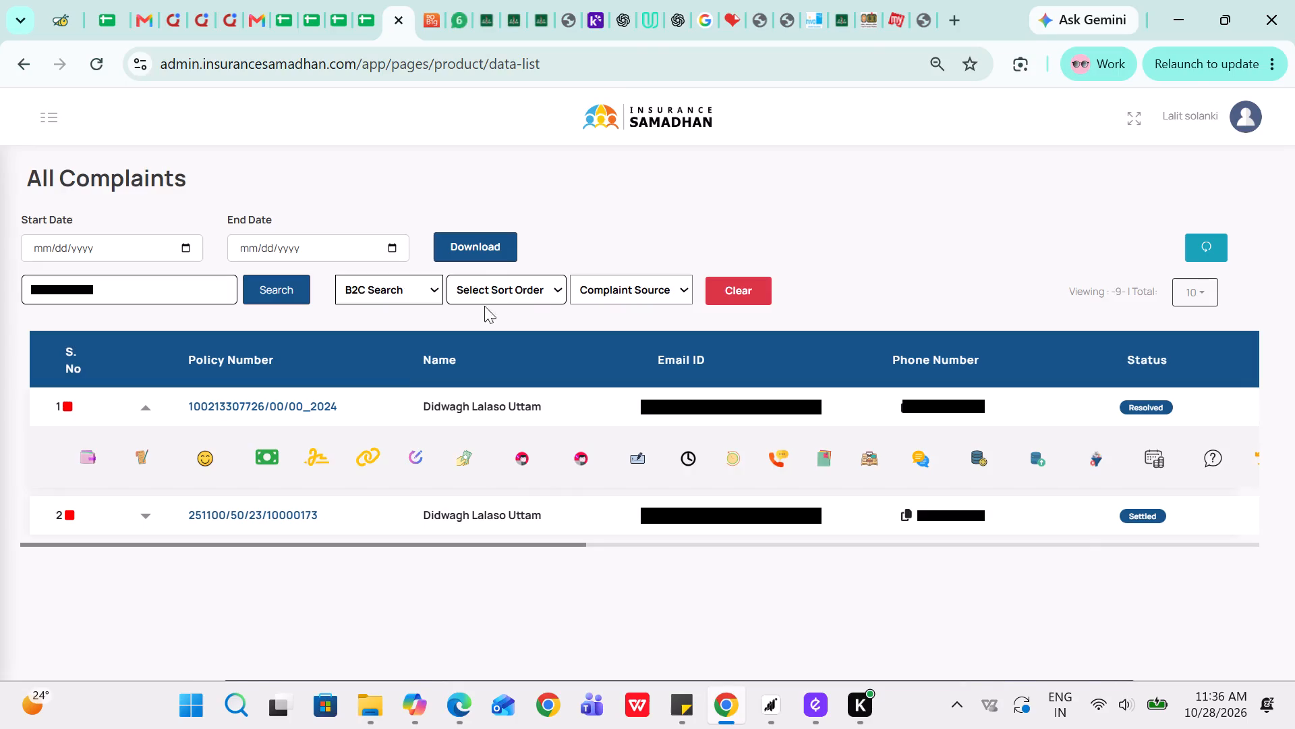
left_click(148, 408)
left_click(732, 202)
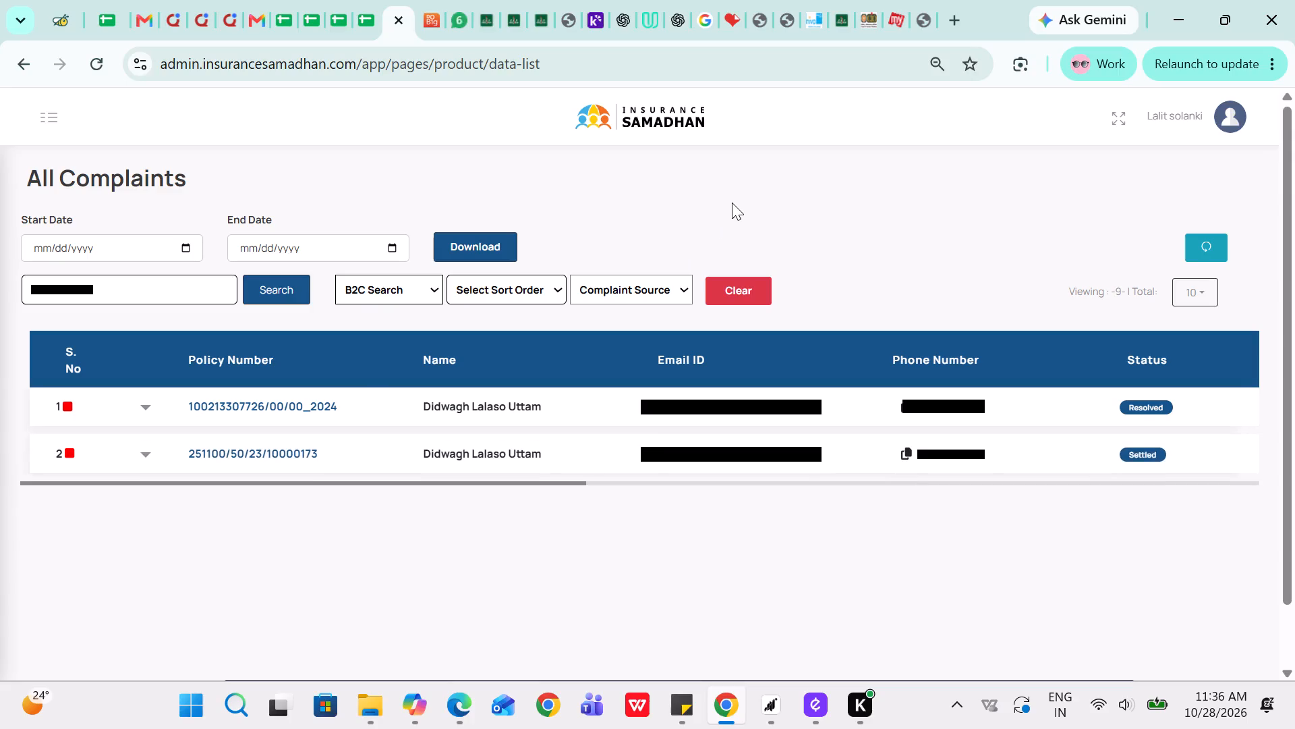
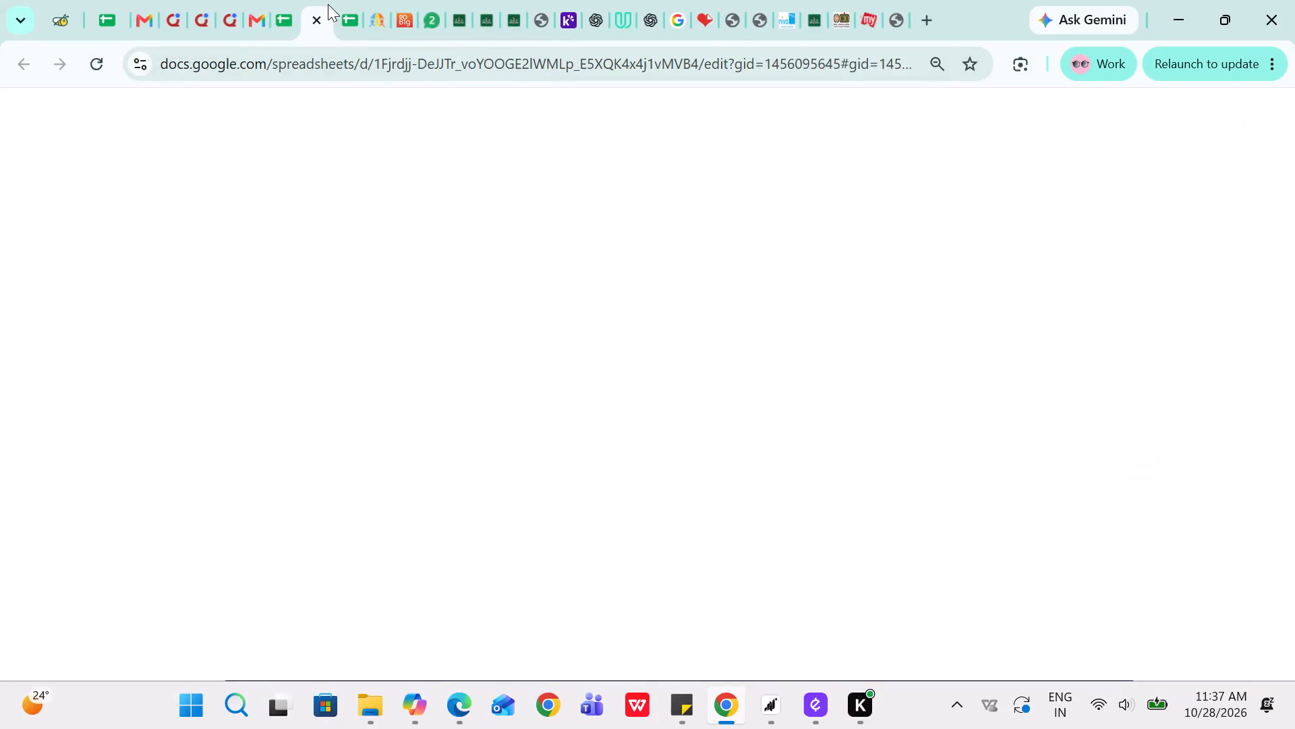
Copy the row 47 phone number from the Oct 27 miss call sheet and search All Complaints for it.
left_click(339, 0)
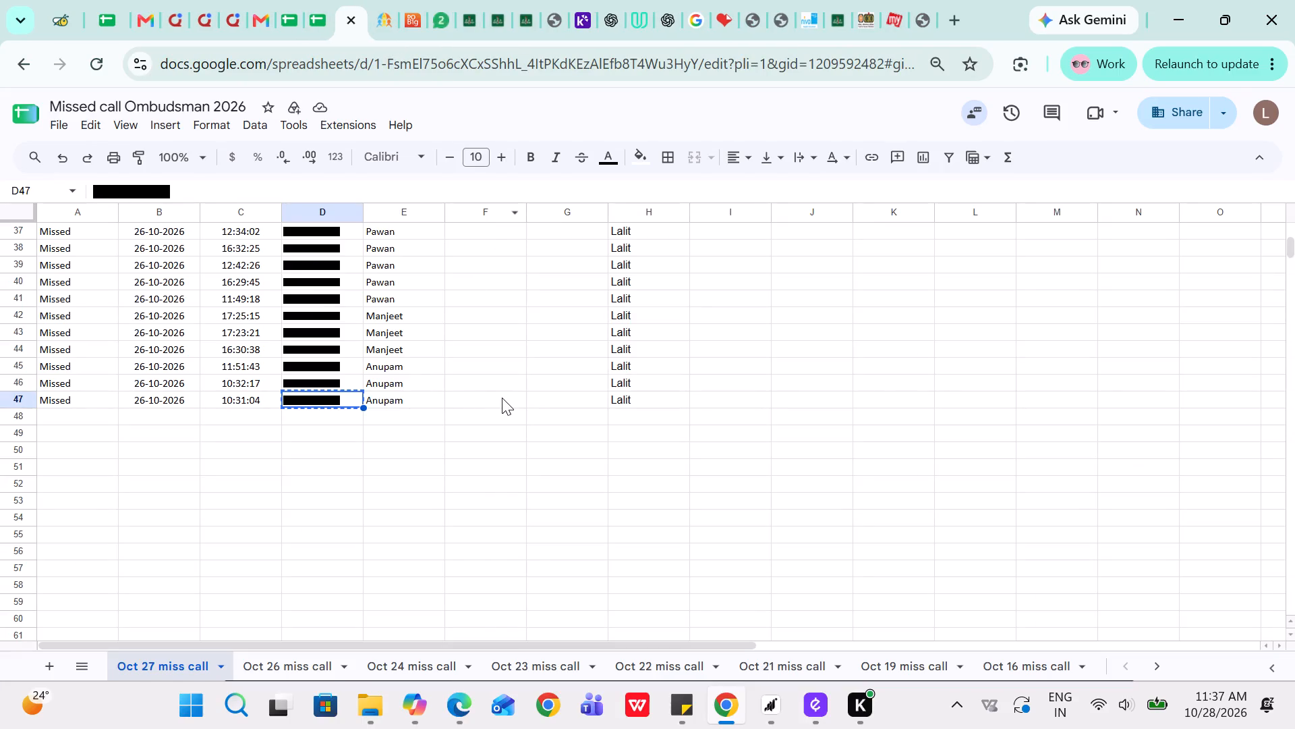
key("ctrl+c")
left_click(375, 0)
left_click_drag(129, 282, 0, 329)
key("ctrl+v")
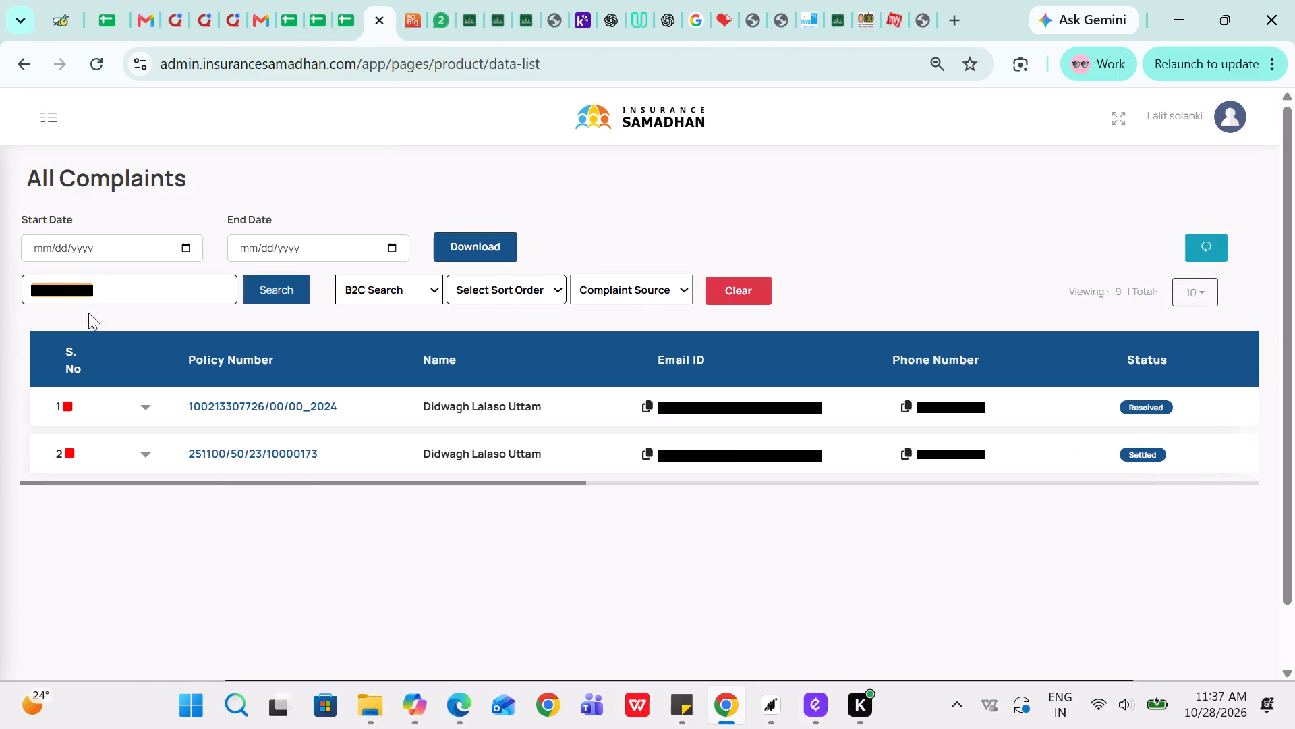
left_click(312, 277)
left_click(281, 283)
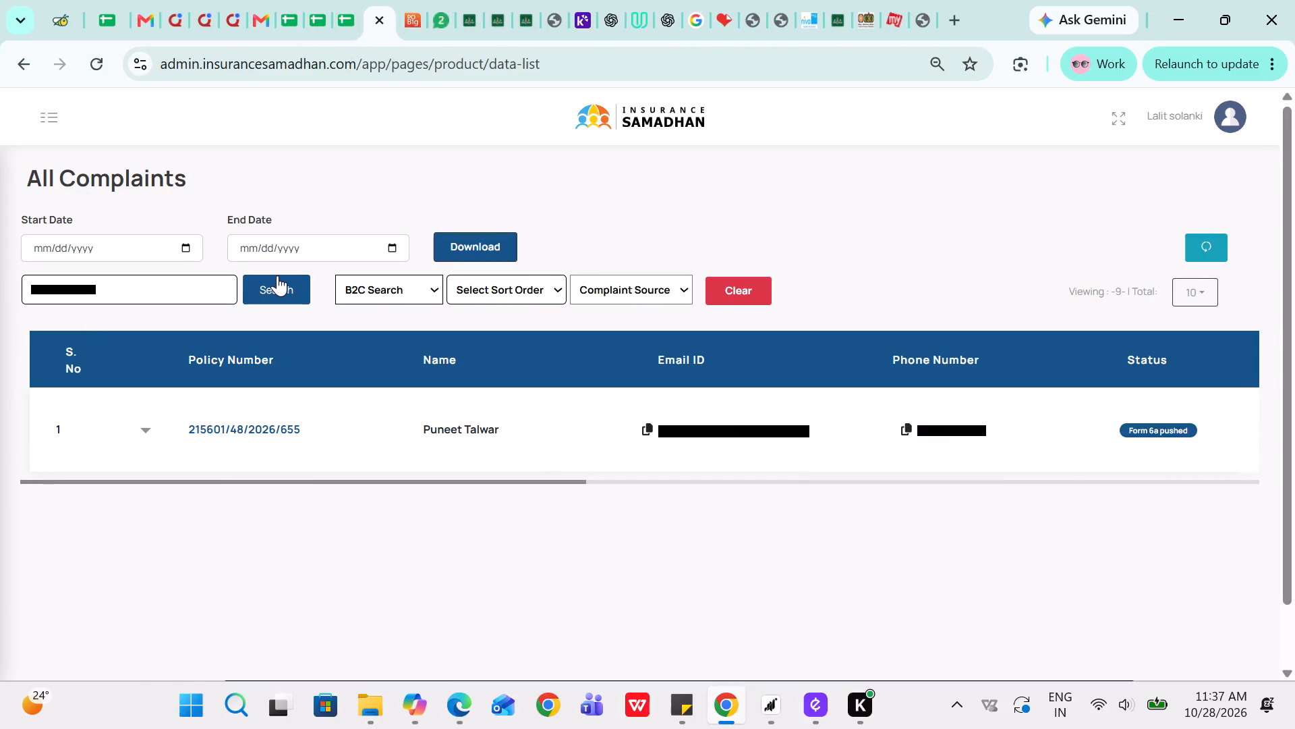
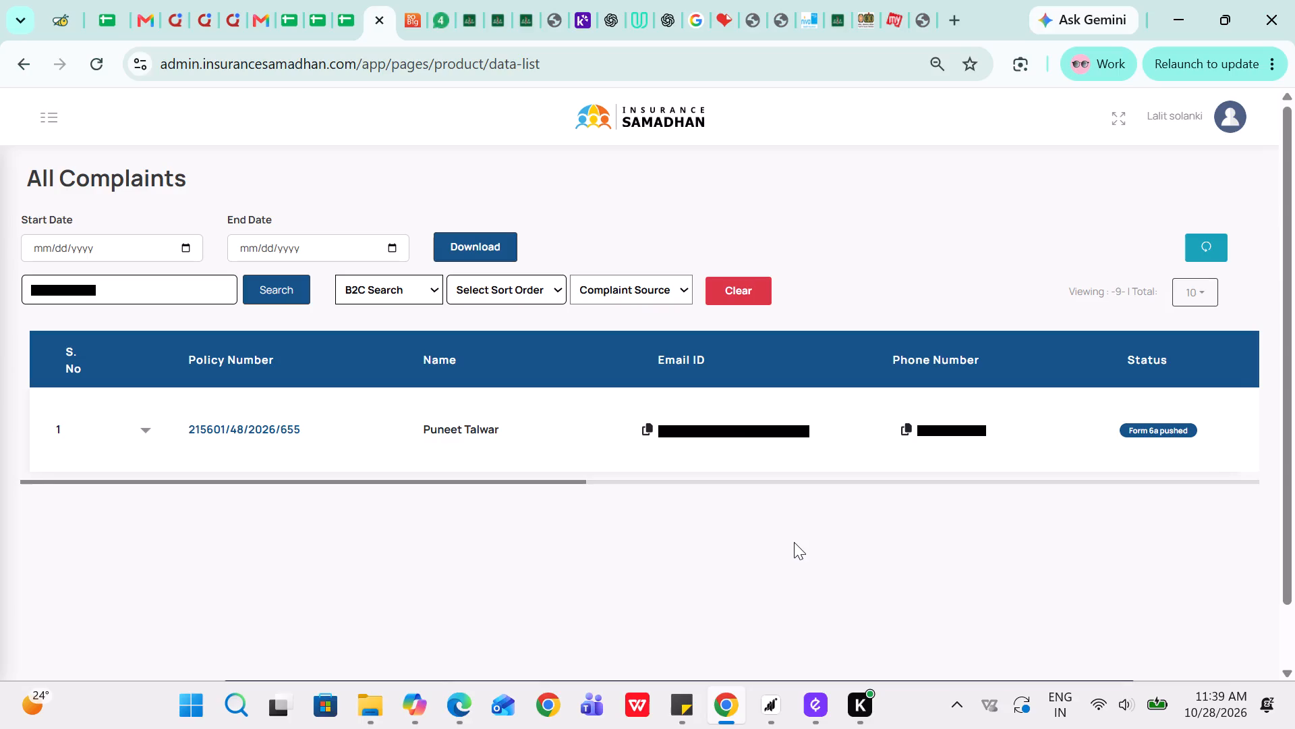
Review the communication log of the customer's complaint with status Form 6a pushed and return to the complaints list.
left_click(900, 579)
left_click(863, 442)
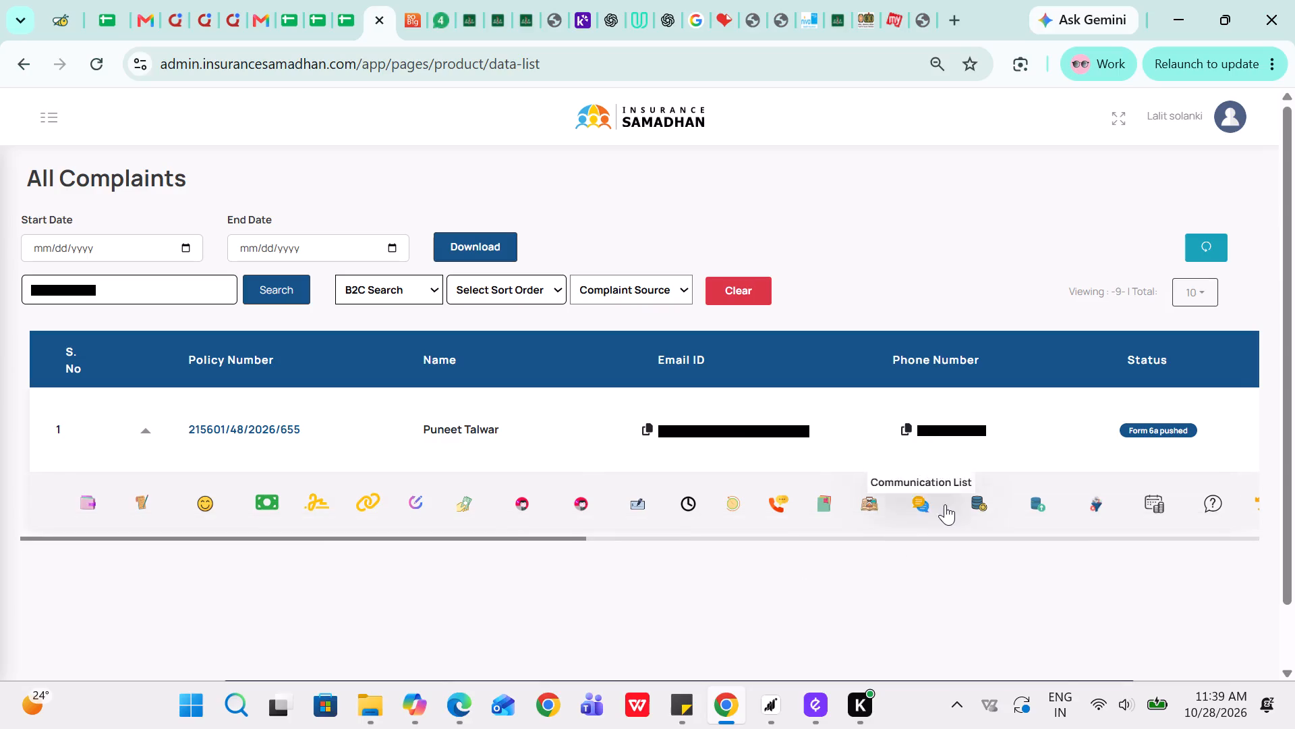
left_click(921, 504)
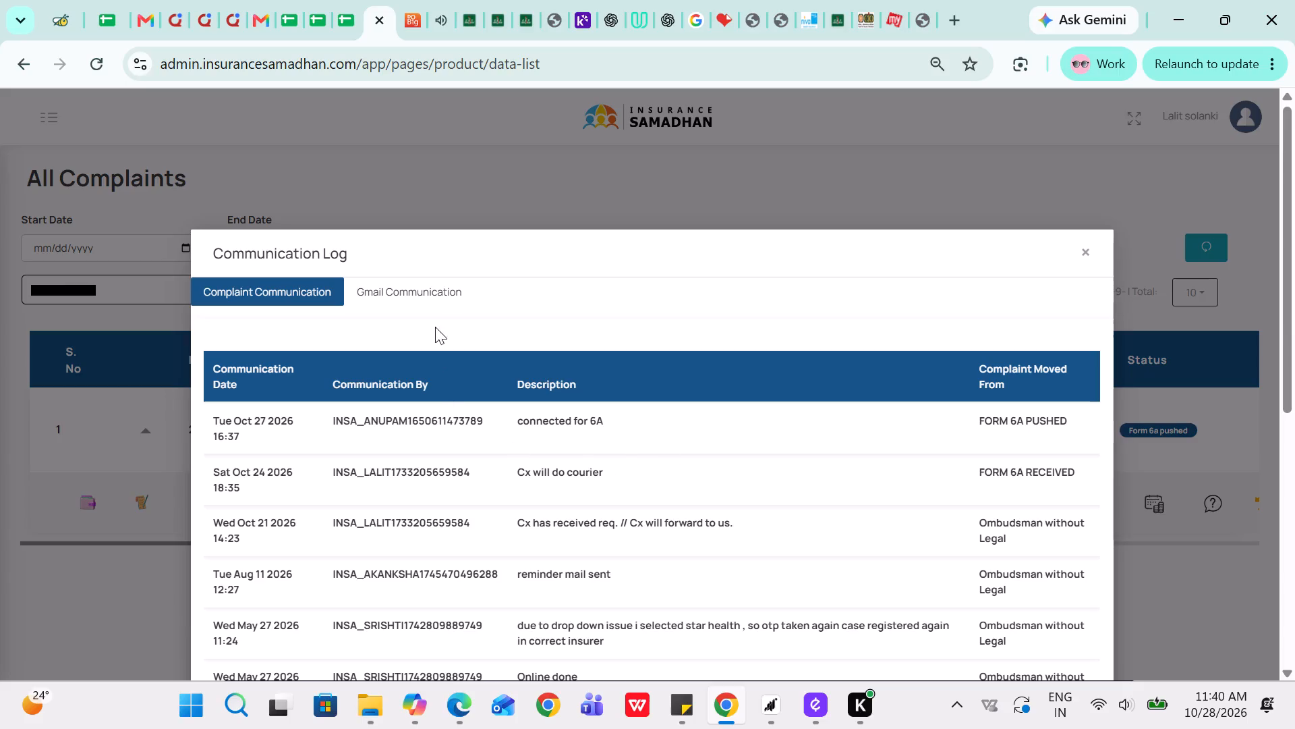
left_click(472, 209)
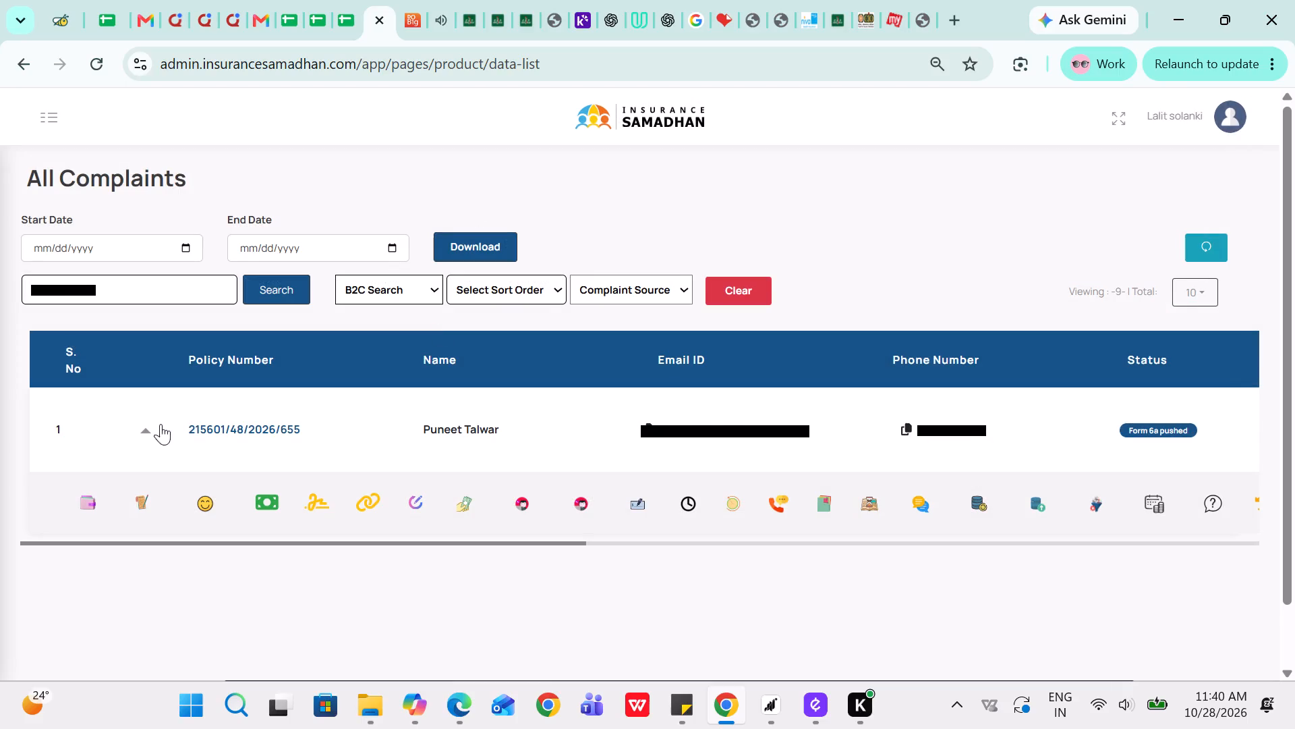
Open the communication log of the customer's Form 6A pushed complaint to check for a recent contact.
left_click(147, 427)
left_click(616, 550)
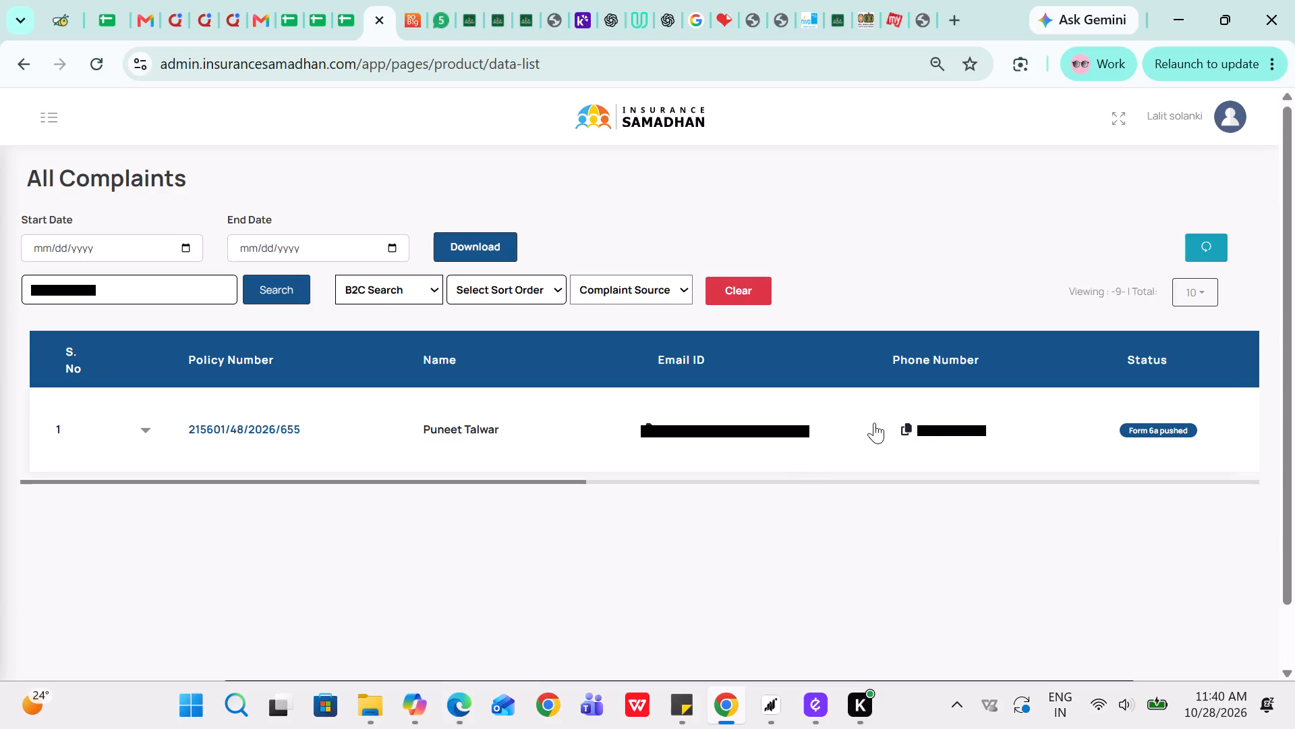
left_click(896, 423)
left_click(922, 499)
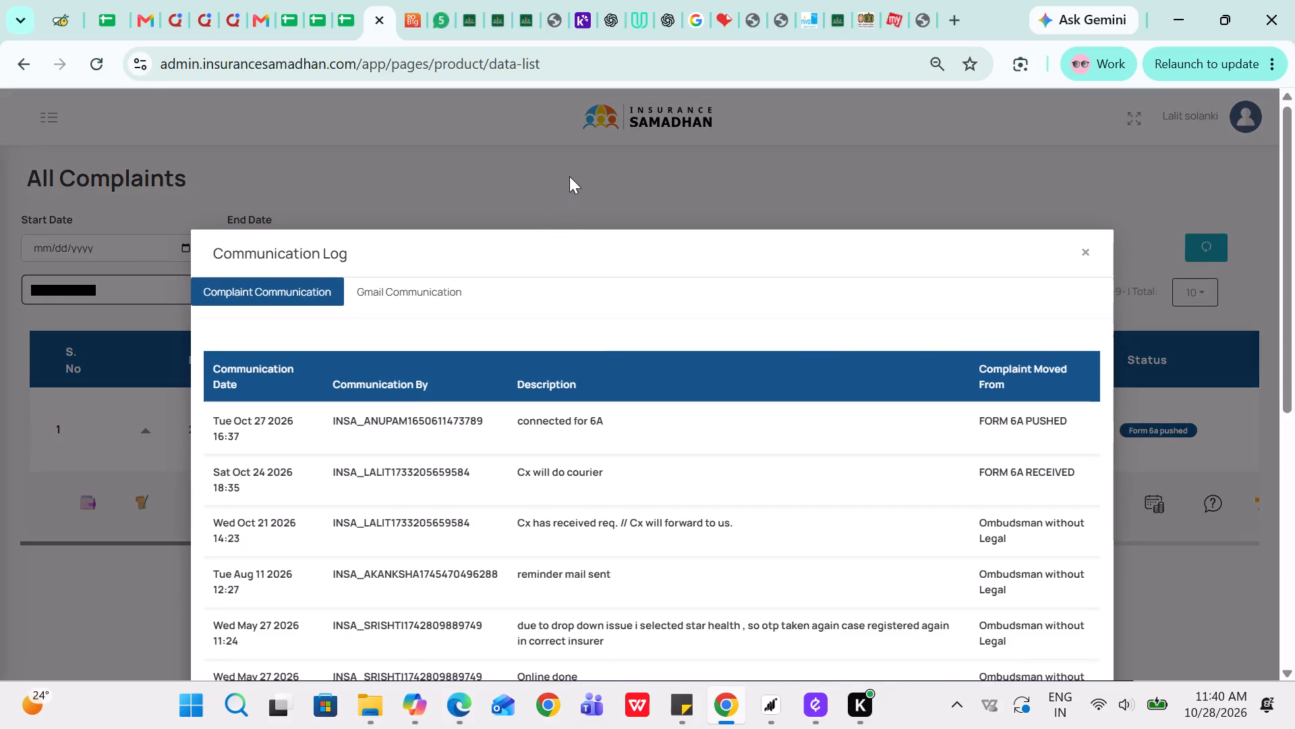
left_click(569, 176)
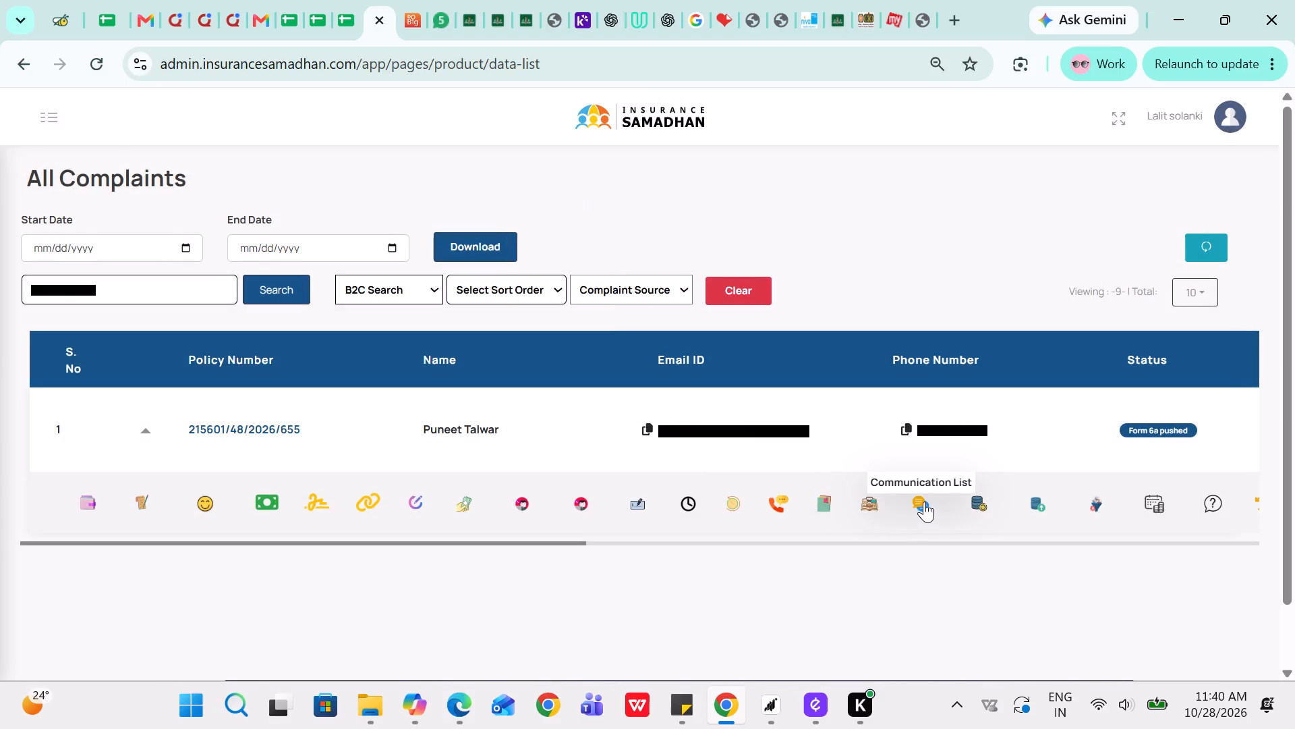
left_click(925, 503)
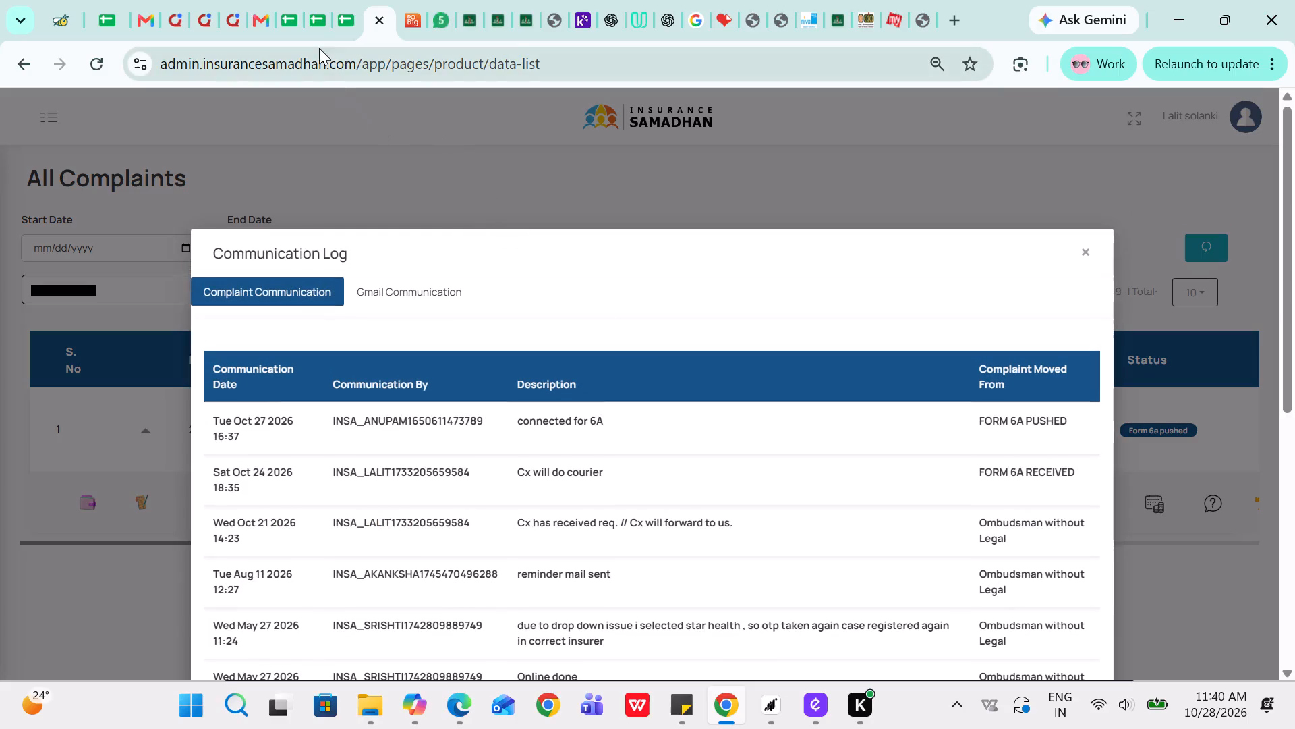
Record "Connected" in column I of row 47 on the Oct 27 miss call sheet of Missed call Ombudsman 2026.
left_click(333, 0)
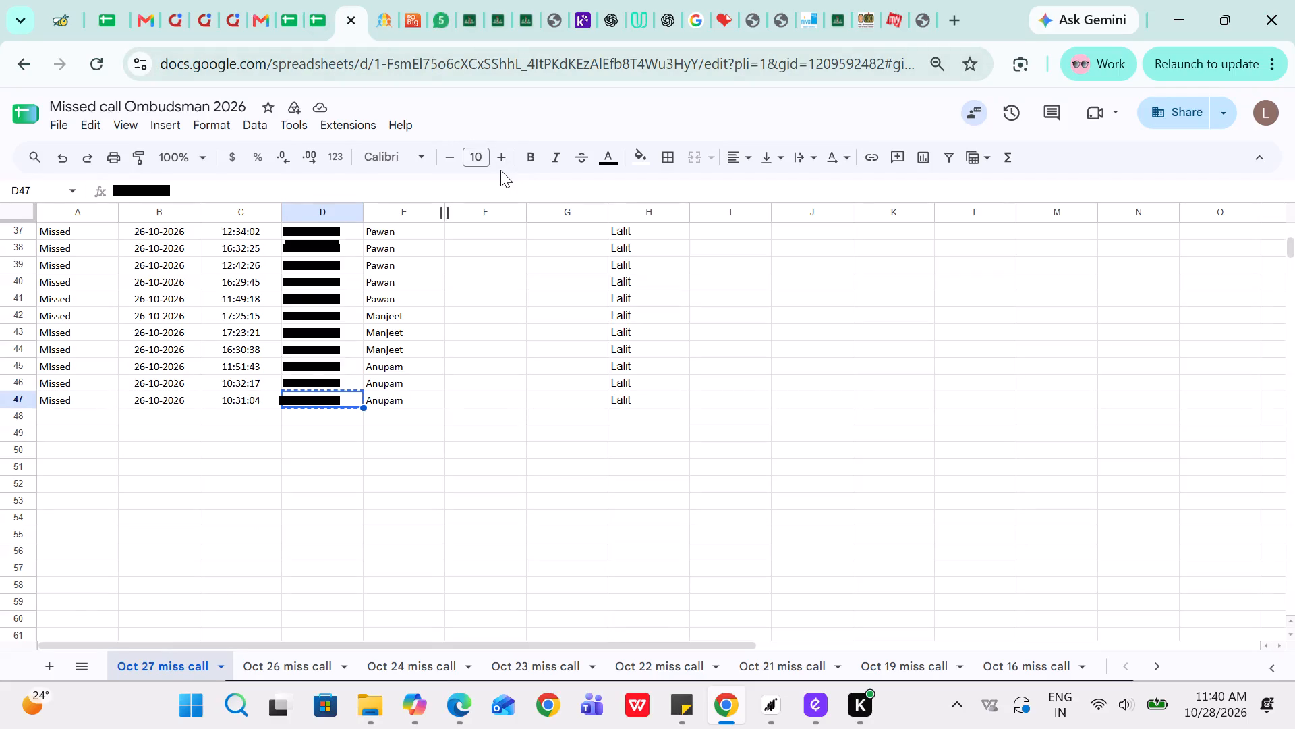
key("Right")
key("Right")
key("Right")
key("Right")
key("Right")
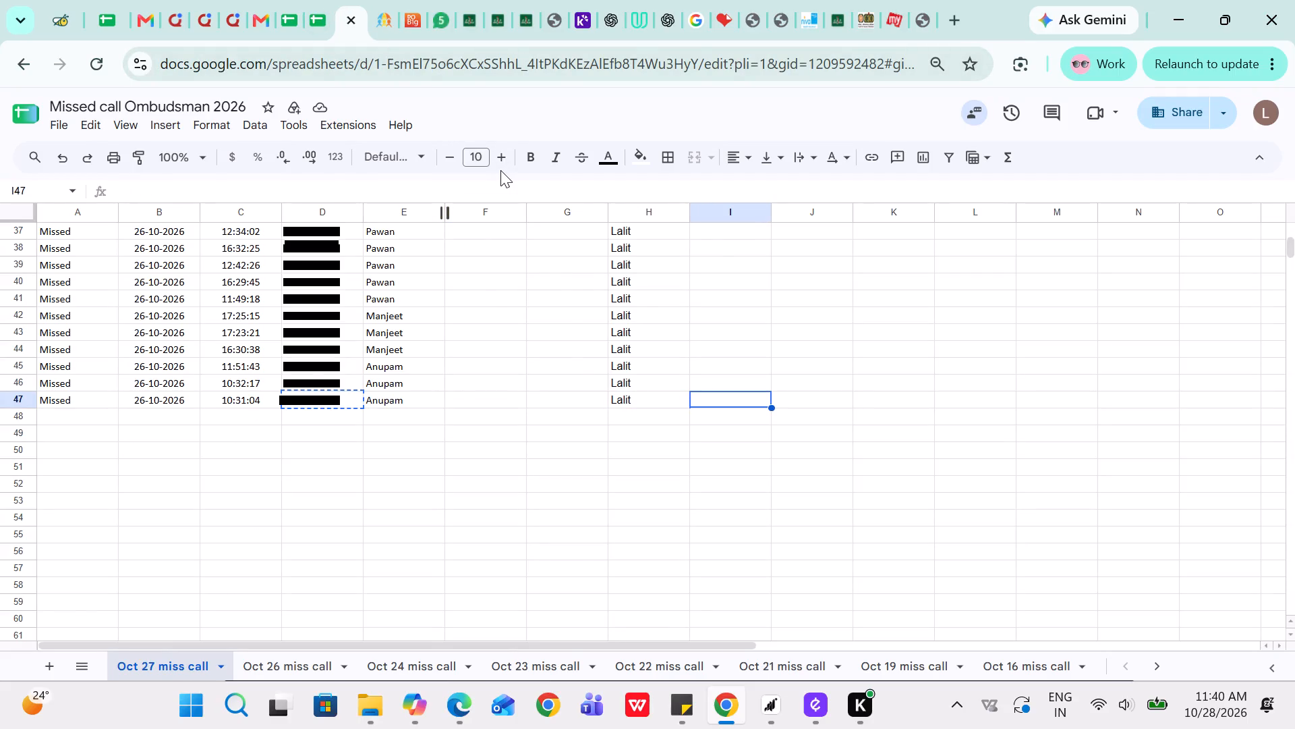
type("Connected")
key("Up")
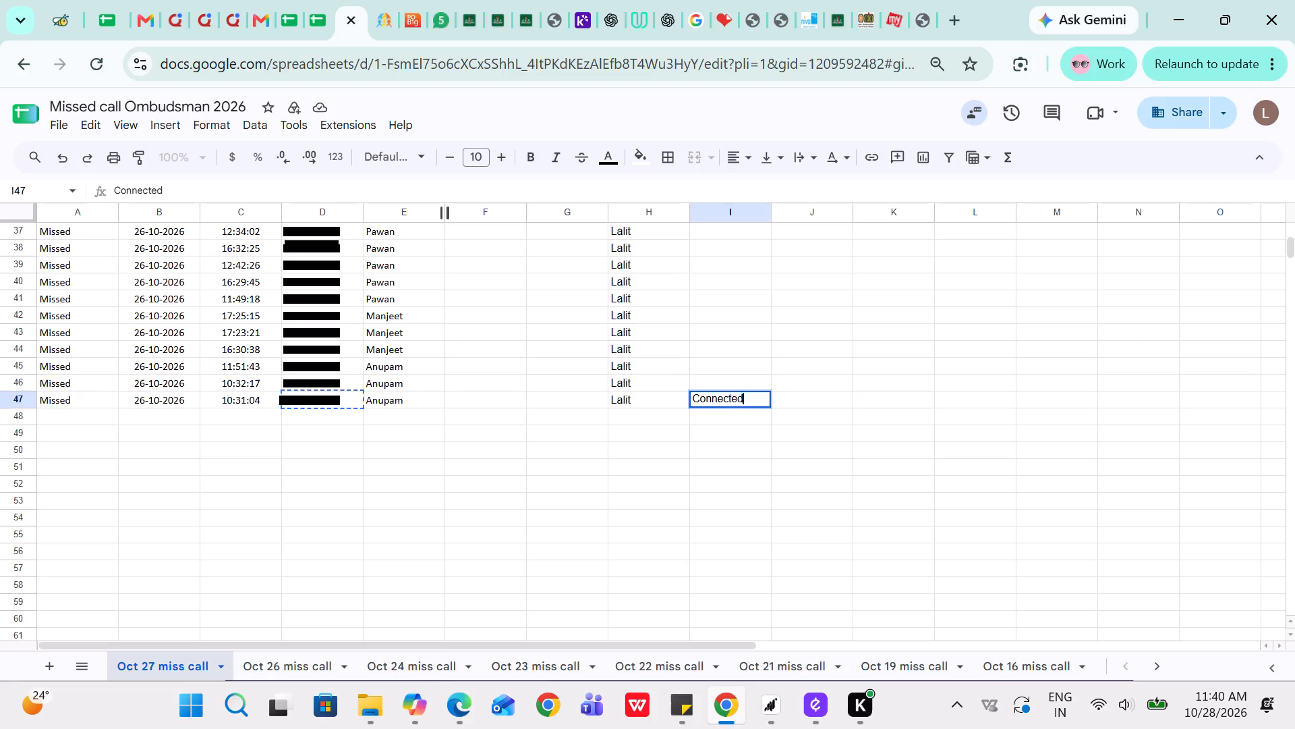
Search the complaints for the phone number copied from row 46 and open that complaint's communication log.
key("Left")
key("Left")
key("Left")
key("Left")
key("Left")
key("ctrl+c")
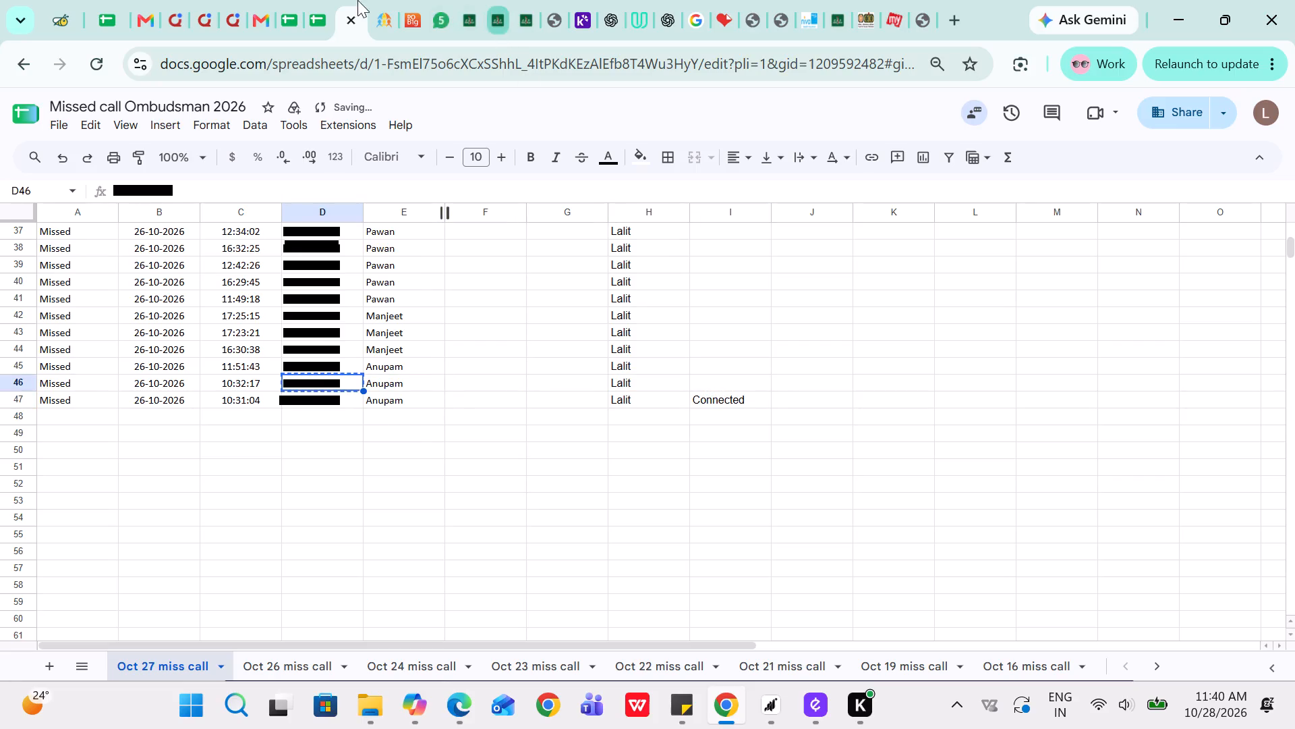
left_click(382, 0)
scroll(337, 61, "up", 6)
left_click(28, 285)
left_click_drag(119, 281, 0, 326)
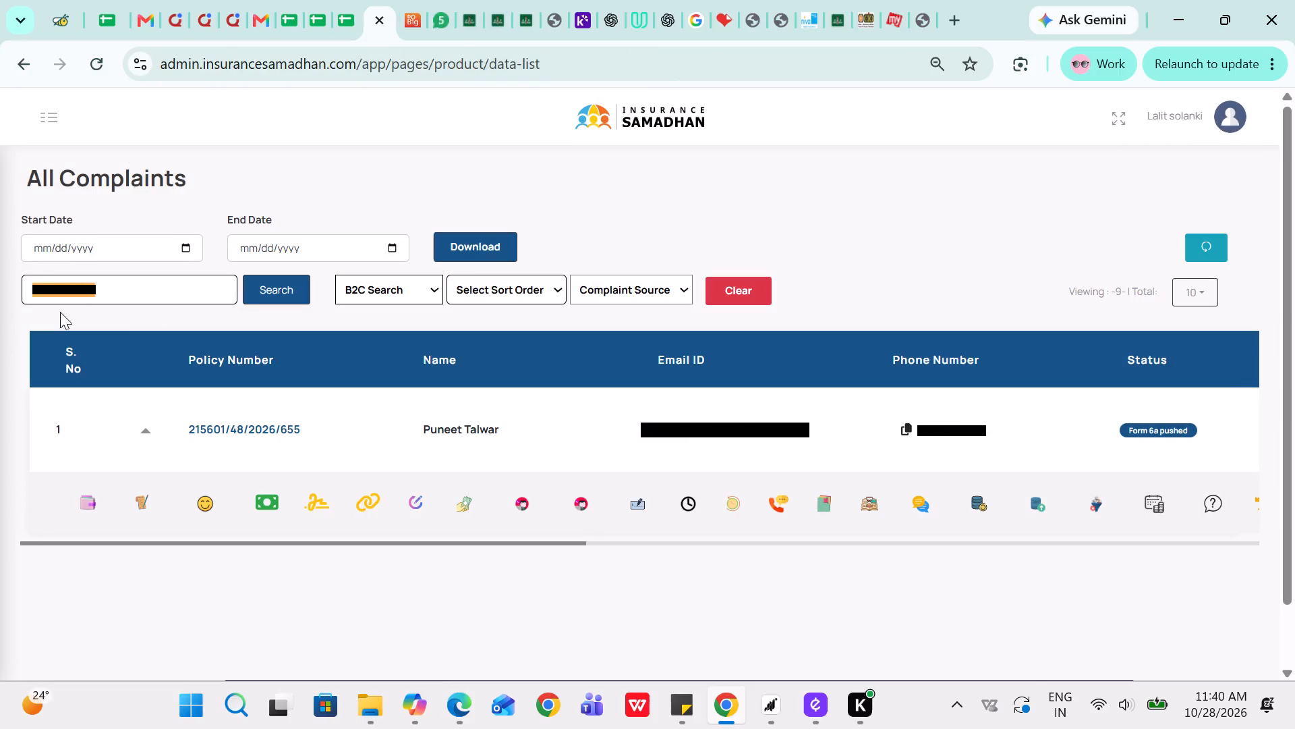
key("ctrl+v")
left_click(227, 297)
left_click(274, 296)
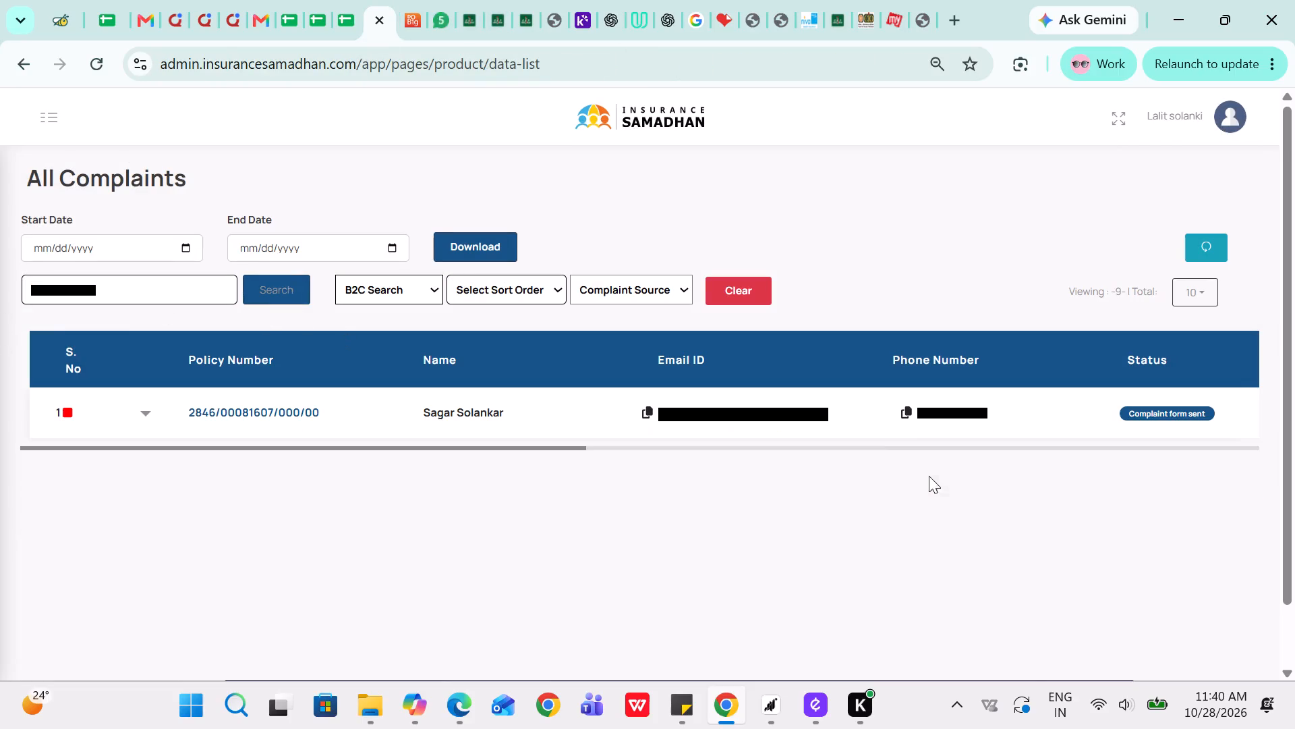
left_click(884, 410)
left_click(917, 475)
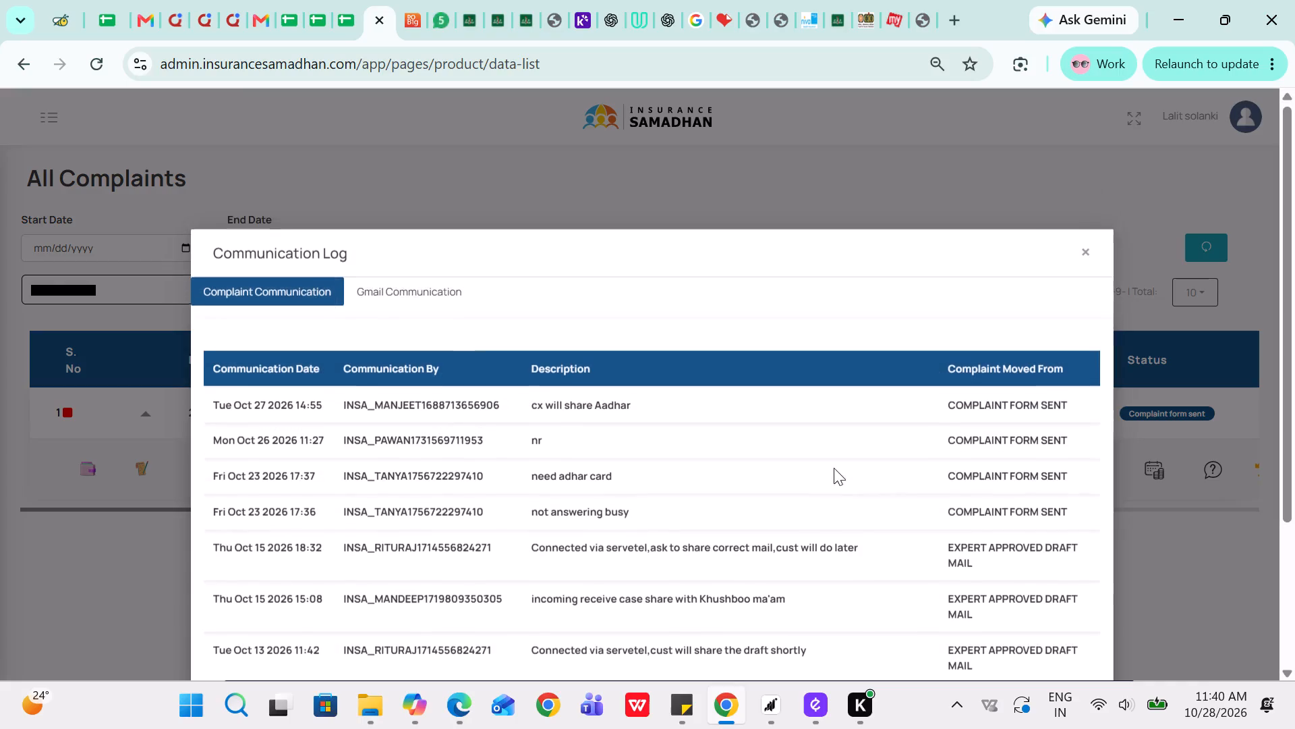
Record "Connected" in column I of row 46 on the Oct 27 miss call sheet.
left_click(343, 0)
key("Right")
key("Right")
key("Right")
key("Right")
key("Right")
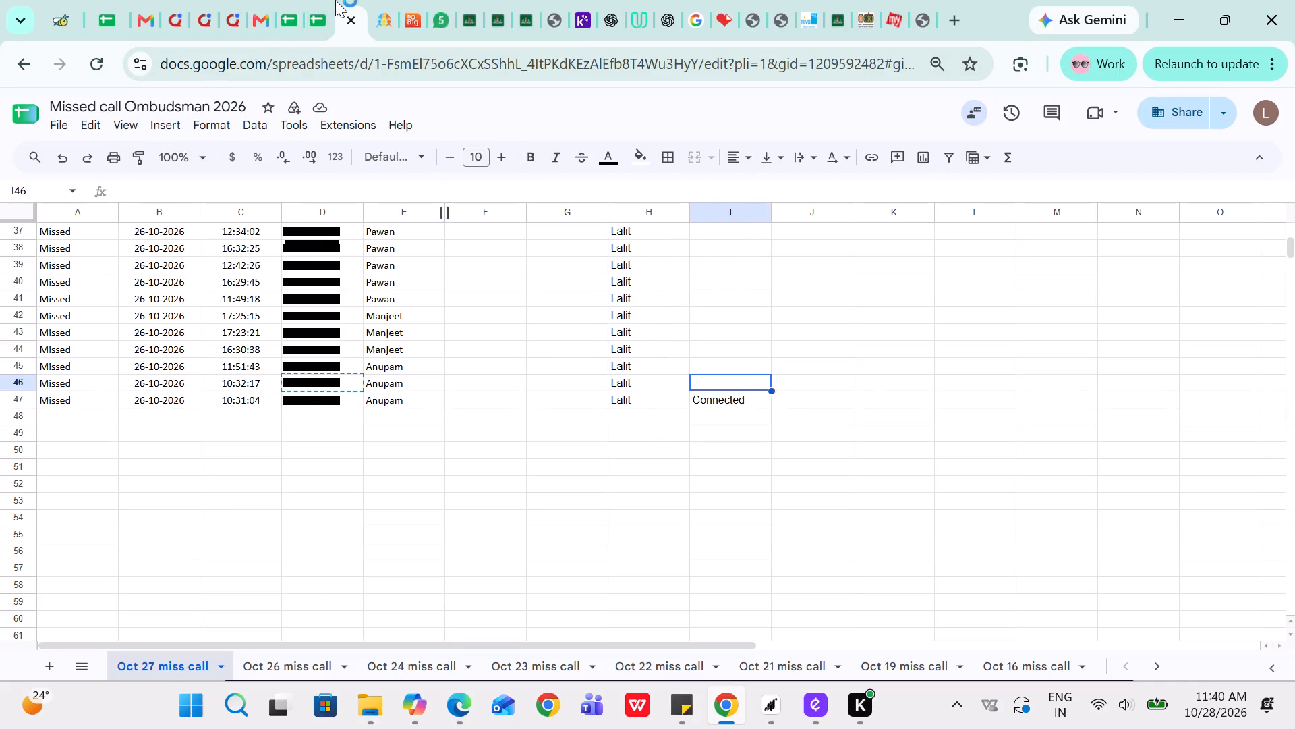
type("Connected")
key("Up")
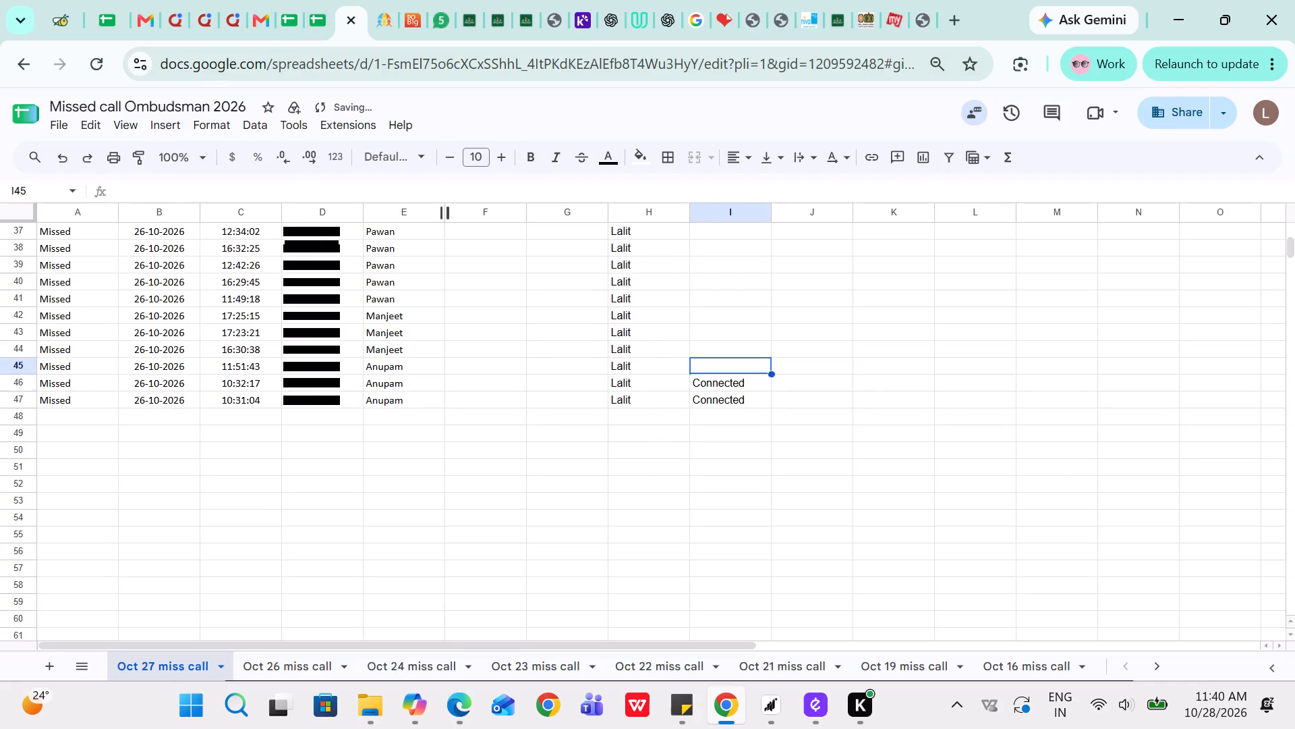
Search the complaints for the phone number copied from row 45 and open that complaint's communication log.
key("Left")
key("Left")
key("Left")
key("Left")
key("Left")
key("ctrl+c")
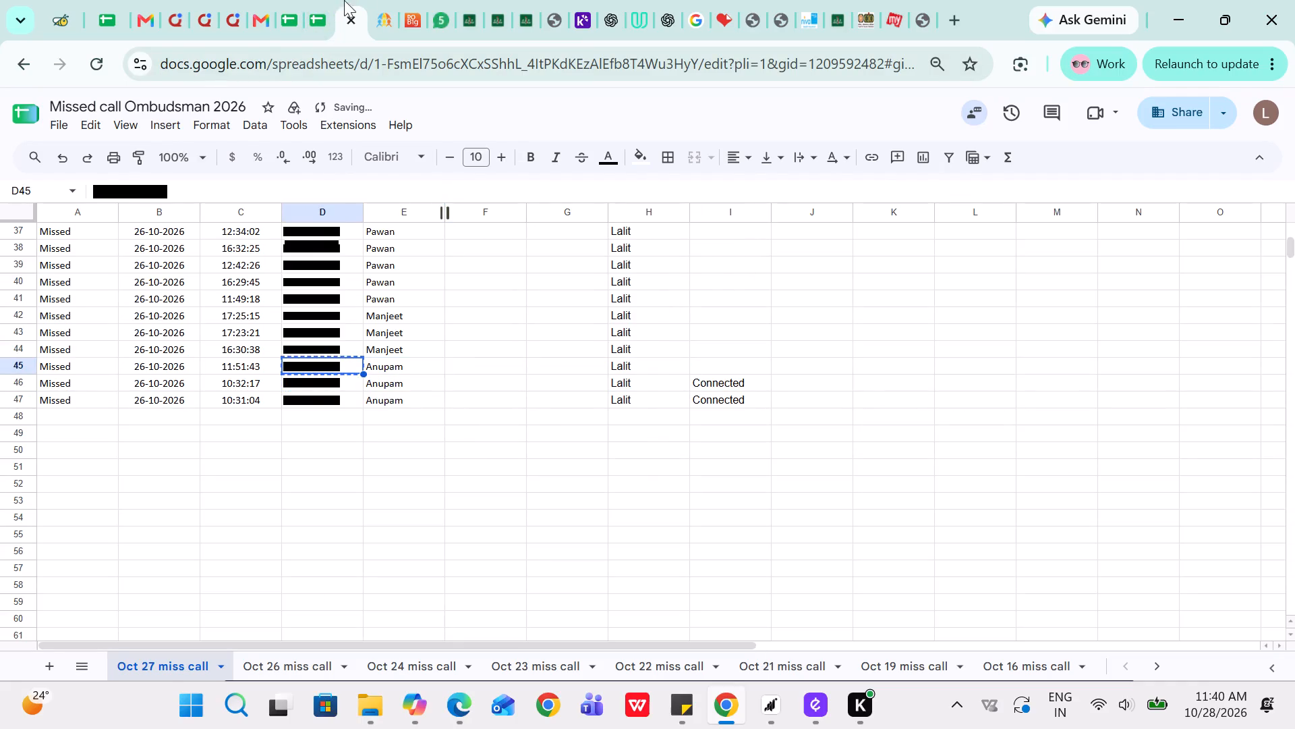
left_click(388, 0)
scroll(320, 206, "up", 3)
left_click(96, 252)
left_click_drag(130, 283, 0, 310)
key("ctrl+v")
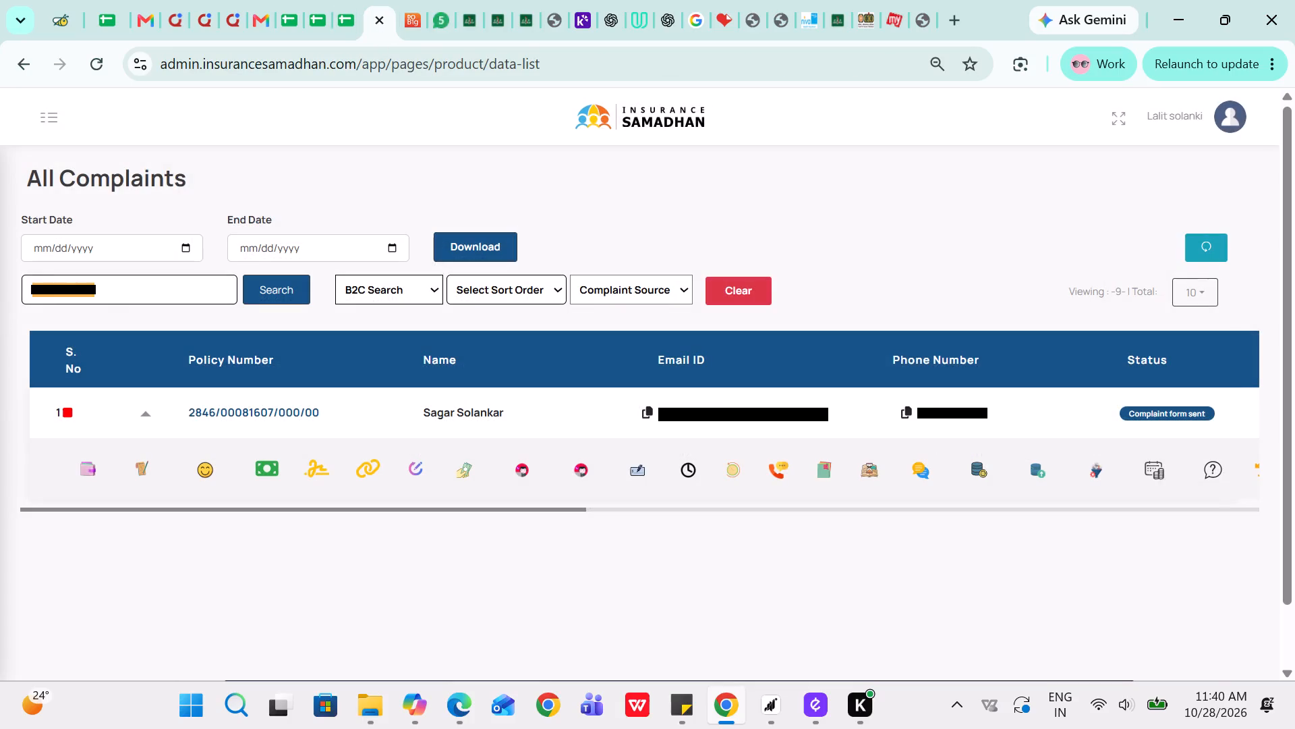
left_click(235, 285)
left_click(255, 291)
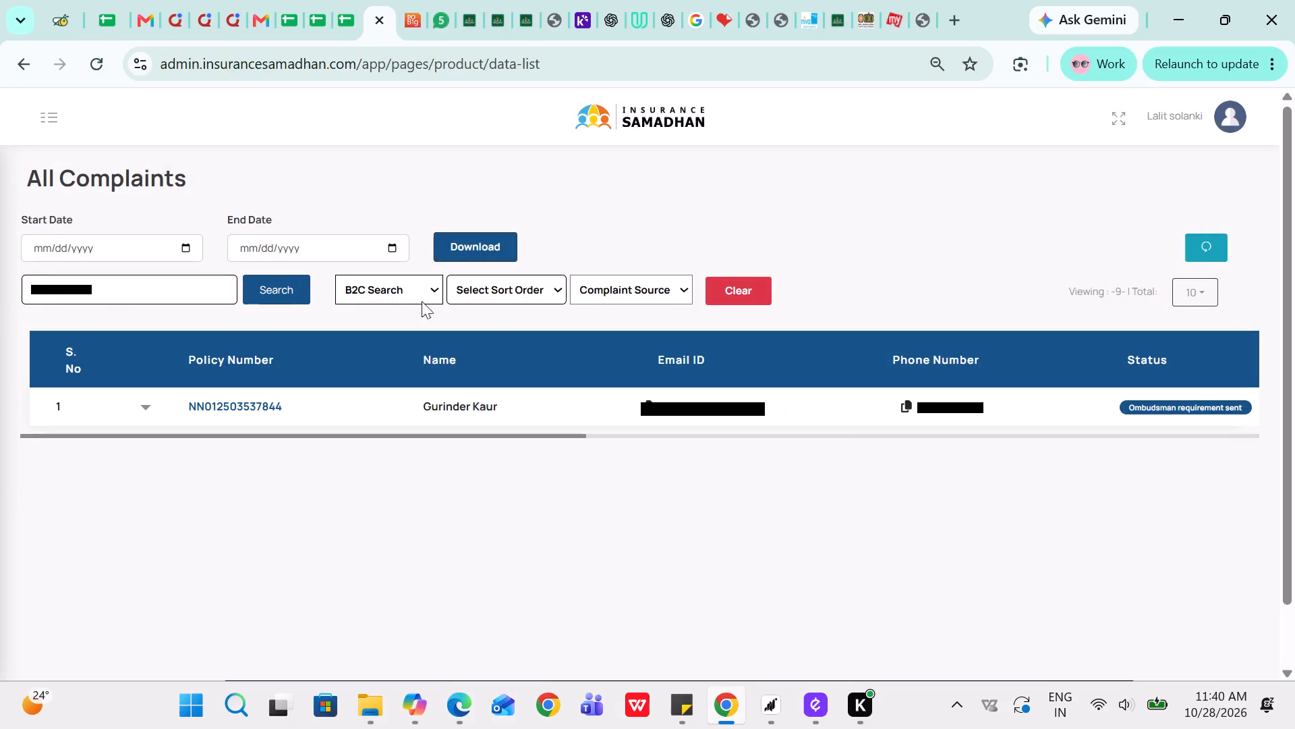
left_click(860, 391)
left_click(916, 460)
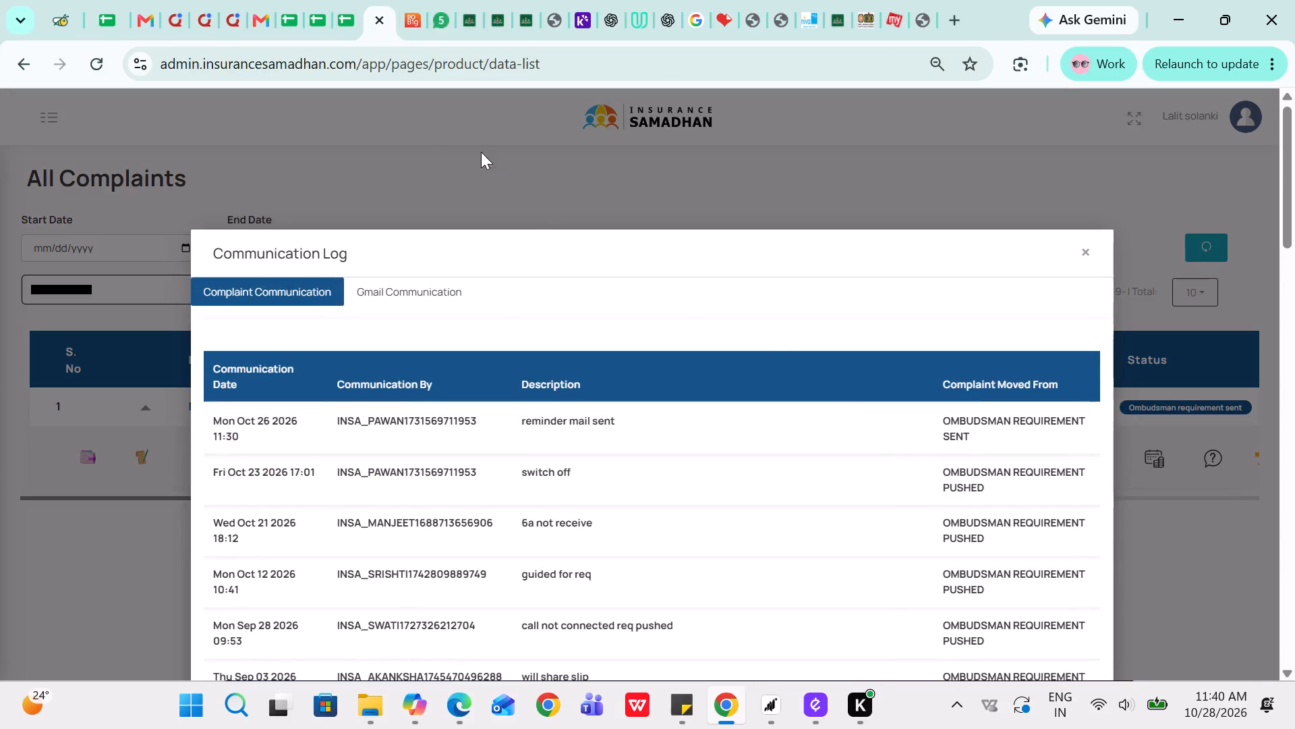
Record "Connected" in column I of row 45 on the Oct 27 miss call sheet.
left_click(340, 0)
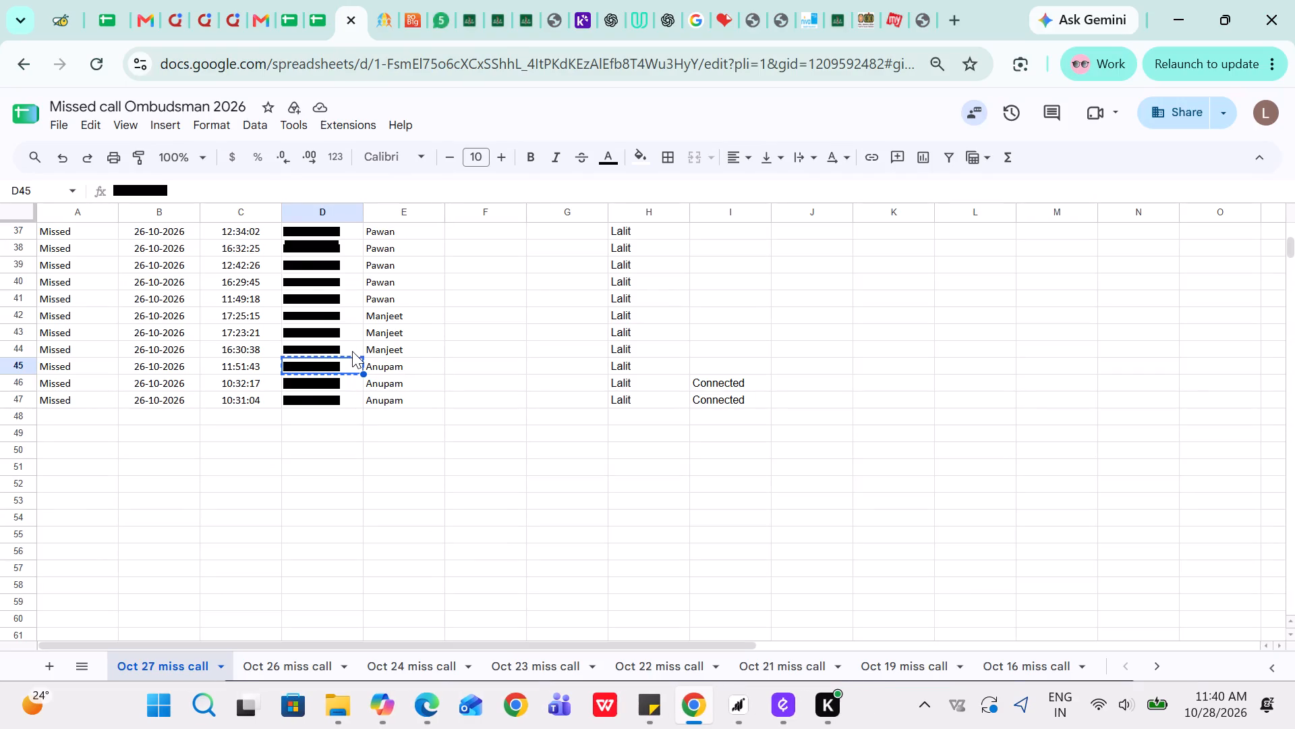
key("Right")
key("Right")
key("Right")
key("Right")
key("Right")
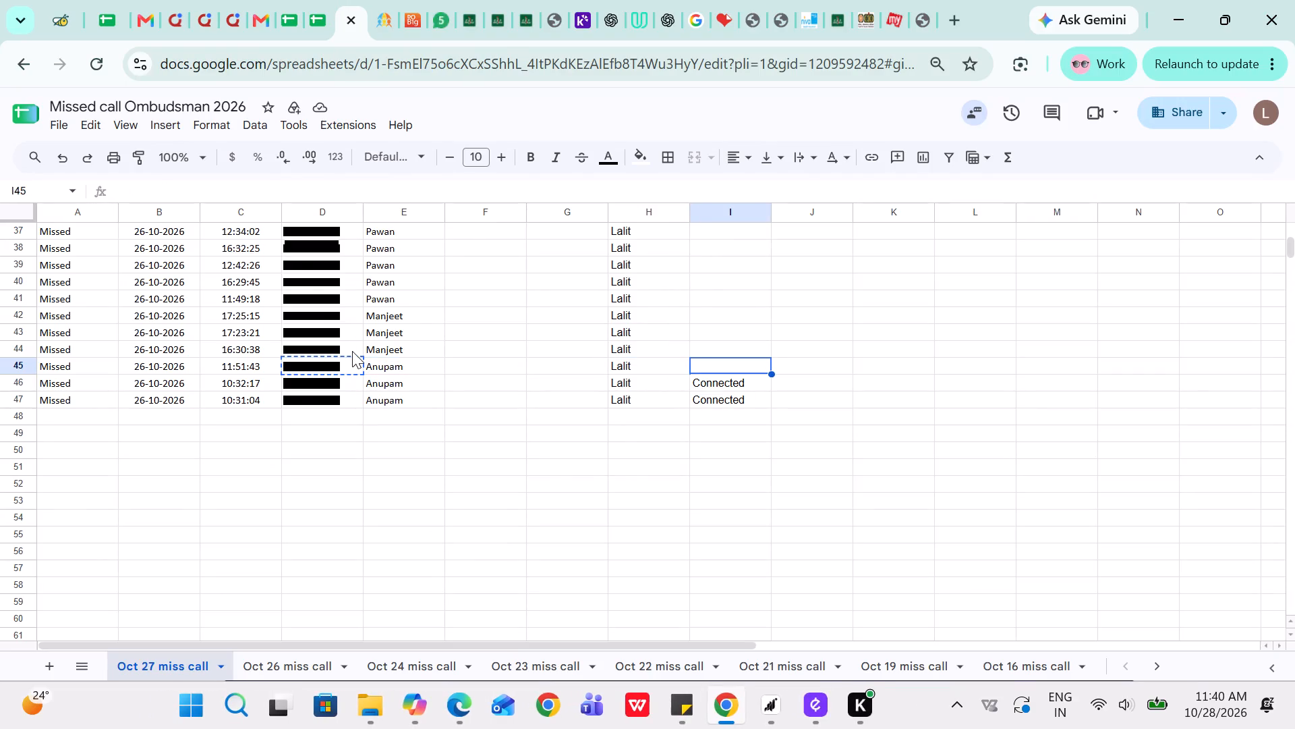
type("Connected")
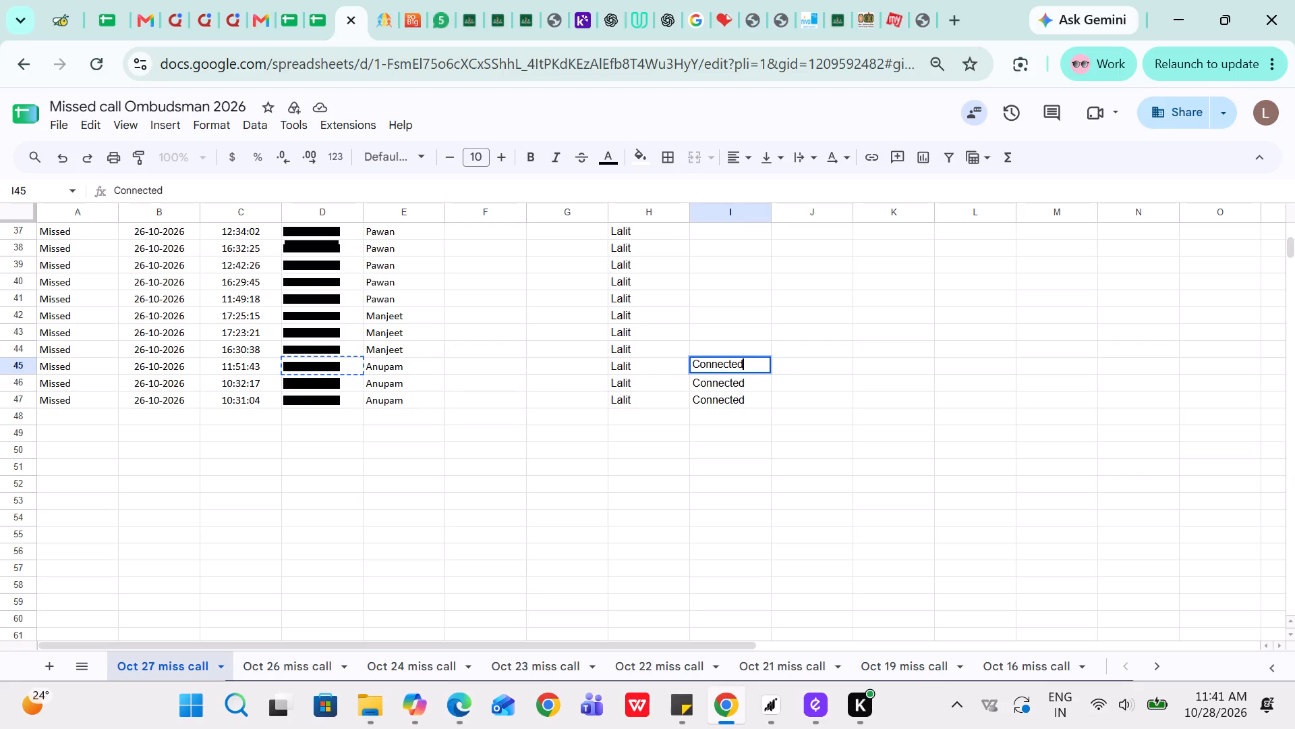
key("Up")
Search the complaints for the phone number copied from row 44 and review the latest entries in its communication log.
key("Left")
key("Left")
key("Left")
key("Left")
key("Left")
key("Left")
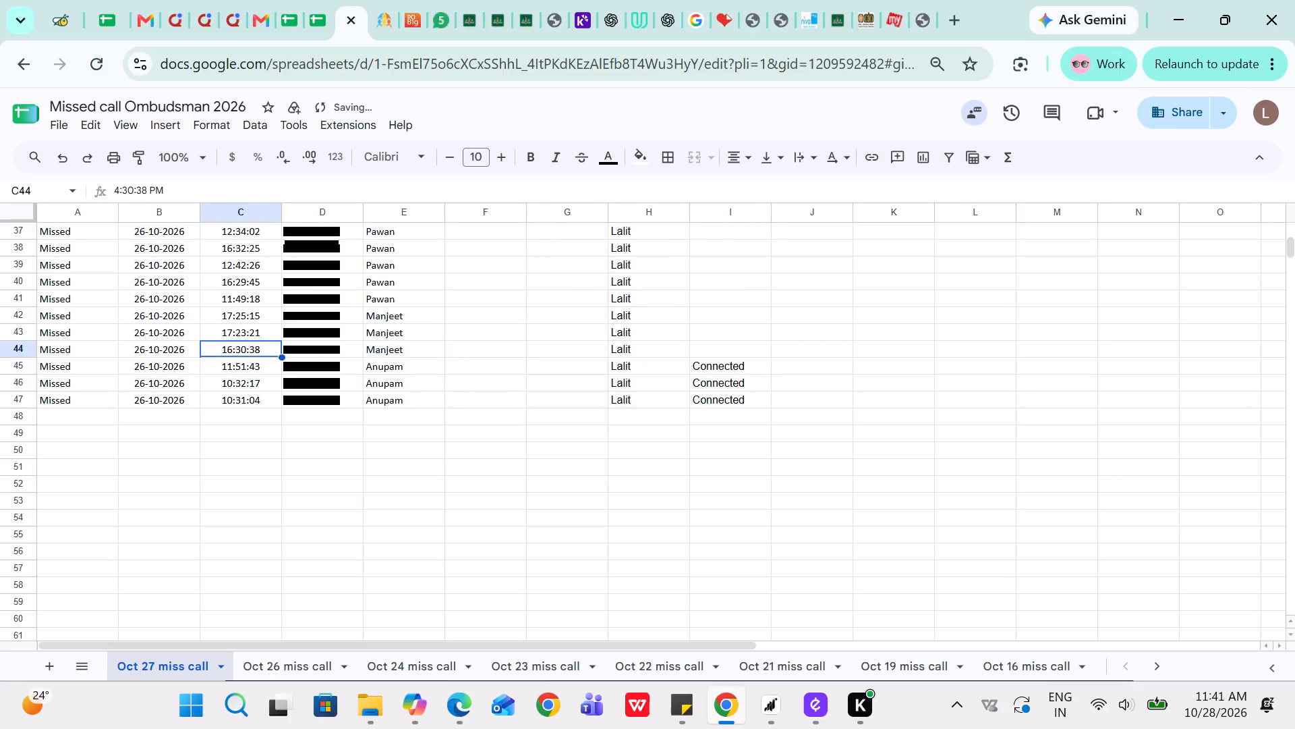
key("Right")
key("ctrl+c")
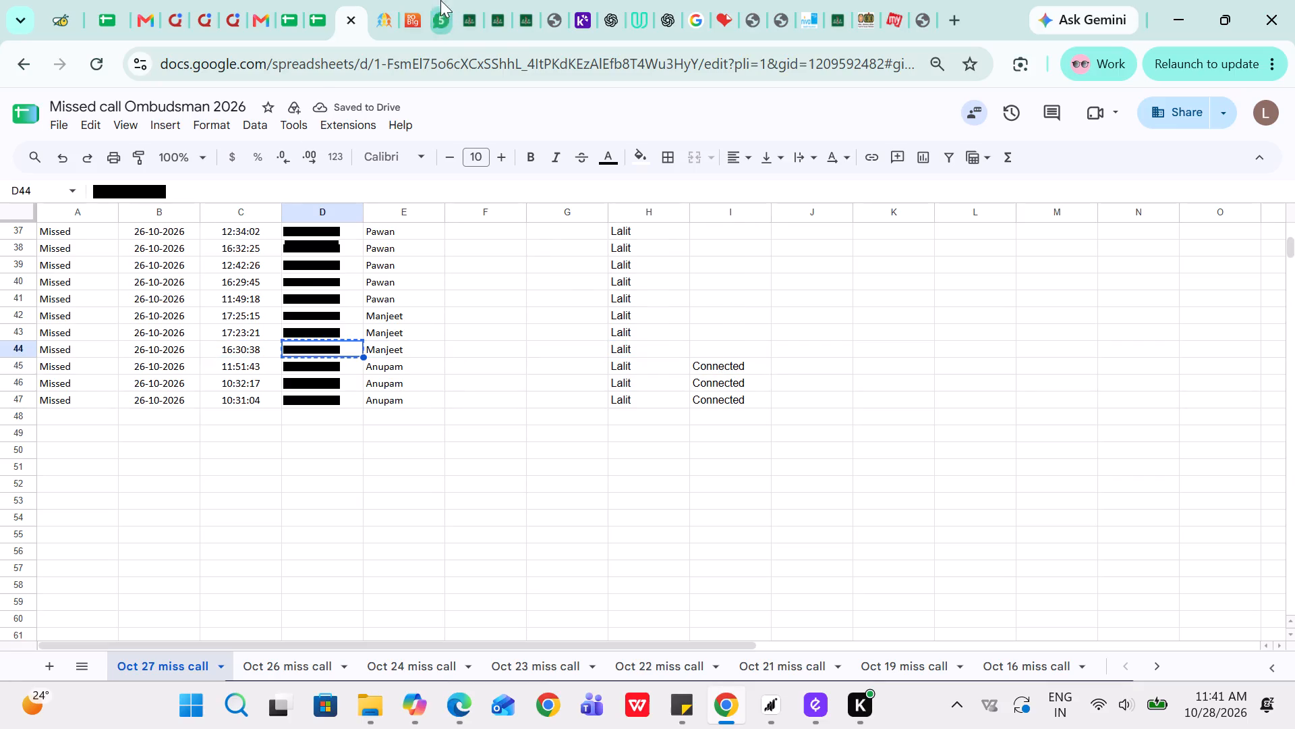
left_click(375, 0)
scroll(241, 265, "up", 5)
left_click(0, 324)
left_click_drag(119, 293, 0, 309)
key("ctrl+v")
left_click(255, 296)
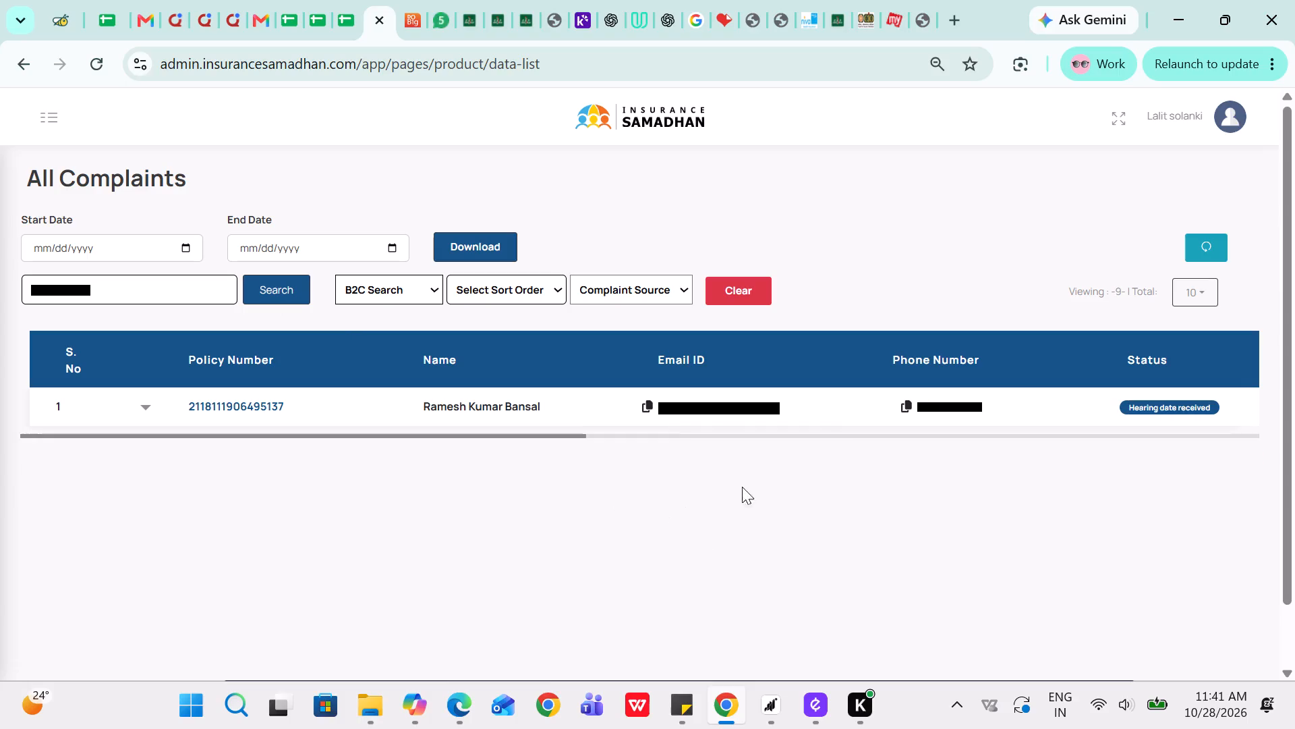
left_click(846, 403)
left_click(930, 459)
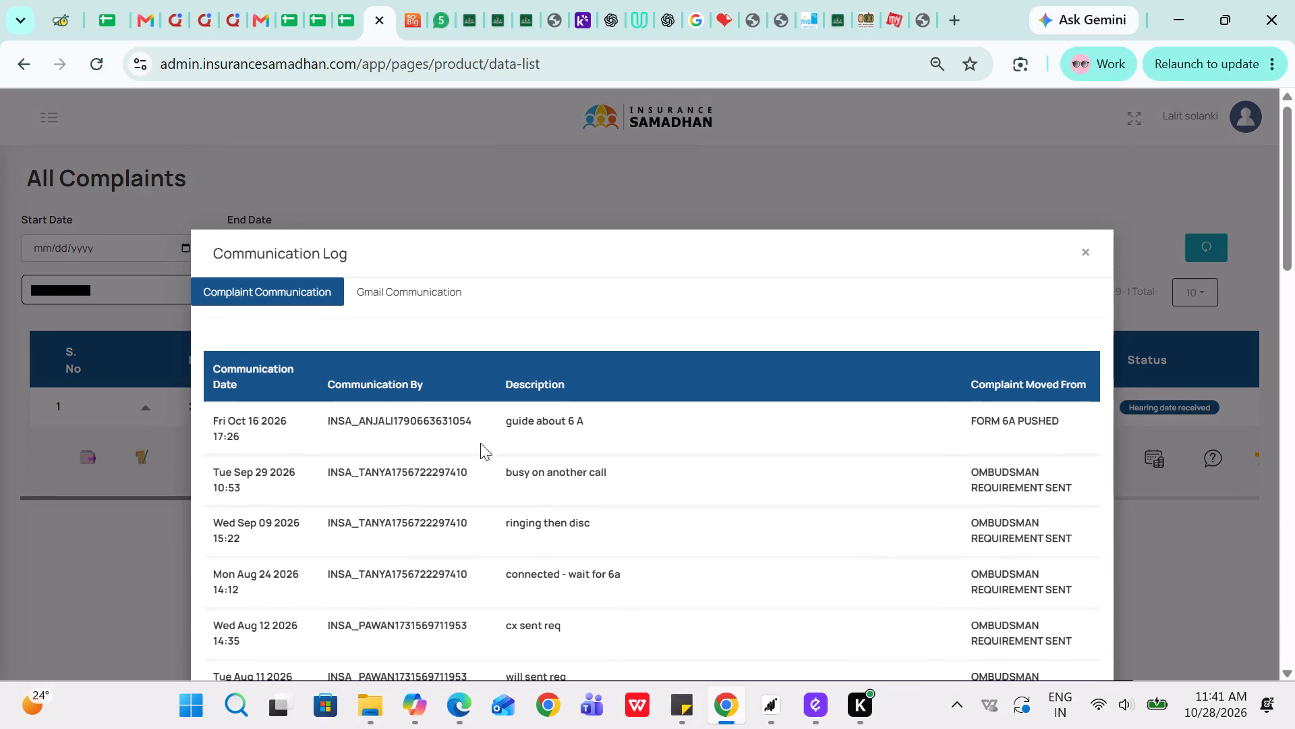
left_click_drag(648, 420, 490, 420)
left_click(587, 421)
left_click(441, 159)
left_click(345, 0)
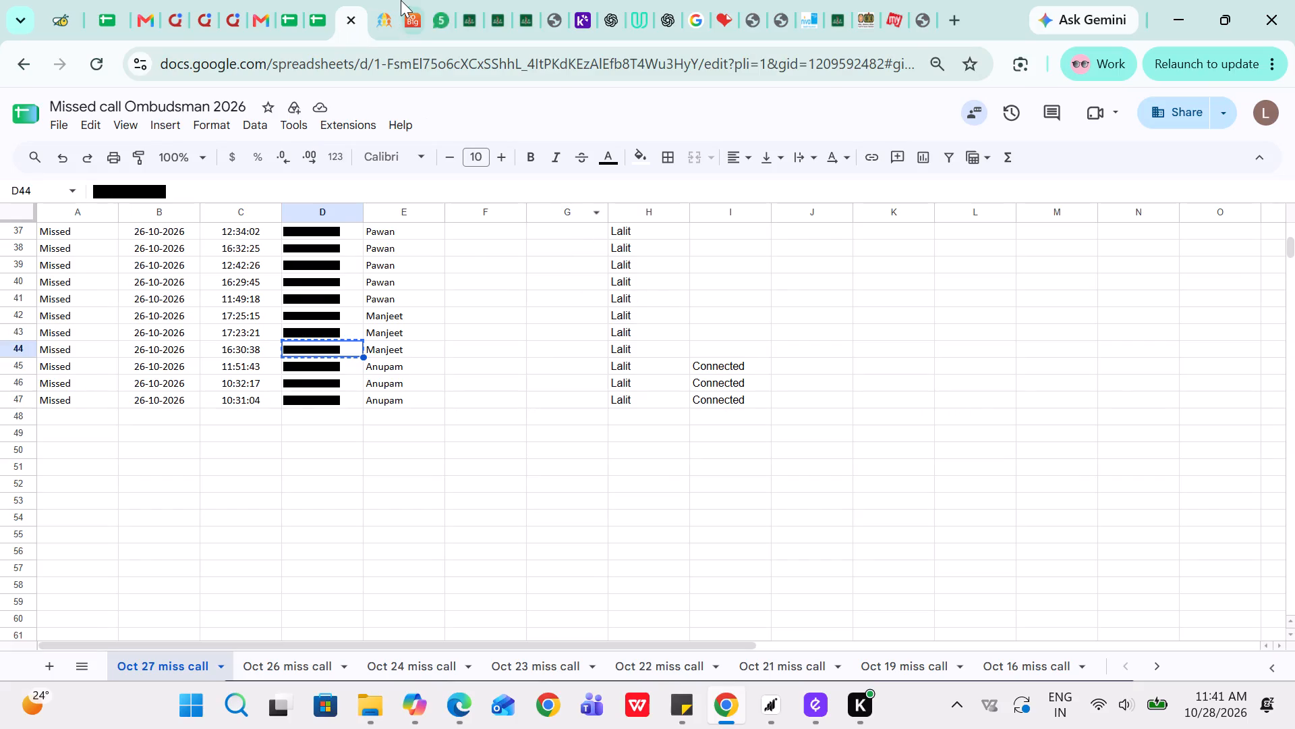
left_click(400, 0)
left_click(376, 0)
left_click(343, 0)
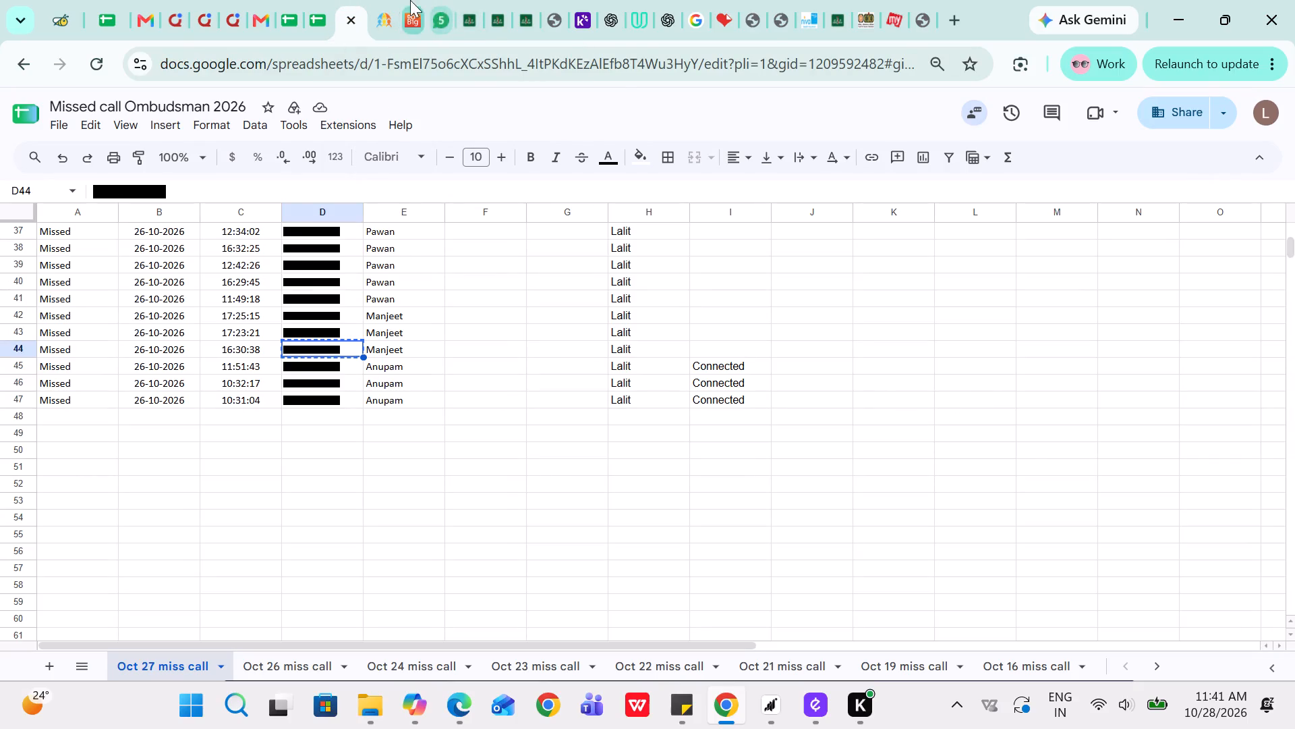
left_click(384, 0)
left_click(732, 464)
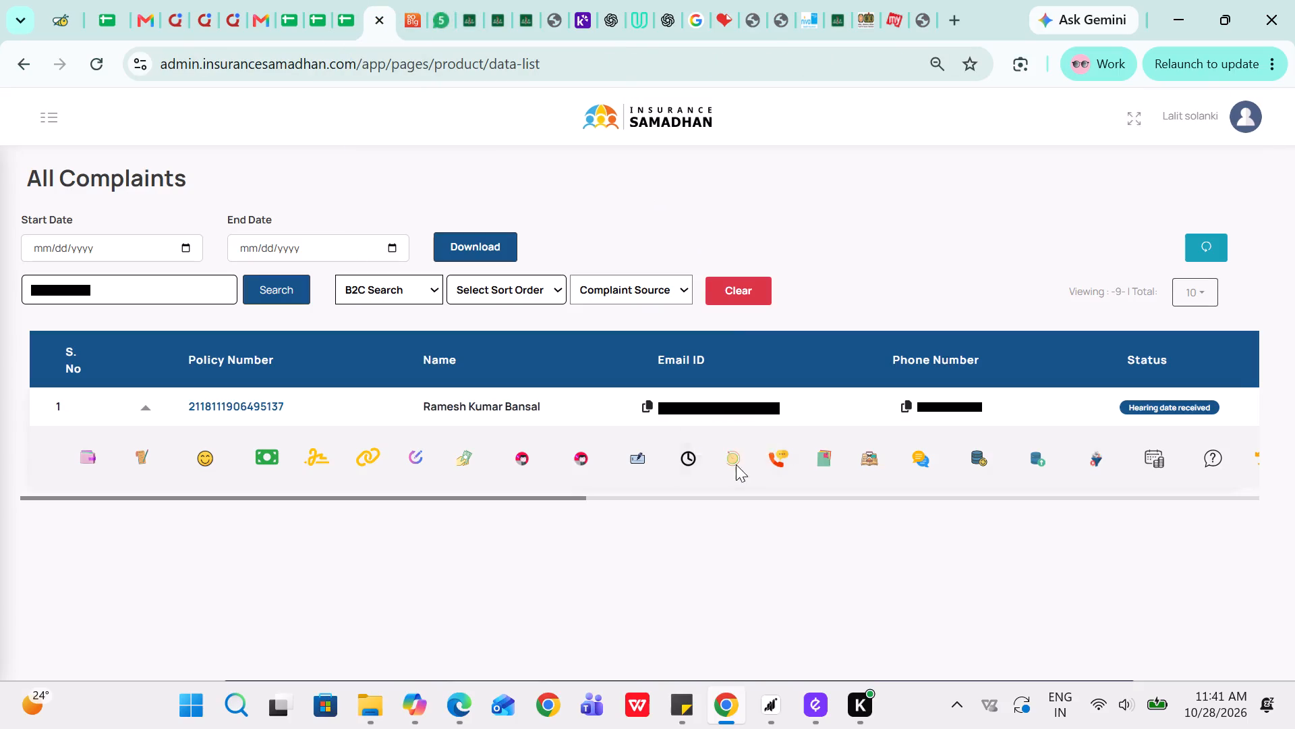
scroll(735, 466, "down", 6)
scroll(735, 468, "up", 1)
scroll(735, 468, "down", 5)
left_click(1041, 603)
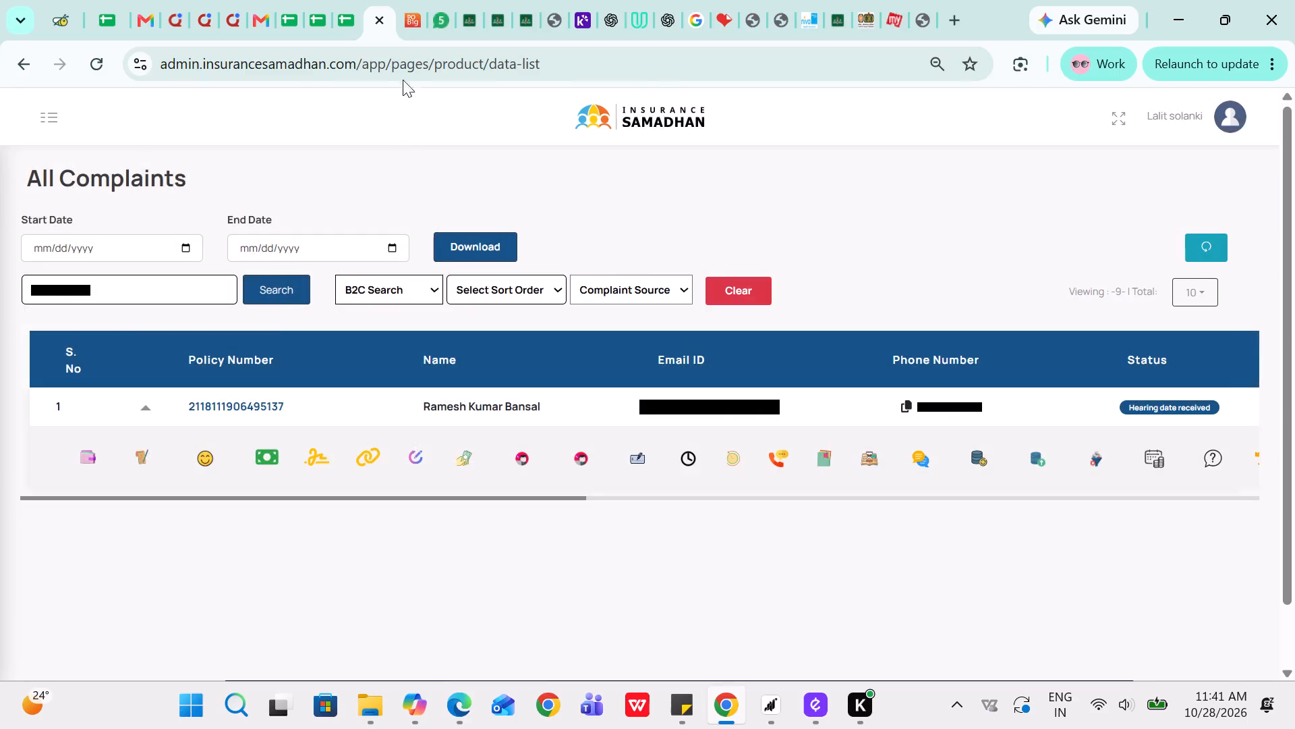
Search the complaints for the phone number copied from row 43 and check the first matching complaint's communication log.
left_click(341, 0)
left_click(335, 337)
key("ctrl+c")
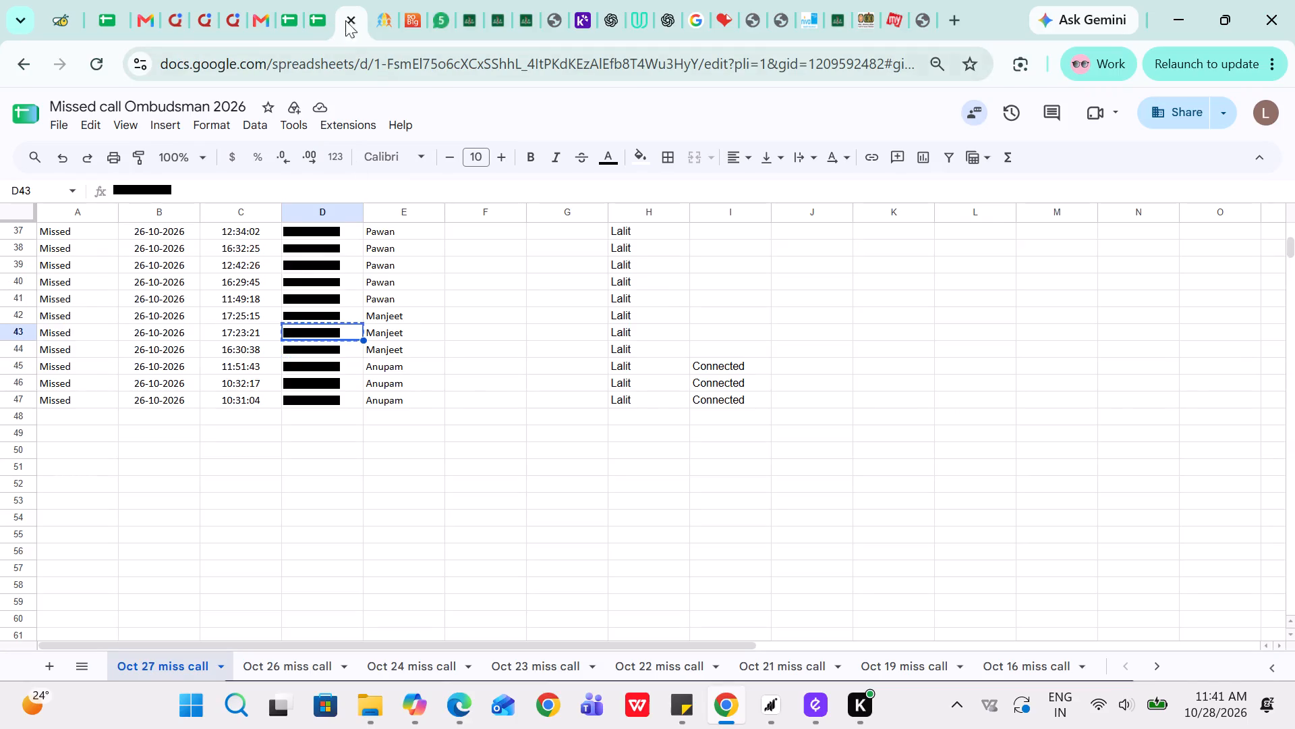
left_click(372, 0)
left_click_drag(86, 291, 0, 294)
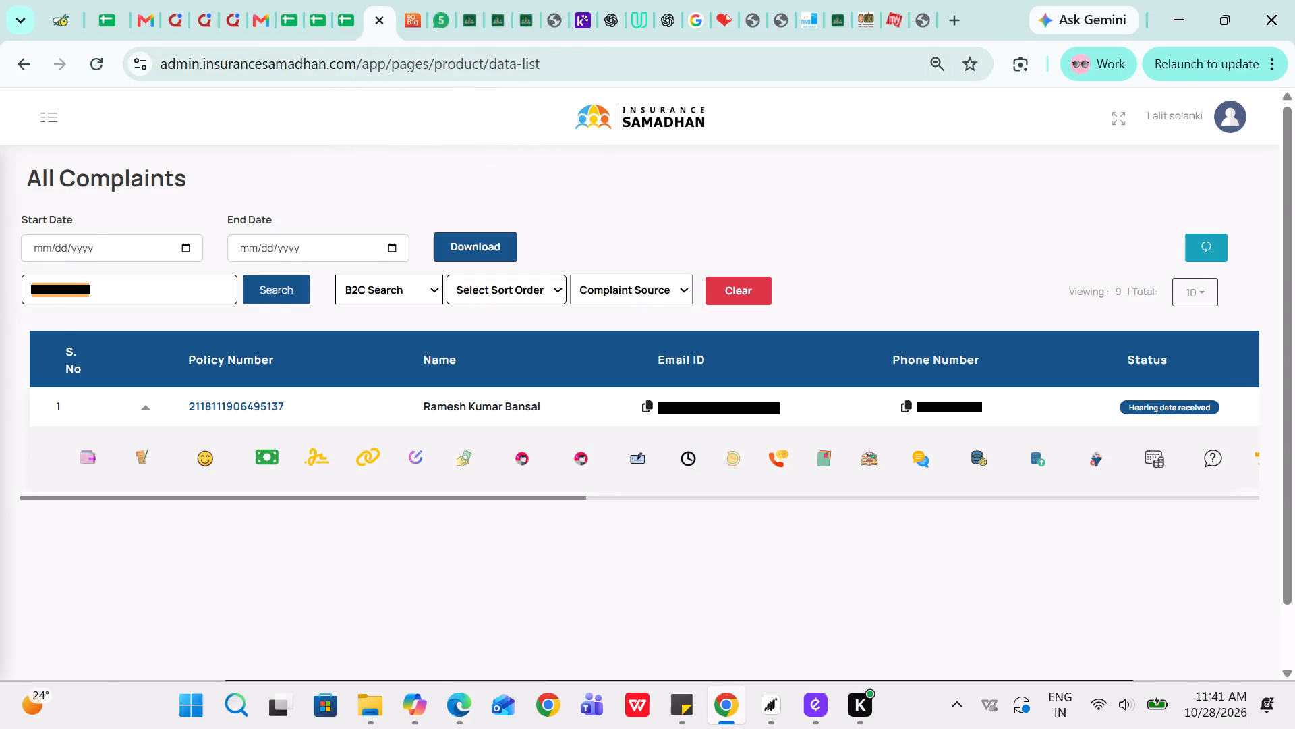
key("ctrl+v")
left_click(275, 294)
left_click_drag(643, 580, 649, 580)
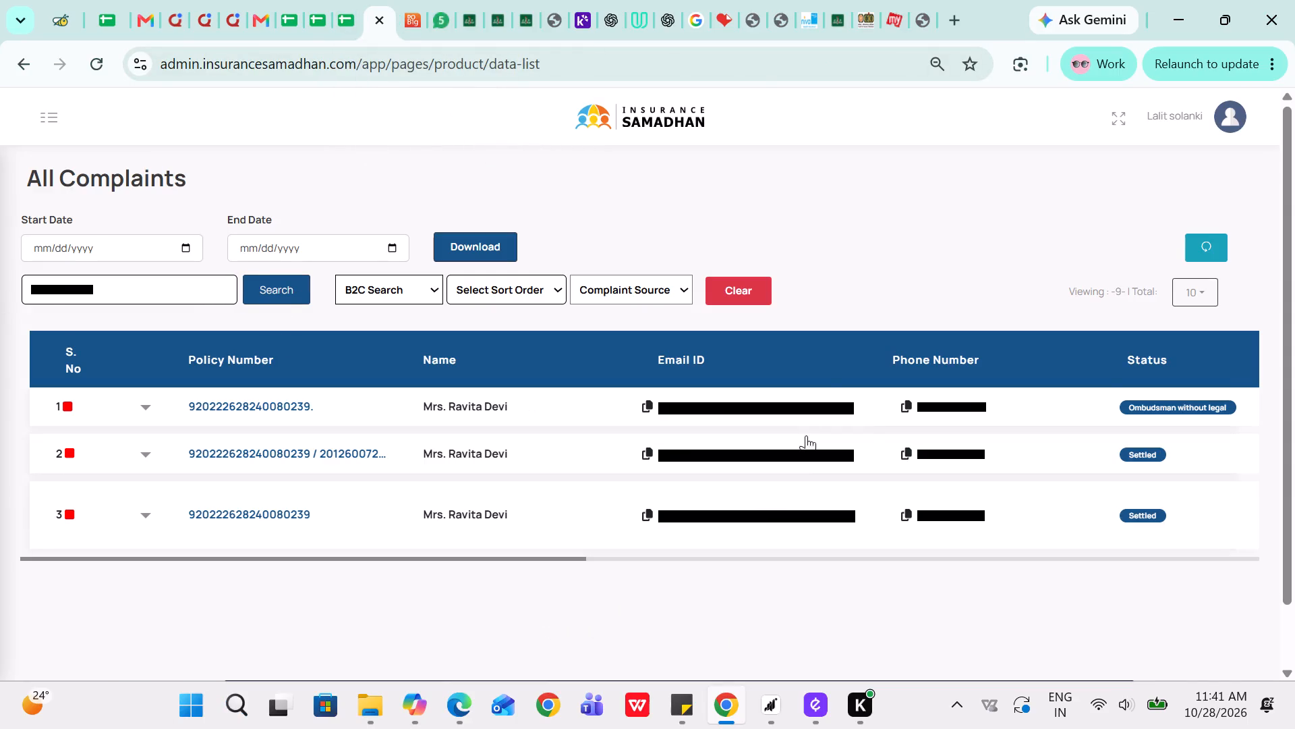
left_click(891, 404)
left_click(915, 472)
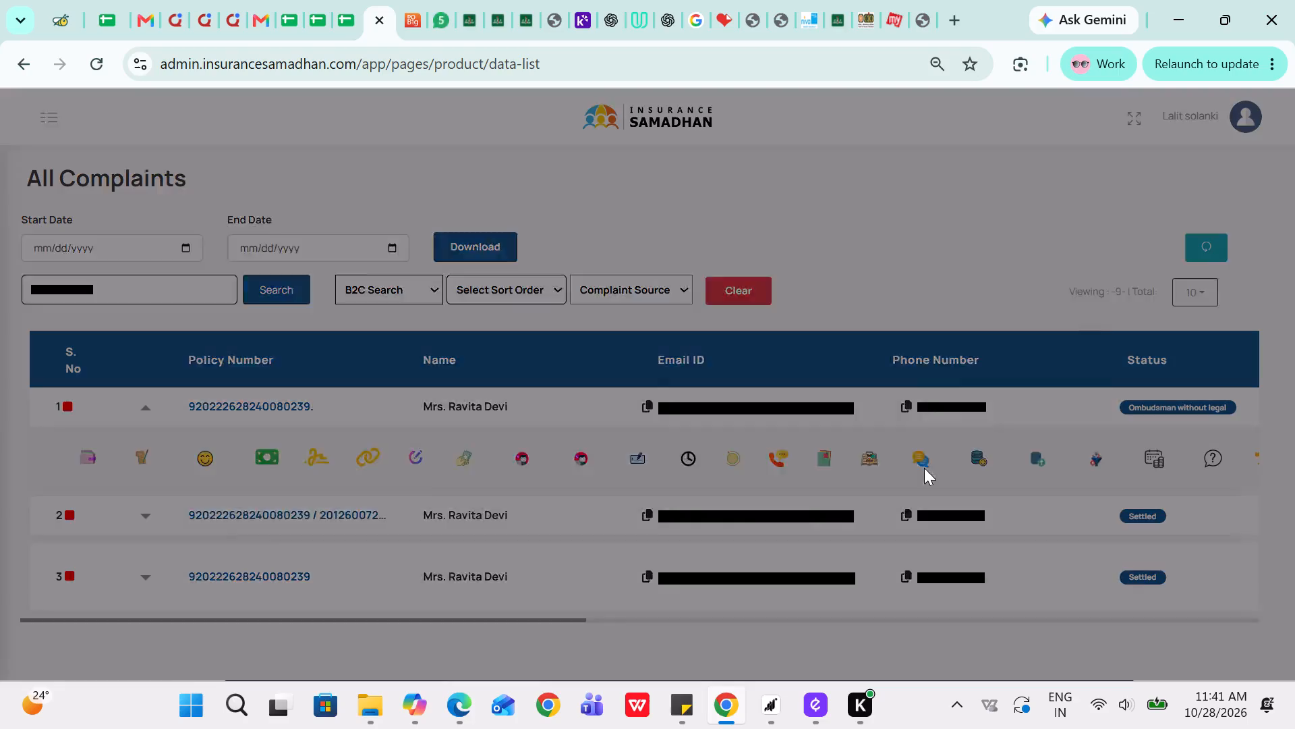
left_click(448, 177)
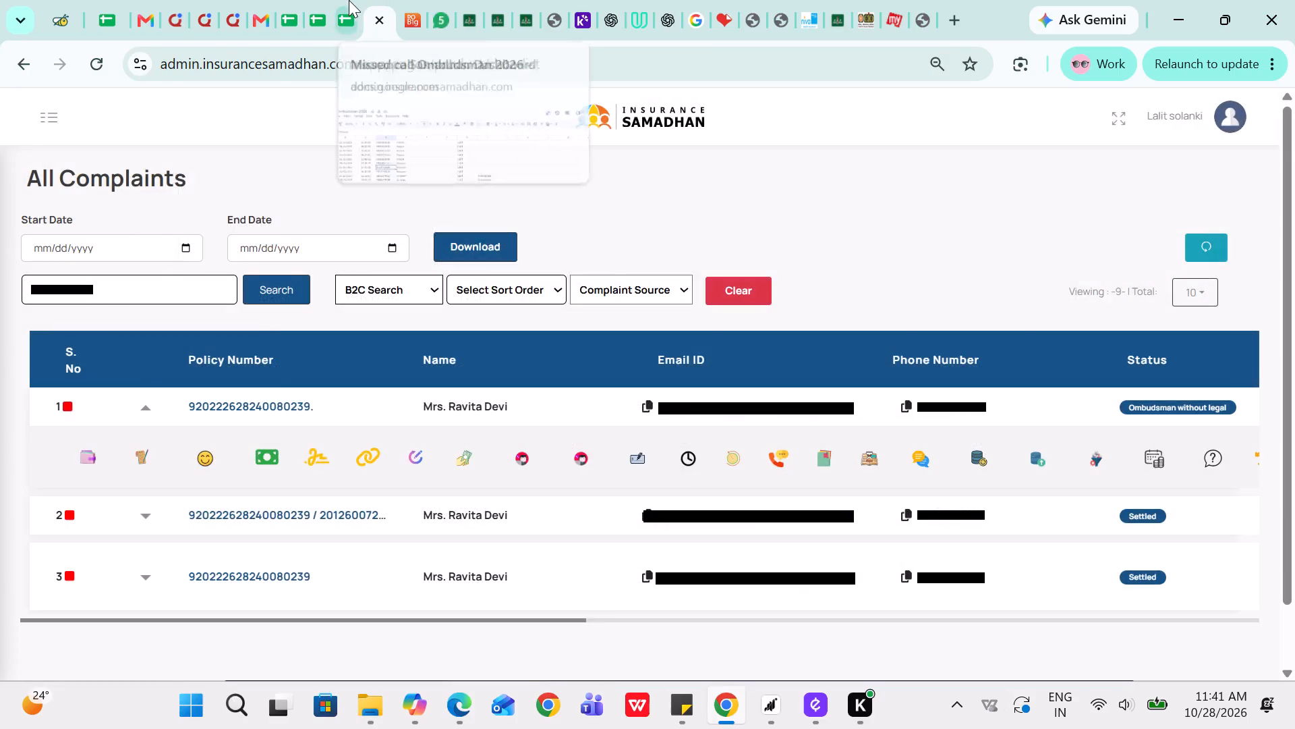
Search the complaints for the phone number copied from row 42 and review the latest entry in its communication log.
left_click(349, 0)
left_click(350, 318)
key("ctrl+c")
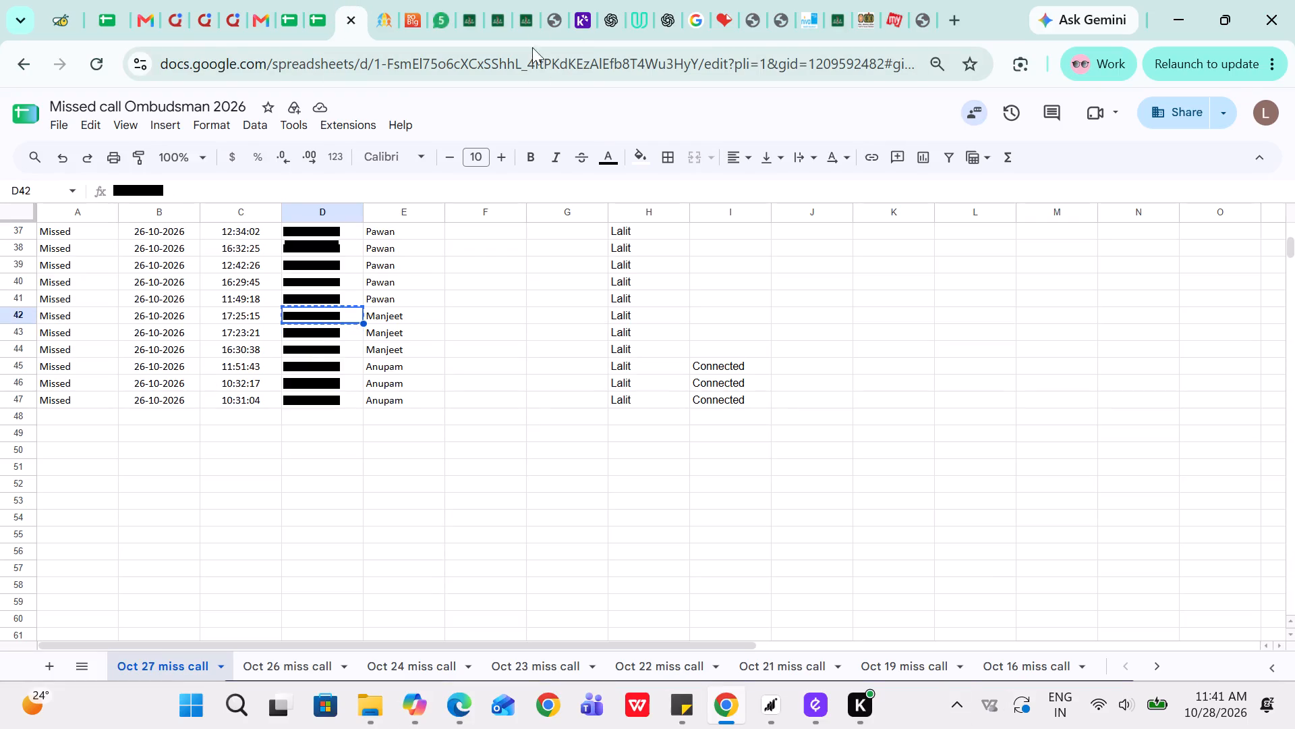
left_click(376, 0)
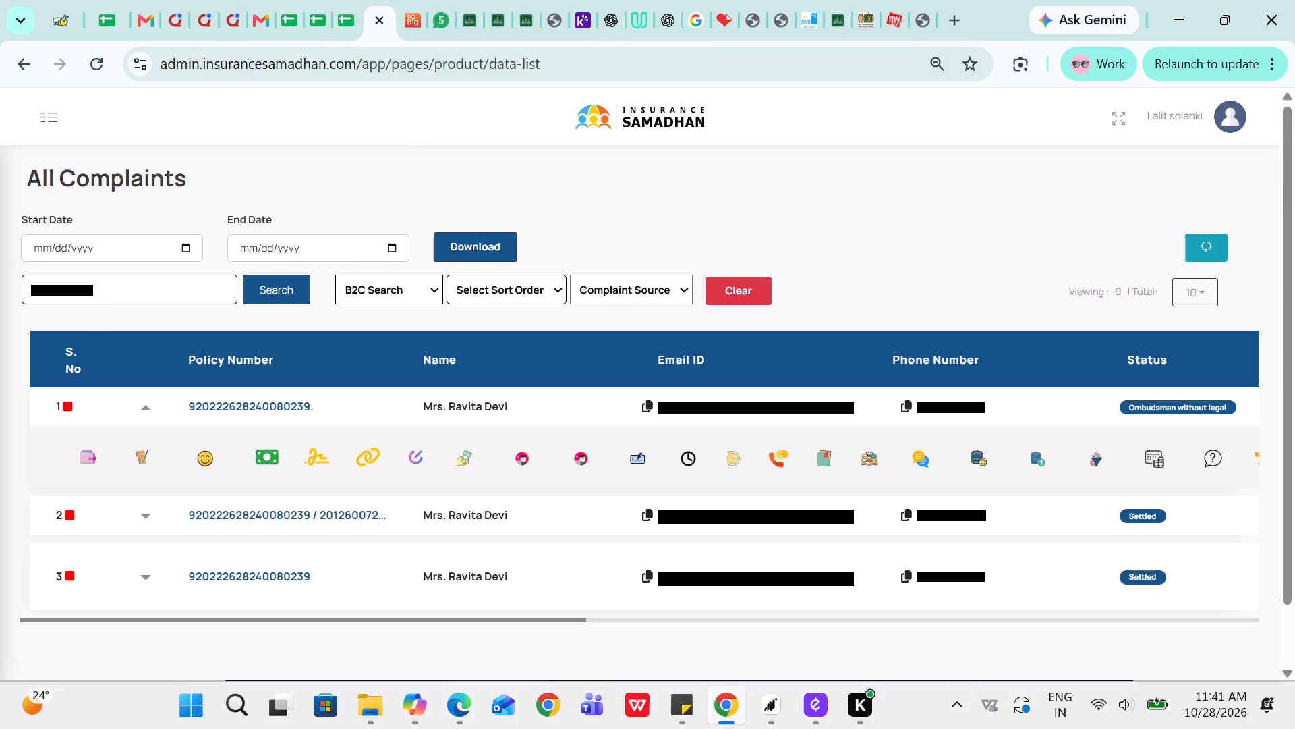
left_click_drag(86, 288, 0, 283)
key("ctrl+v")
left_click_drag(105, 285, 0, 296)
key("ctrl+v")
left_click(283, 285)
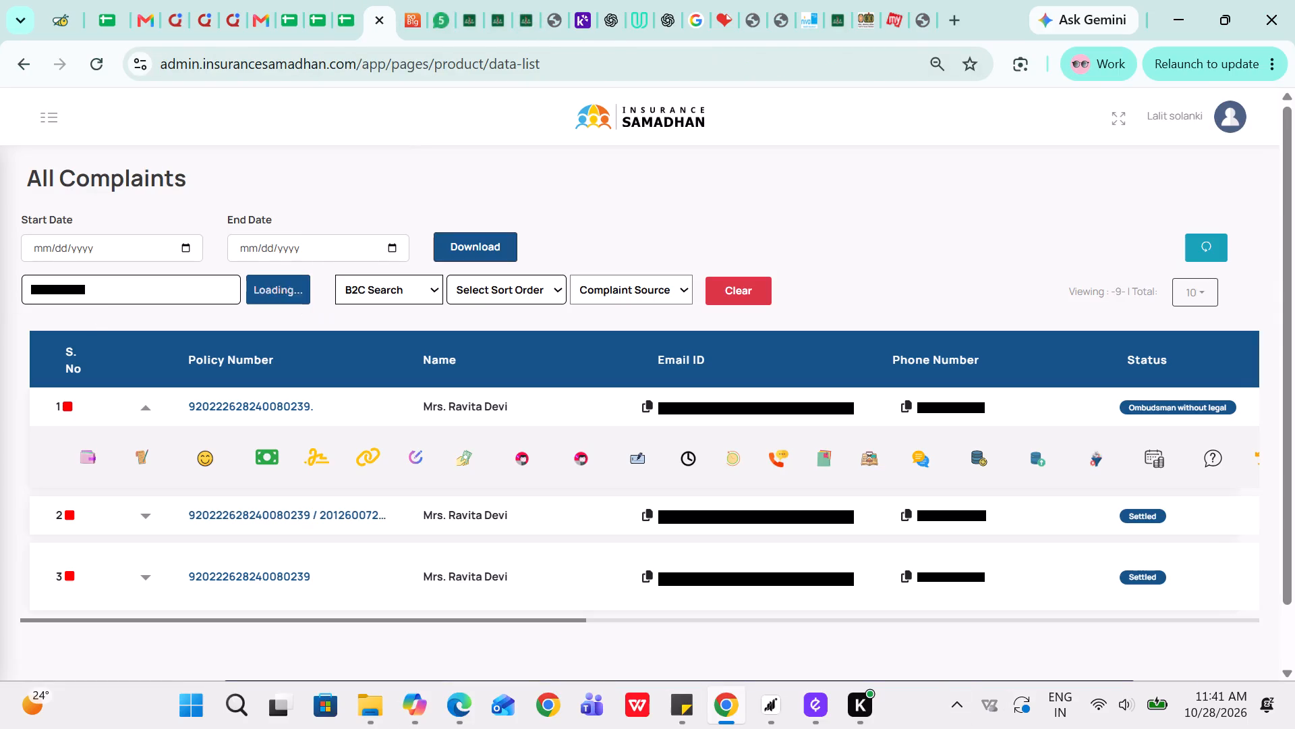
left_click(886, 411)
left_click(925, 470)
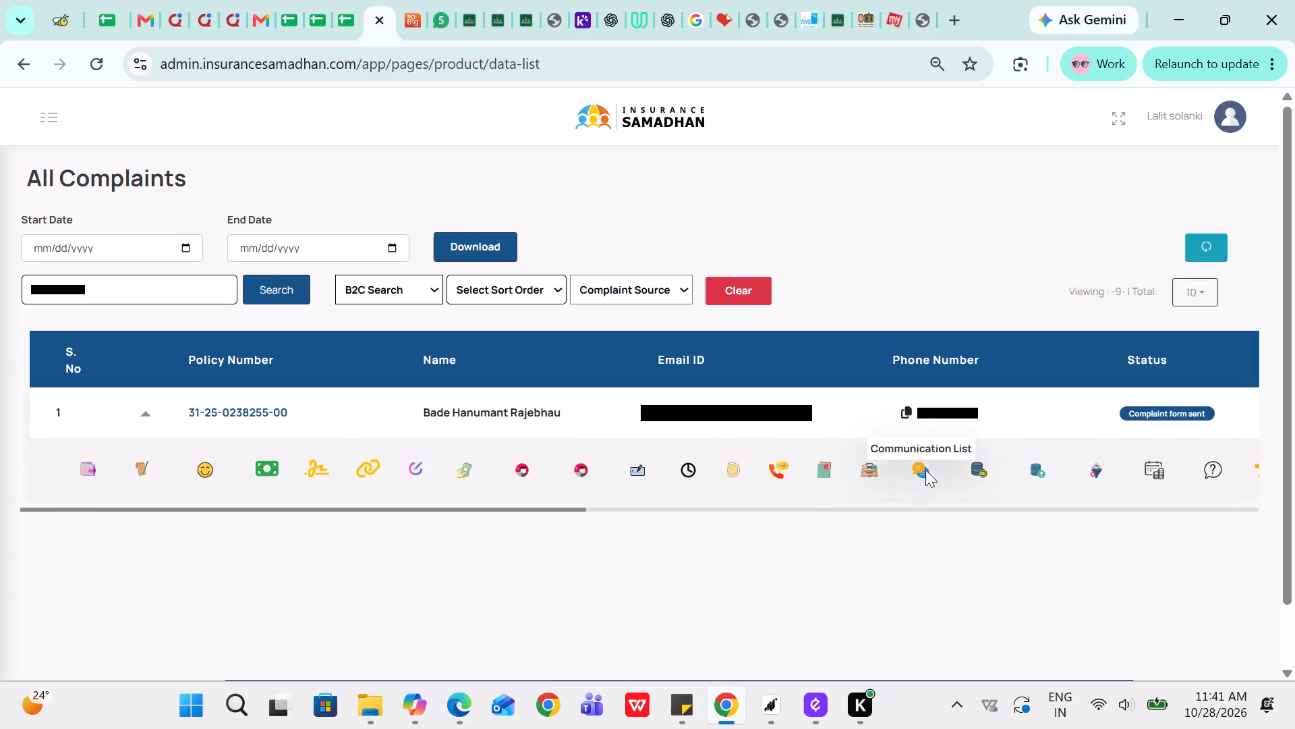
left_click_drag(633, 426, 505, 415)
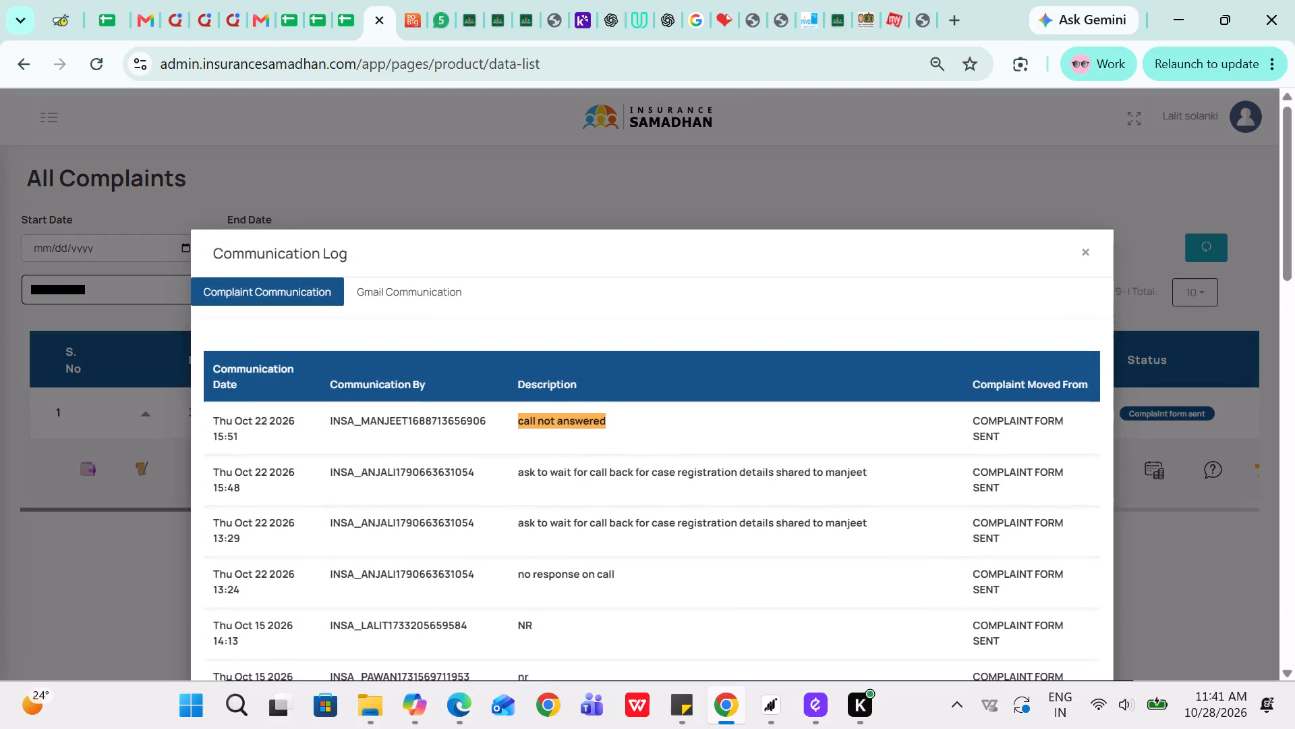
left_click(589, 427)
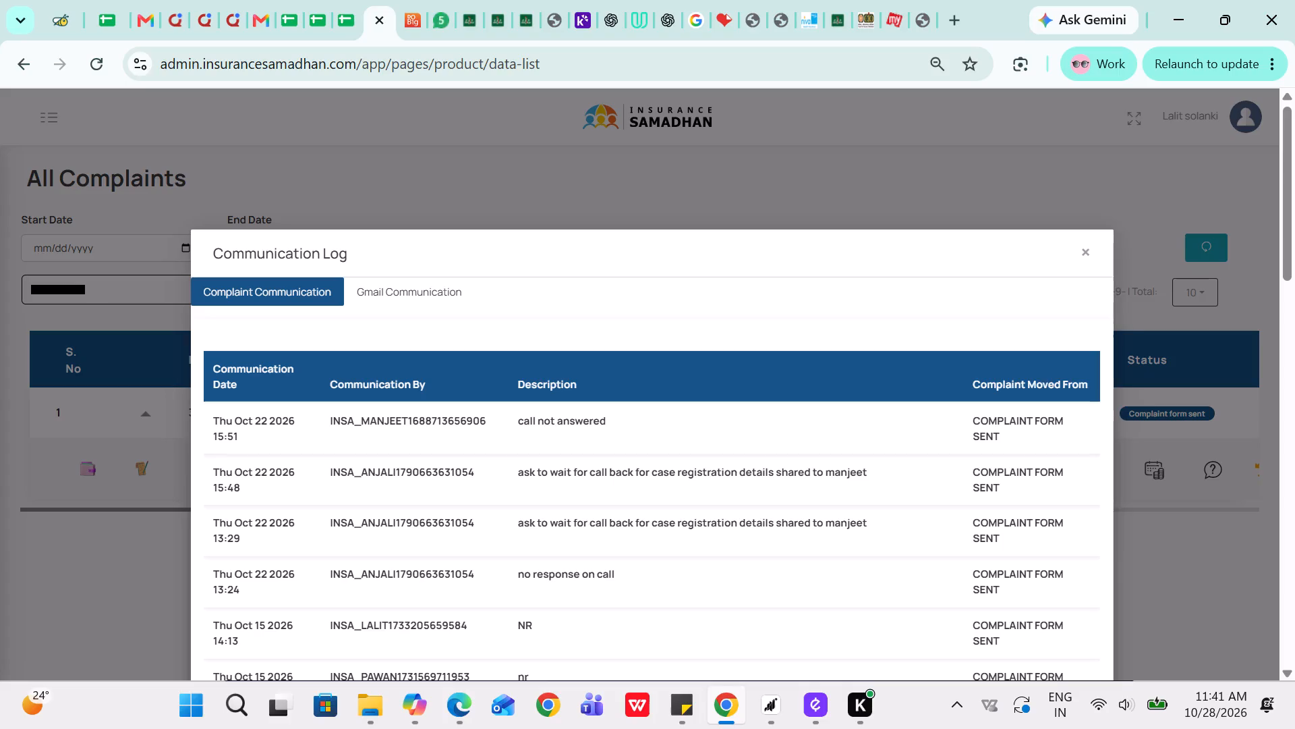
left_click(476, 178)
Search the complaints for the phone number copied from row 41 and check that complaint's communication log.
left_click(347, 0)
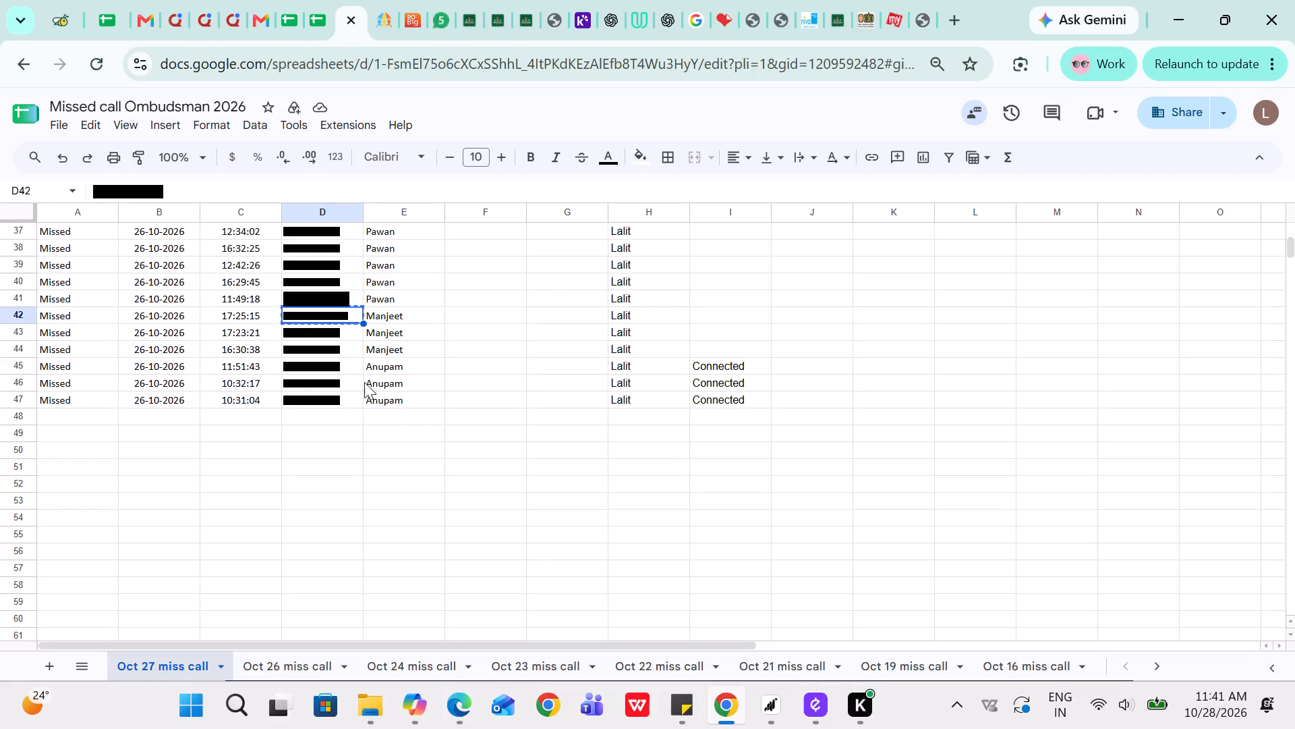
left_click(343, 294)
key("ctrl+c")
left_click(396, 0)
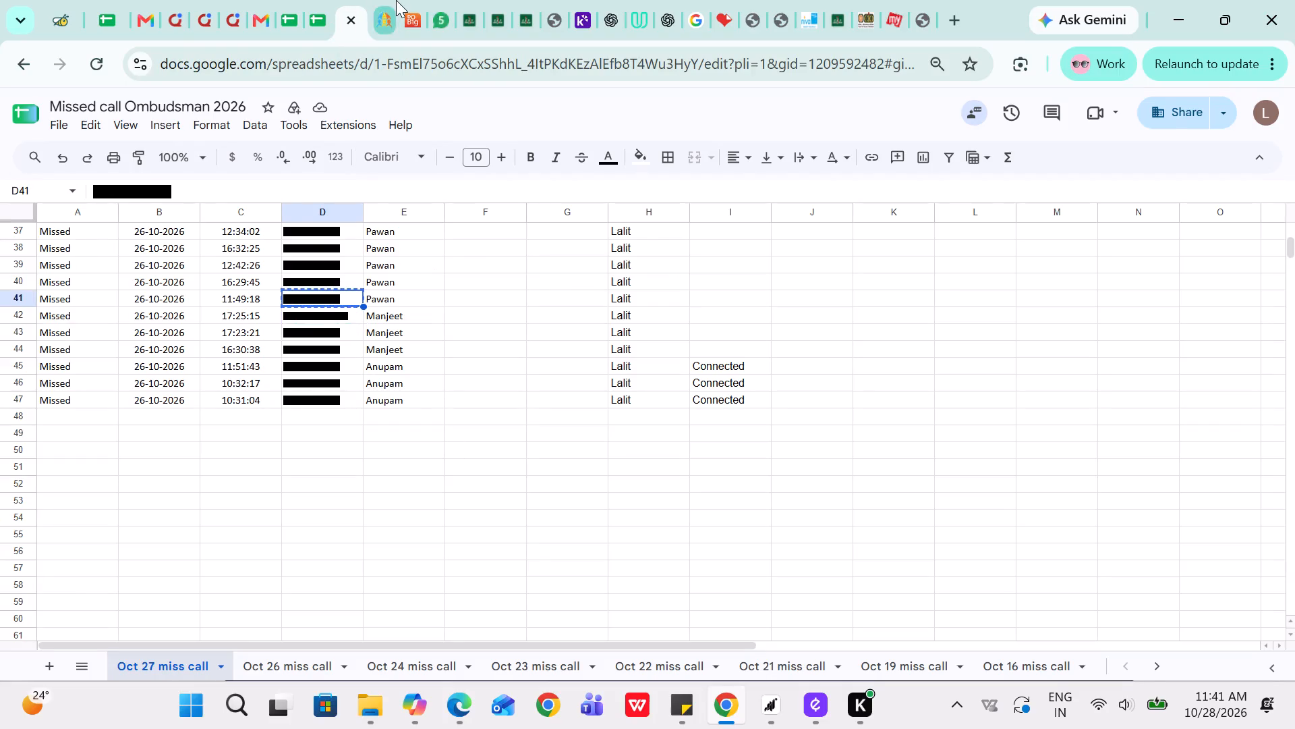
left_click_drag(114, 294, 0, 310)
key("ctrl+v")
left_click(283, 283)
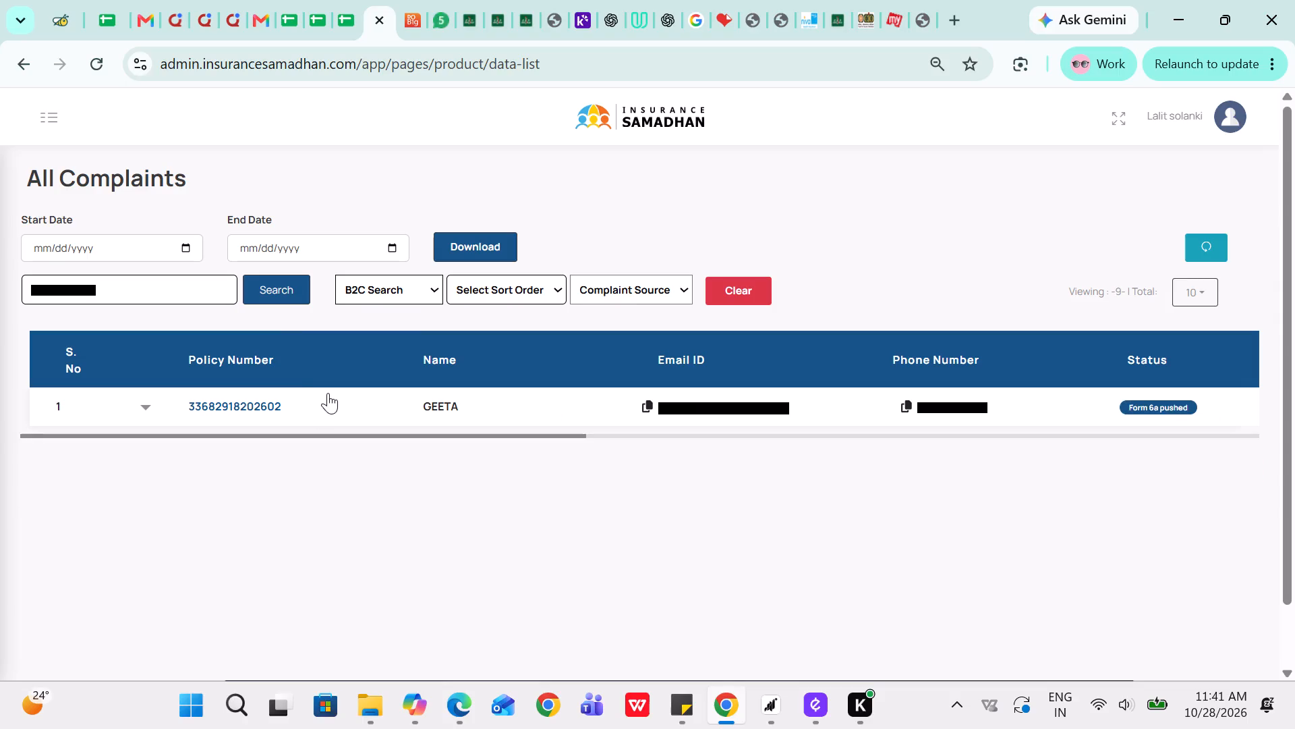
left_click(861, 404)
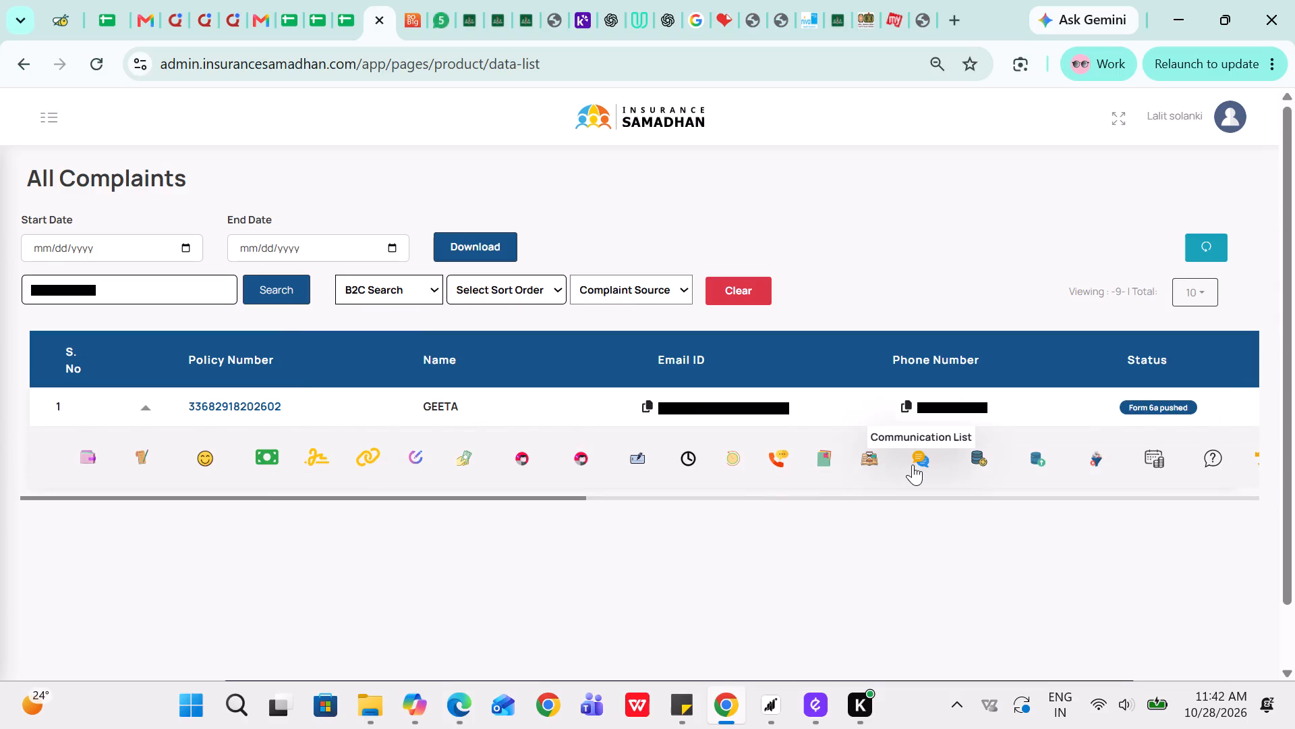
left_click(926, 459)
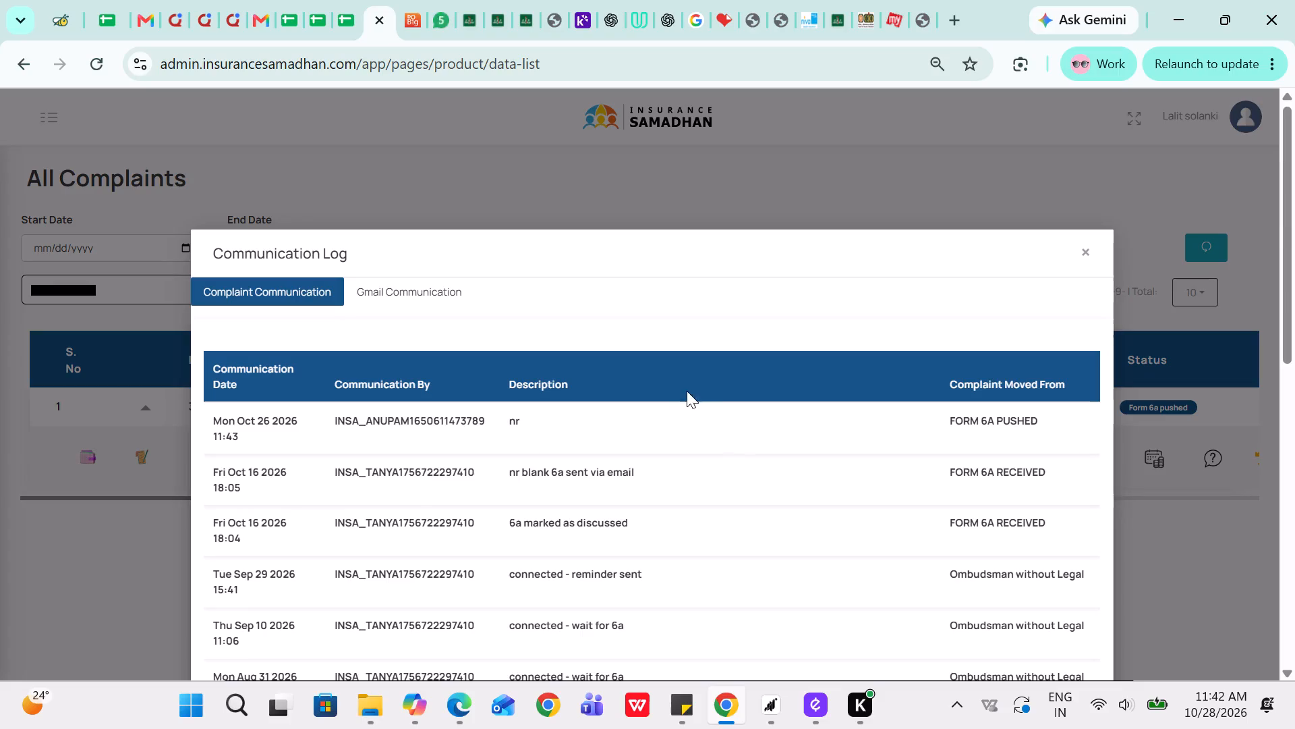
left_click(525, 197)
Search the complaints for the phone number copied from row 40 and check the first matching complaint's communication log.
left_click(353, 0)
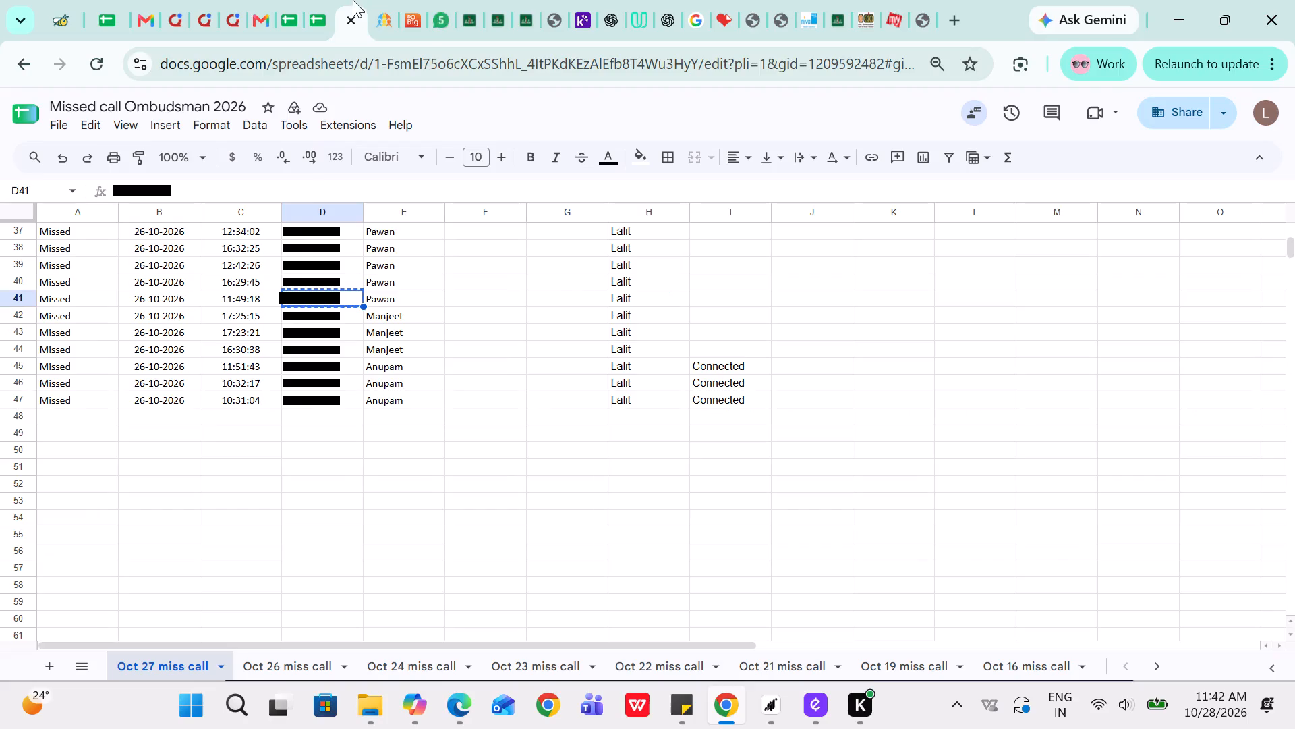
left_click(341, 275)
key("ctrl+c")
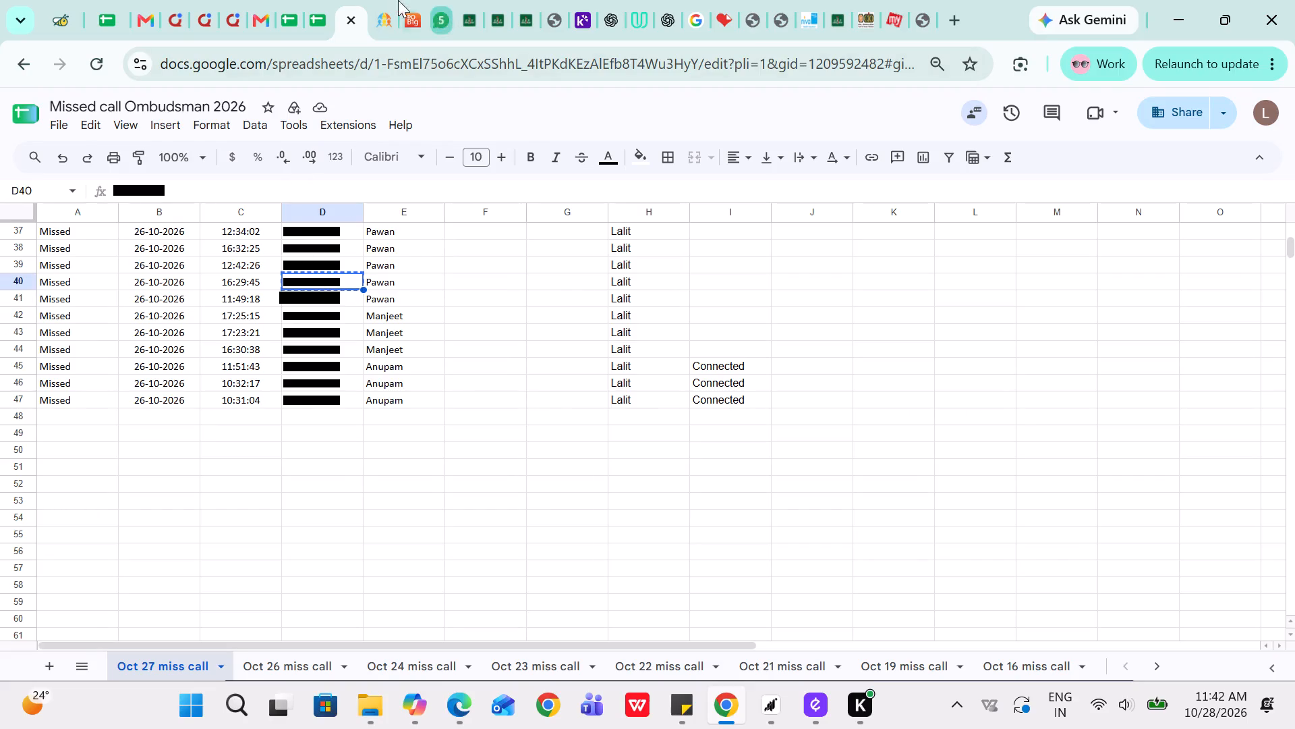
left_click(385, 0)
left_click_drag(124, 287, 0, 310)
key("ctrl+v")
left_click(265, 292)
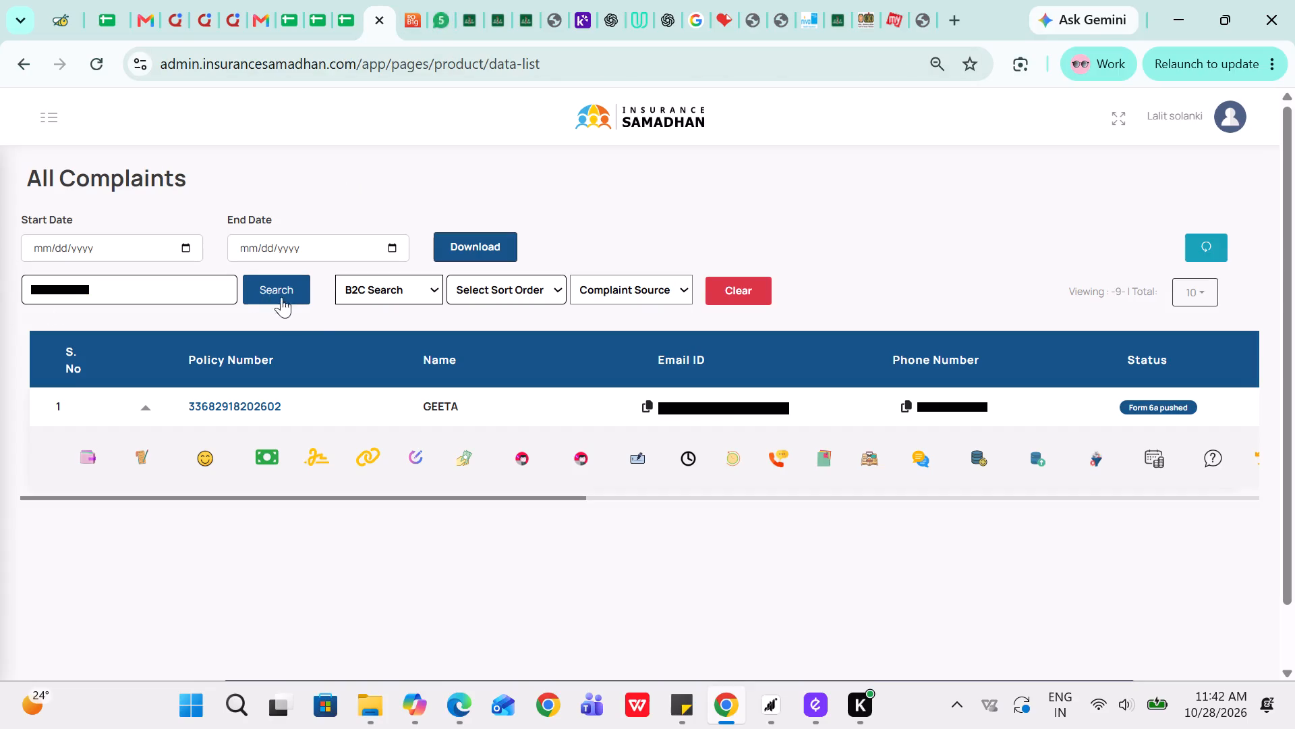
left_click(767, 551)
left_click(879, 400)
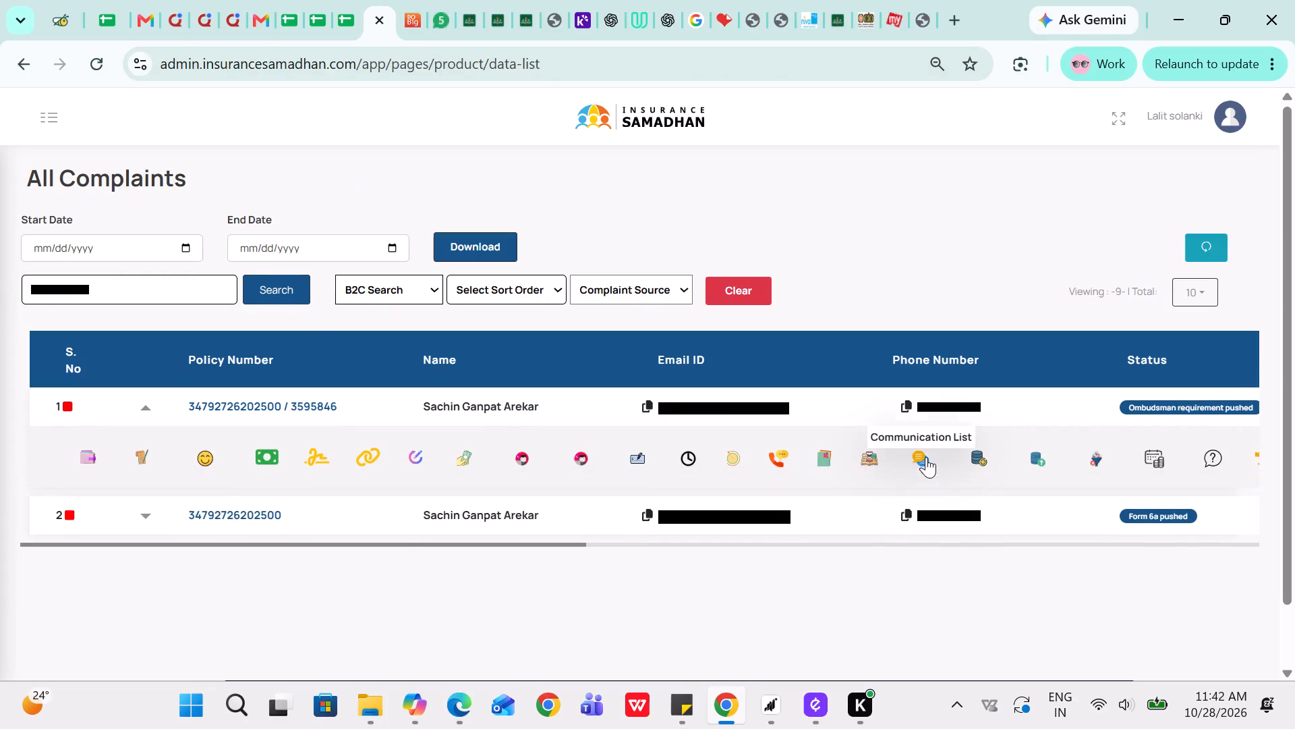
left_click(926, 456)
left_click(442, 190)
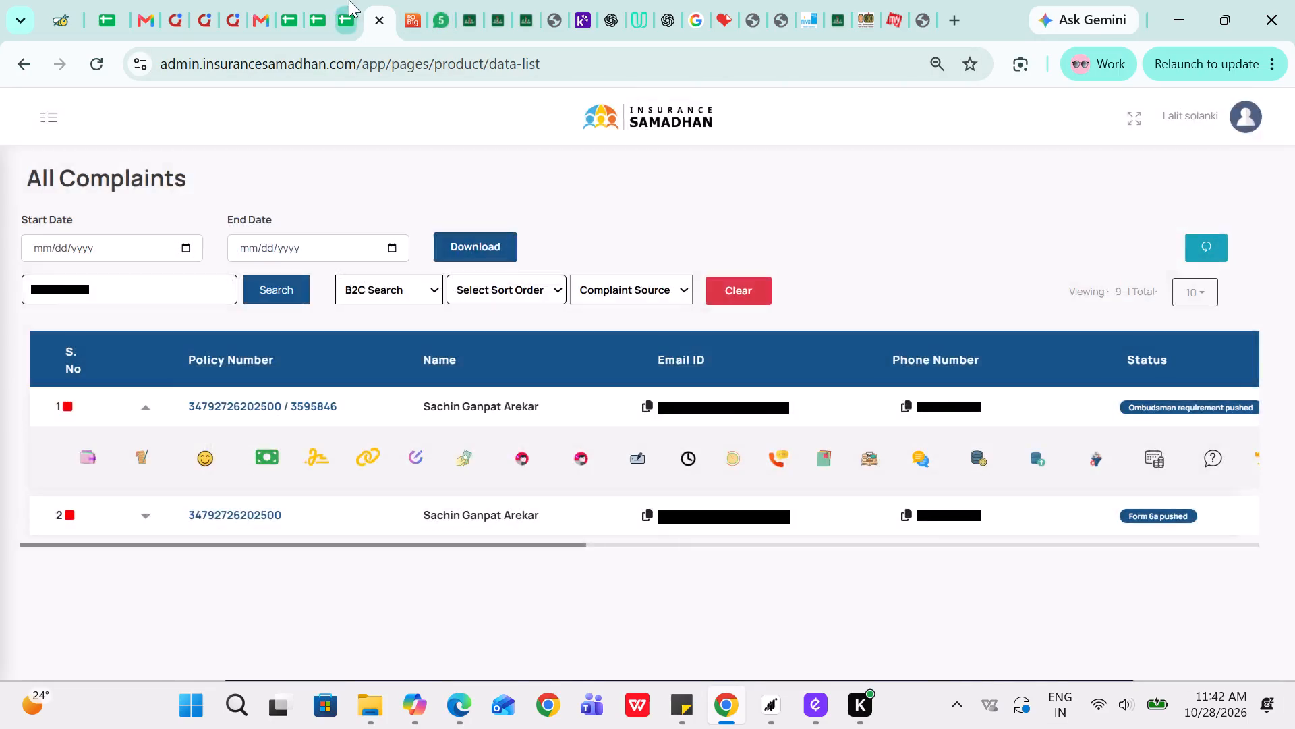
Search the complaints for the phone number copied from row 39 and review the latest entry in its communication log.
left_click(349, 0)
left_click(334, 271)
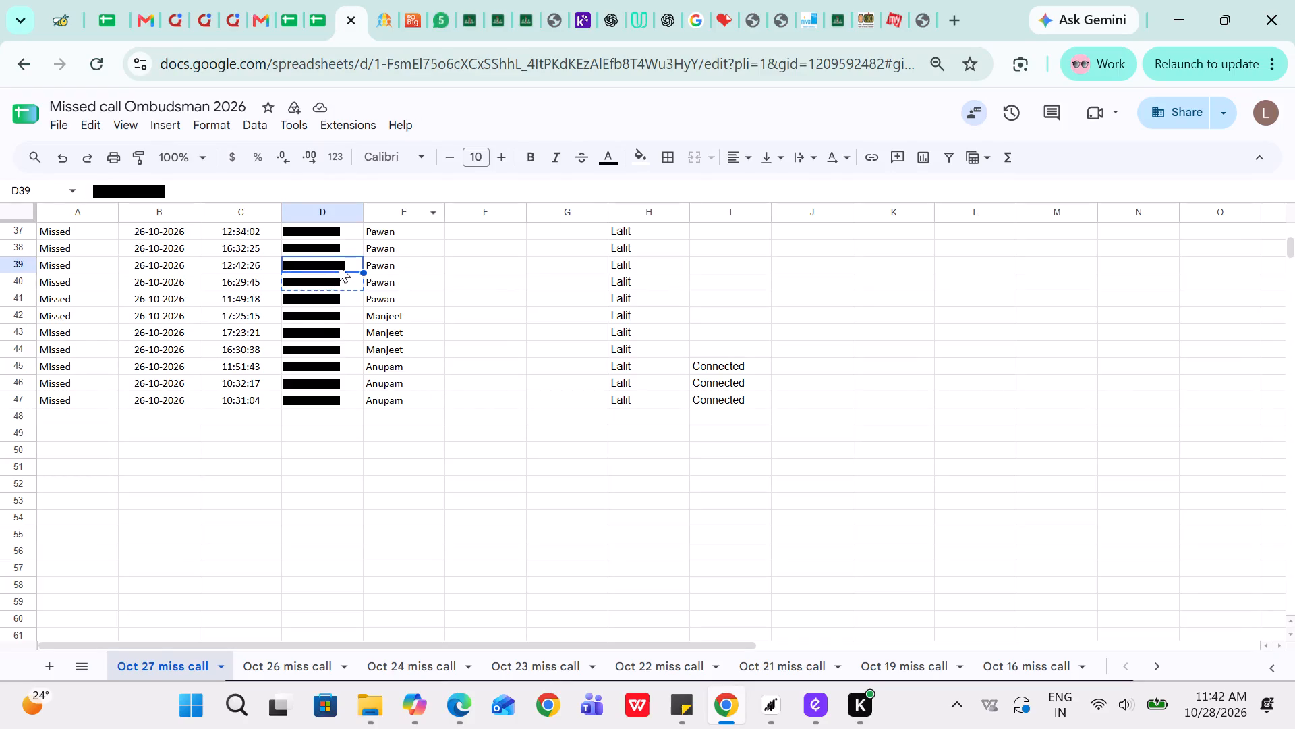
key("ctrl+c")
left_click(389, 4)
left_click_drag(146, 303, 0, 315)
key("ctrl+v")
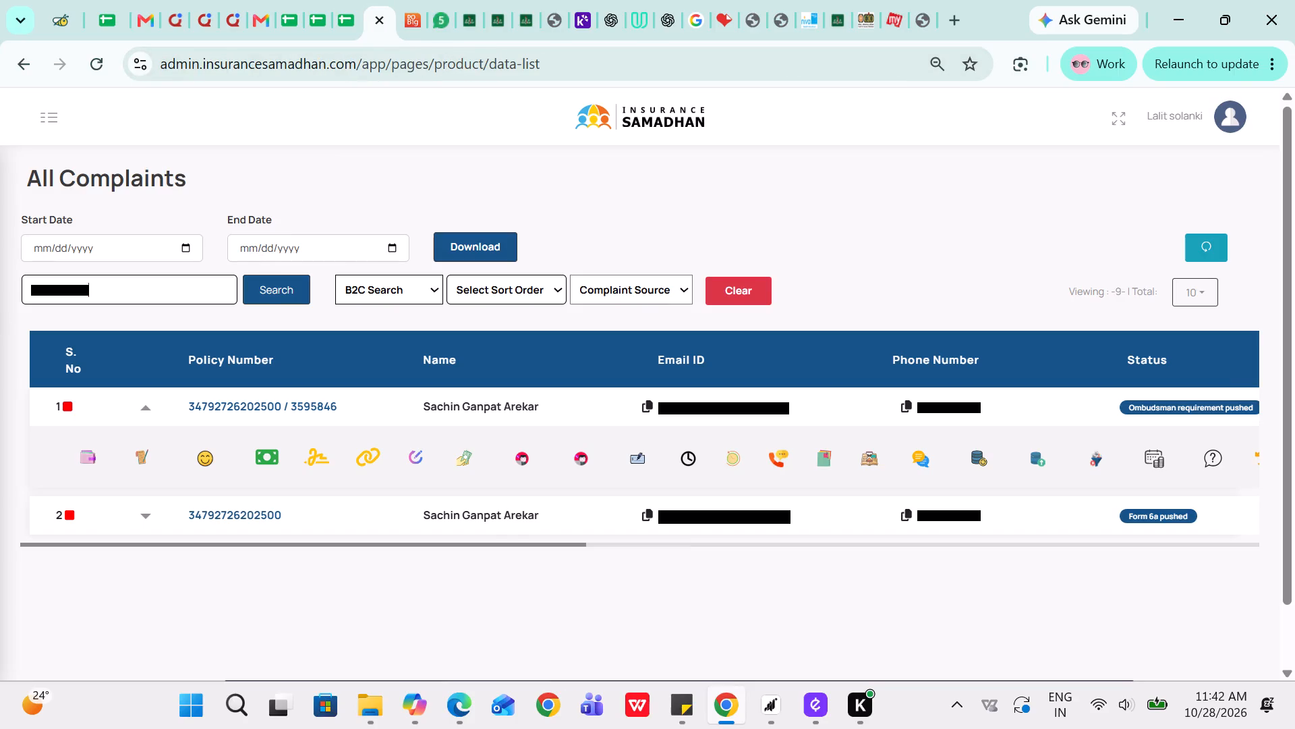
left_click(264, 290)
left_click(873, 417)
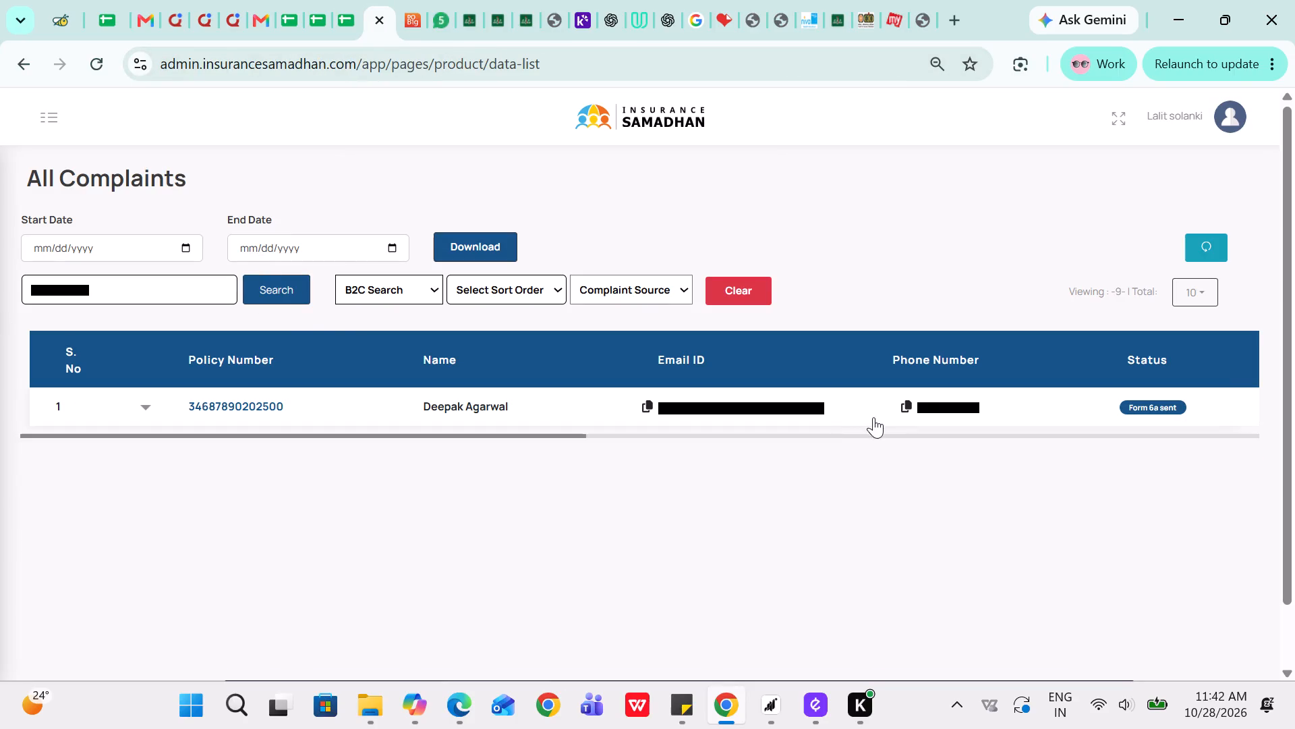
left_click(923, 460)
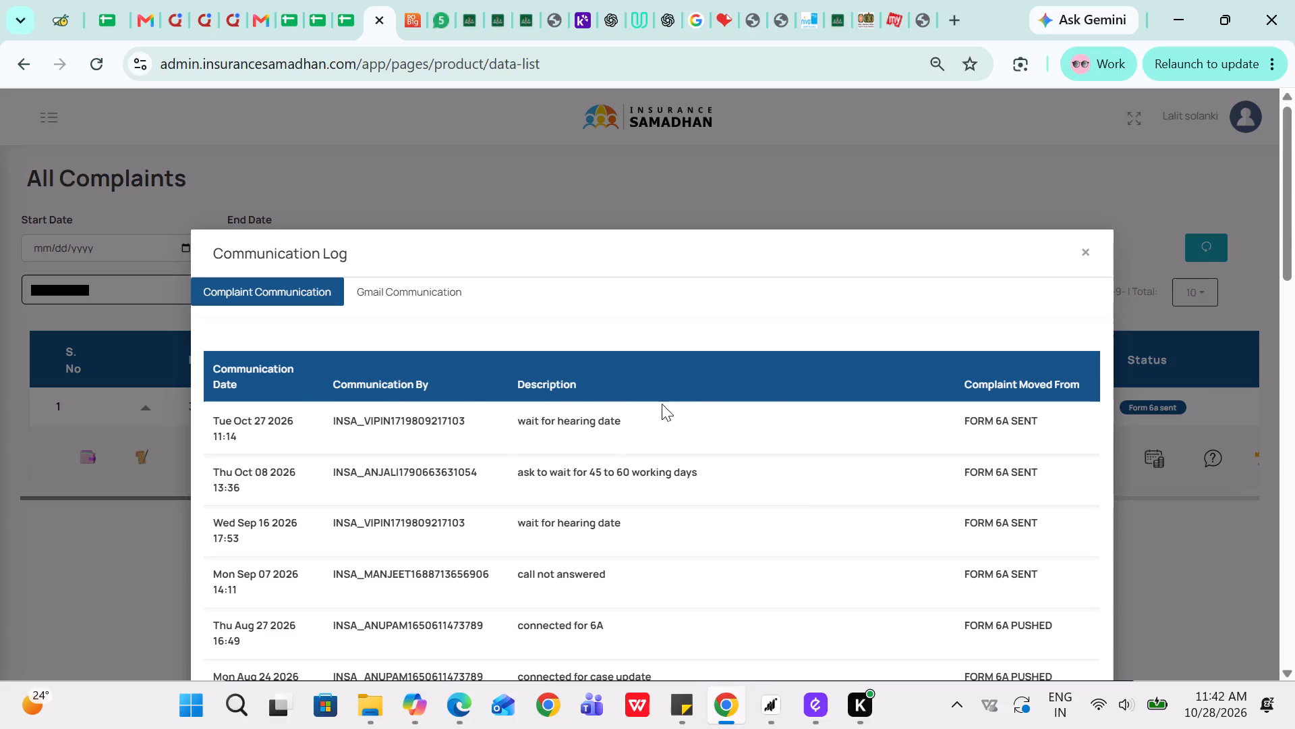
left_click_drag(672, 422, 474, 425)
left_click(553, 162)
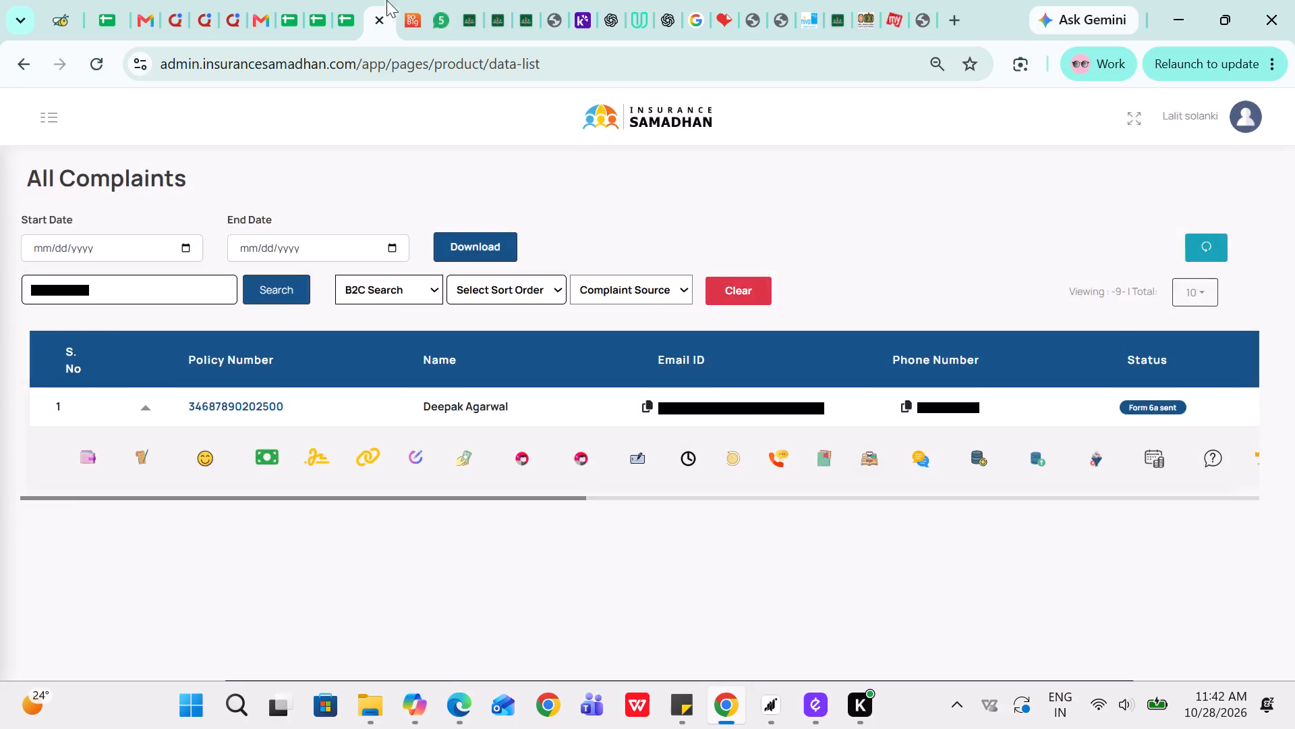
Record "Connected" in column I of row 39 on the Oct 27 miss call sheet.
left_click(343, 0)
key("Right")
key("Right")
key("Right")
key("Right")
key("Right")
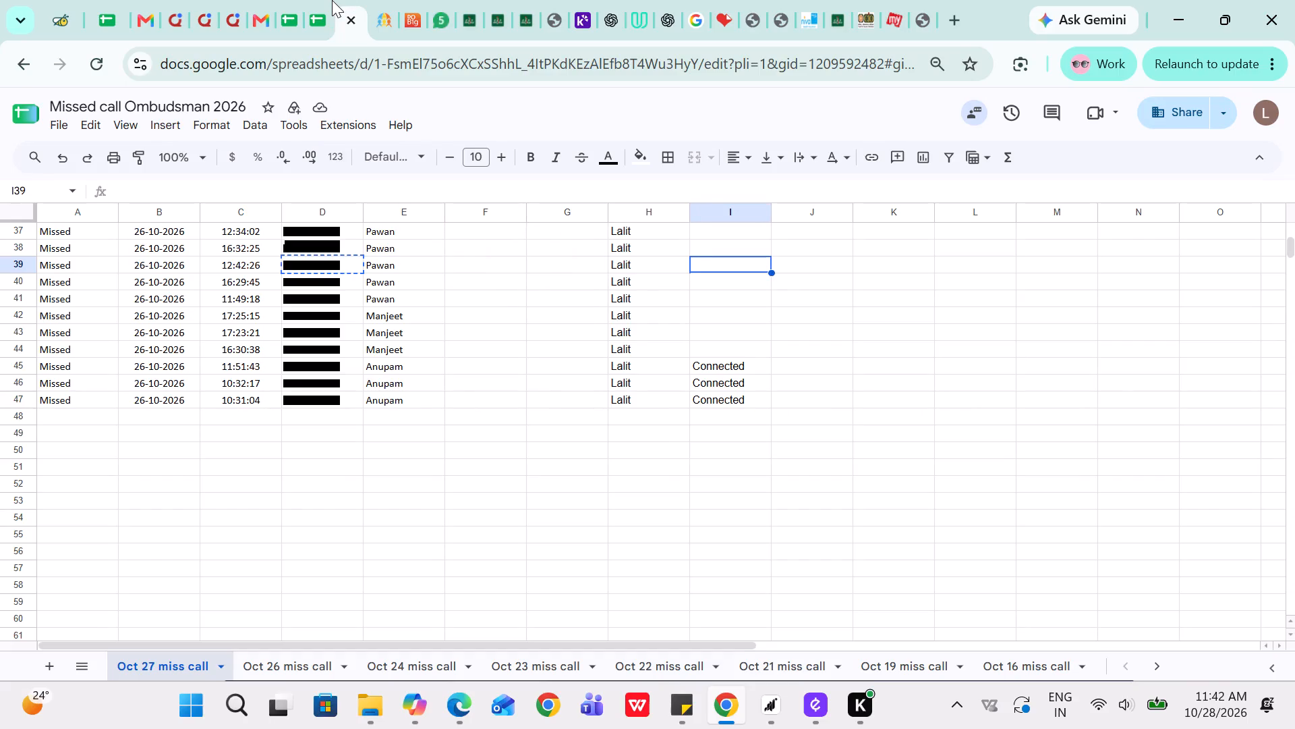
type("Connected")
key("Up")
Search the complaints for the phone number copied from row 38 and open that complaint's communication log.
key("Left")
key("Left")
key("Left")
key("Left")
key("Left")
key("ctrl+c")
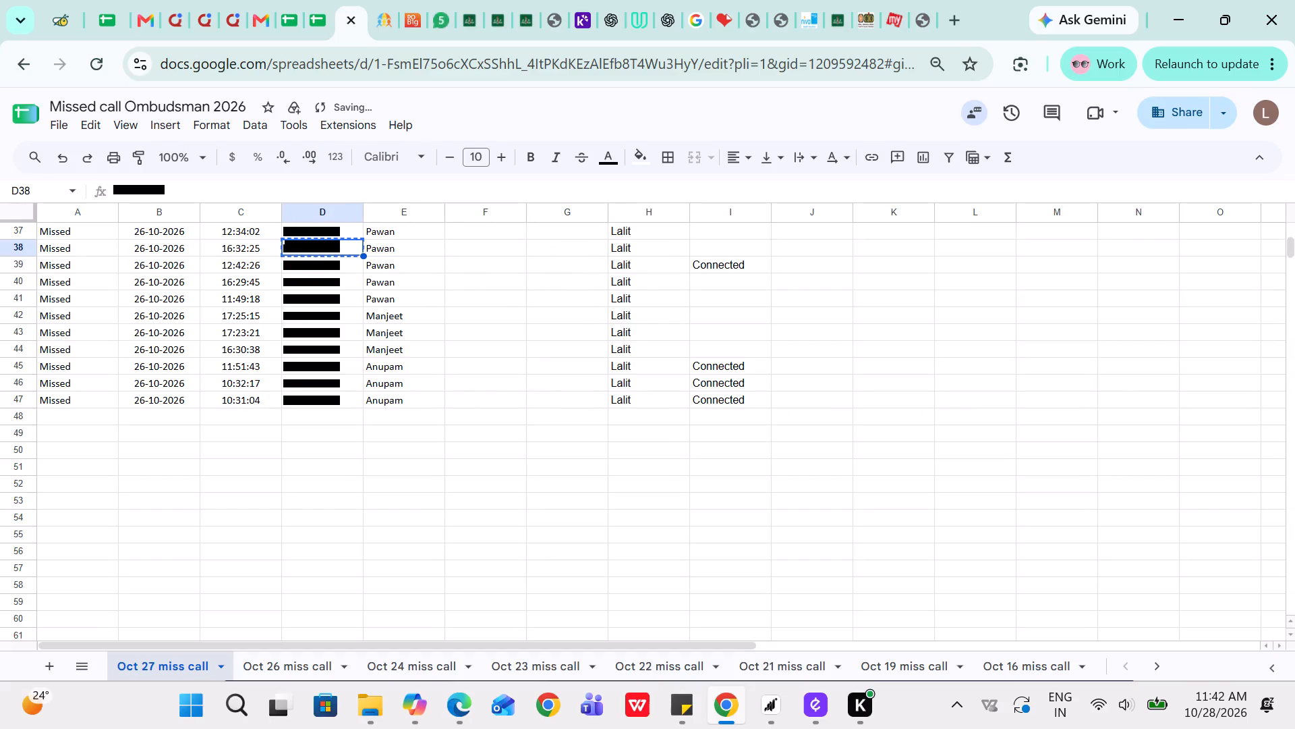
scroll(969, 593, "up", 2)
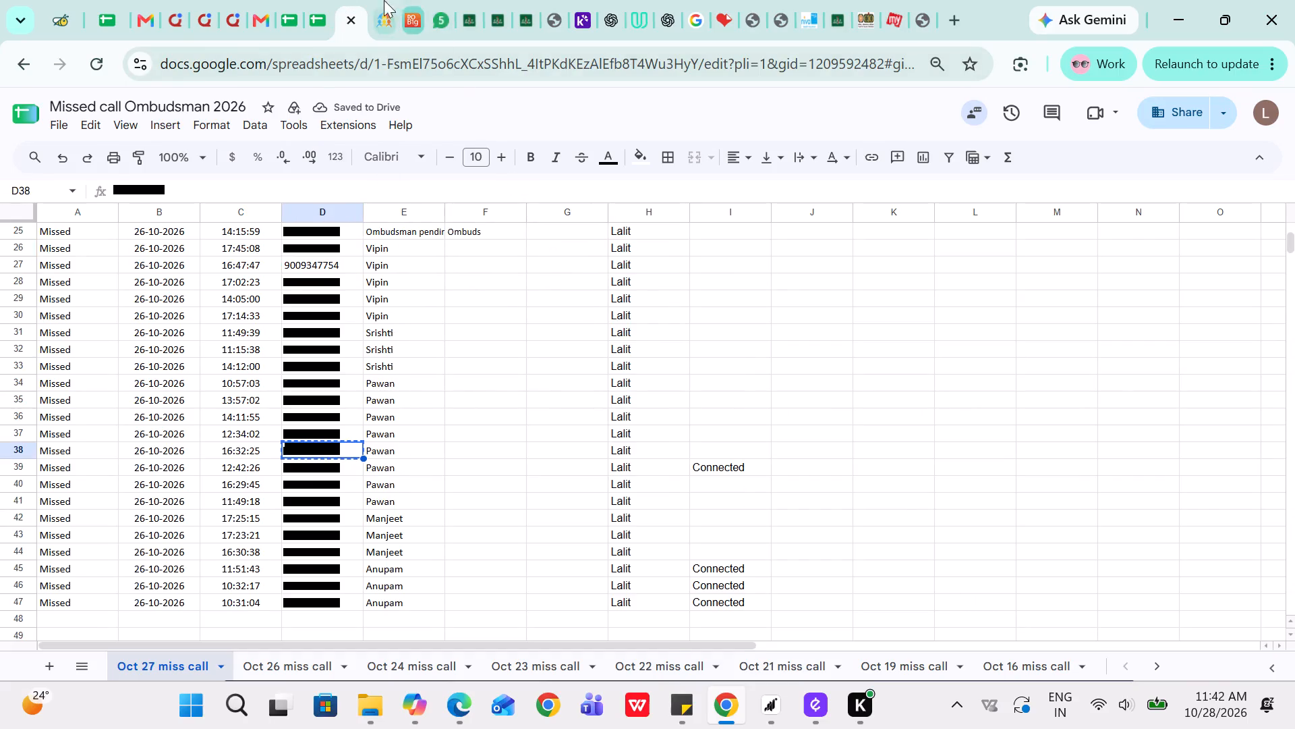
left_click(374, 0)
left_click_drag(119, 294, 0, 331)
key("ctrl+v")
left_click(319, 288)
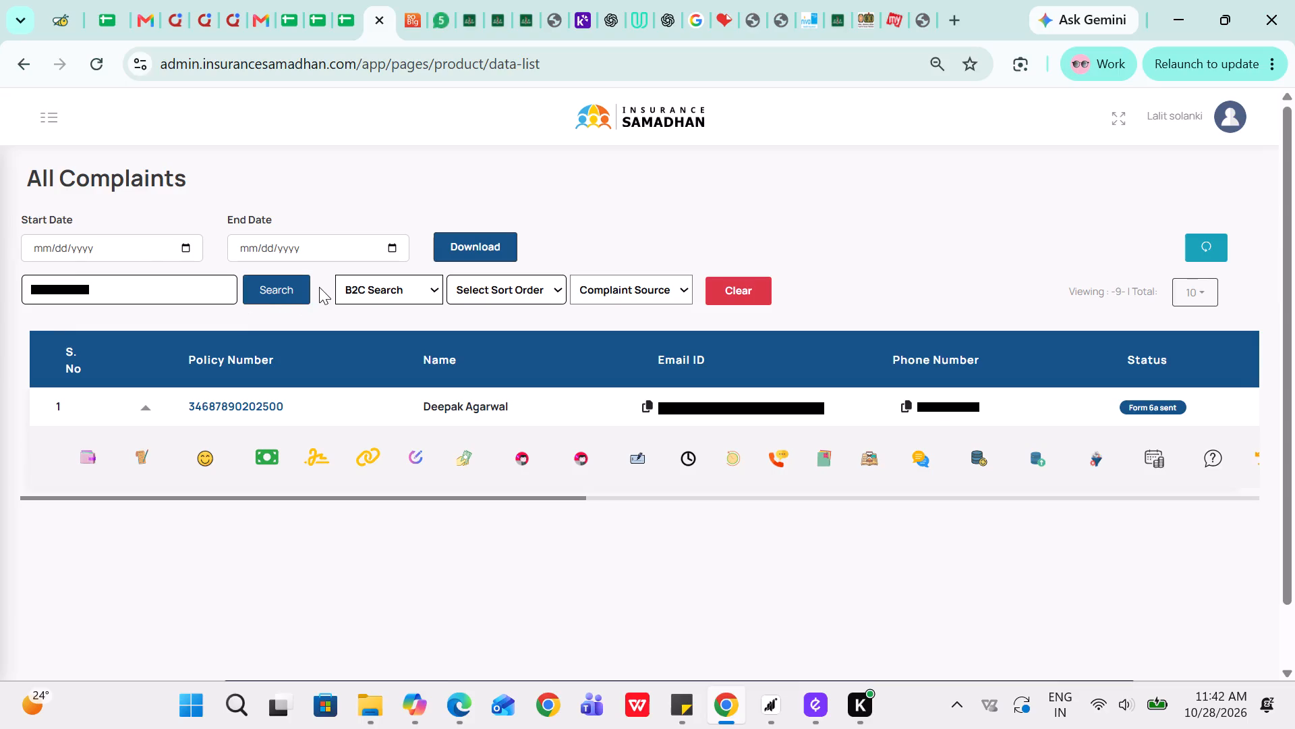
left_click(289, 287)
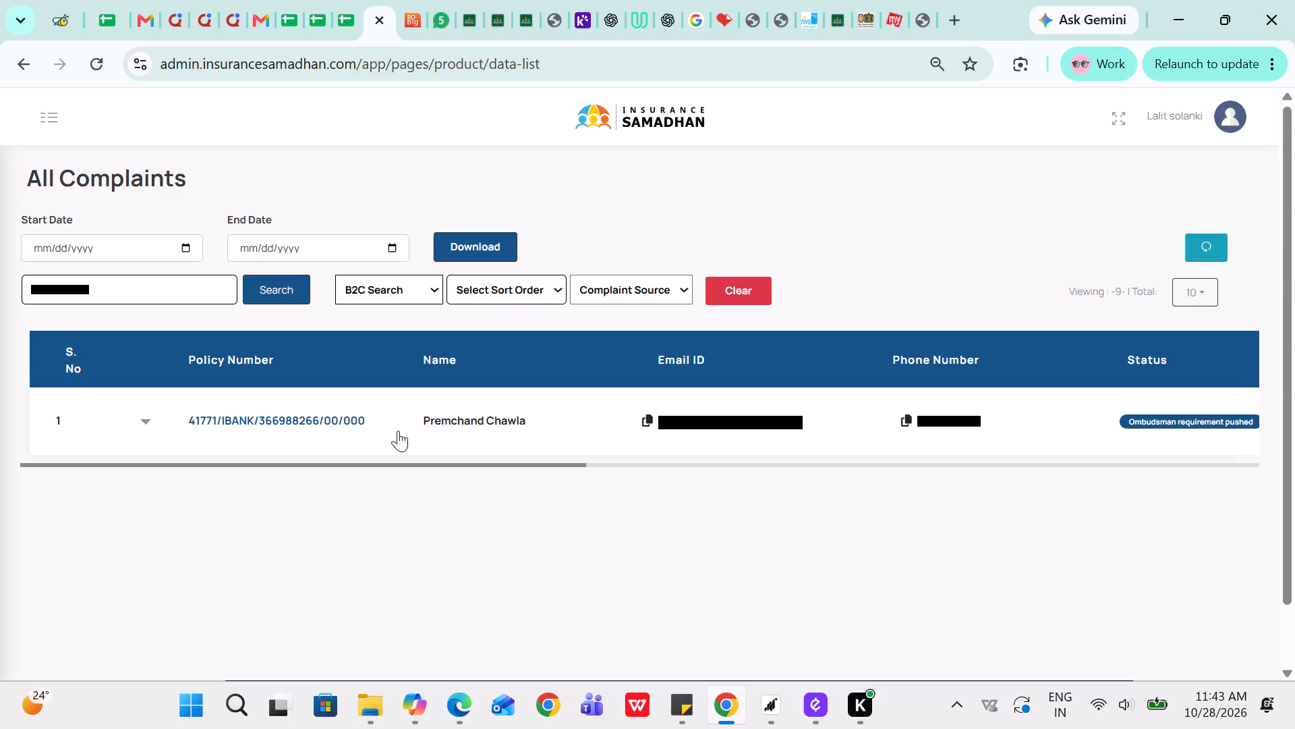
left_click(605, 606)
left_click(857, 410)
left_click(924, 493)
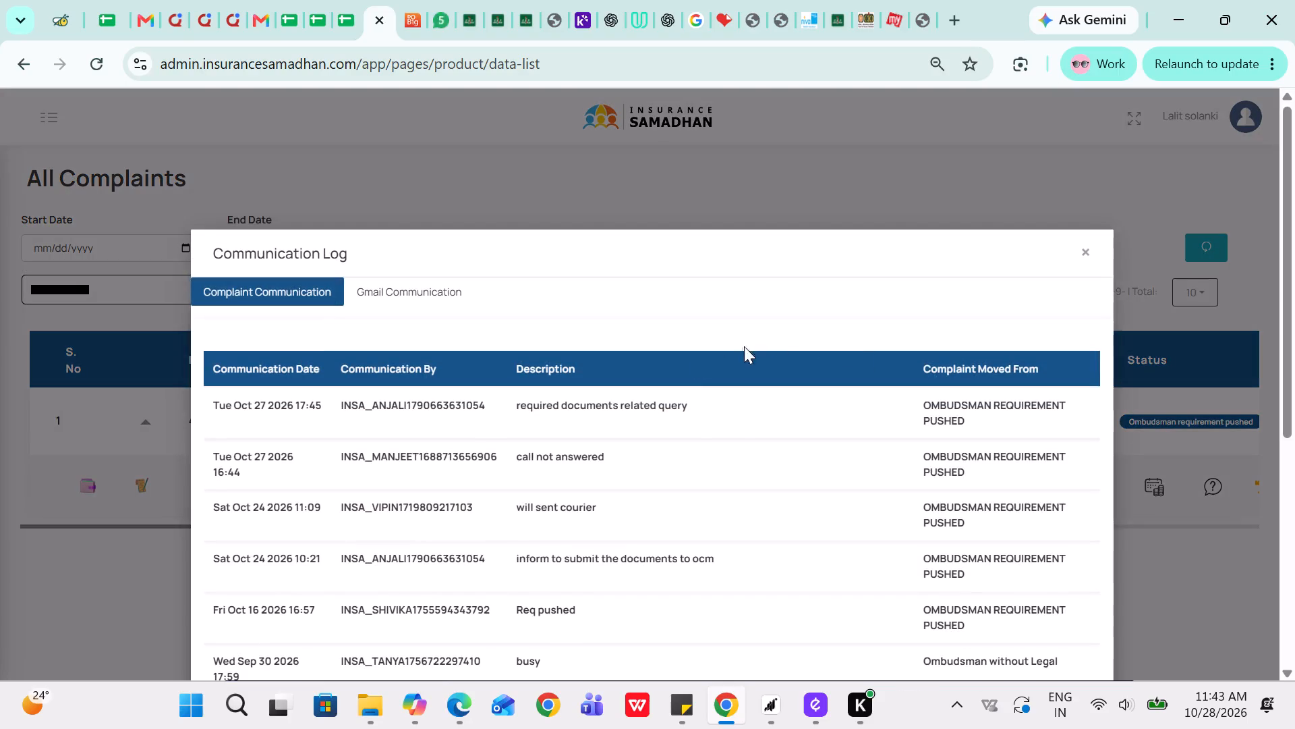
Examine the description of the most recent entry in the communication log for row 38's complaint, and close the log.
left_click_drag(747, 406, 473, 420)
left_click(724, 420)
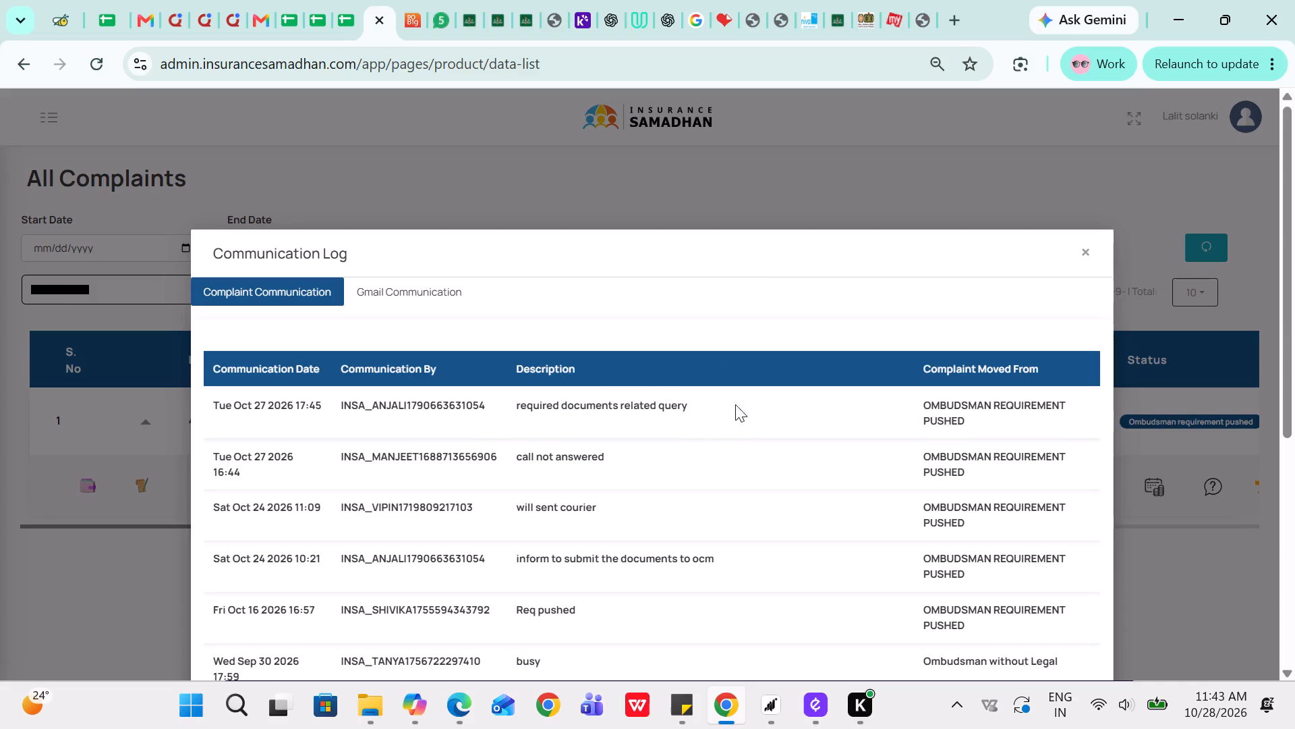
left_click_drag(740, 403, 516, 414)
left_click(663, 418)
left_click_drag(735, 418, 519, 419)
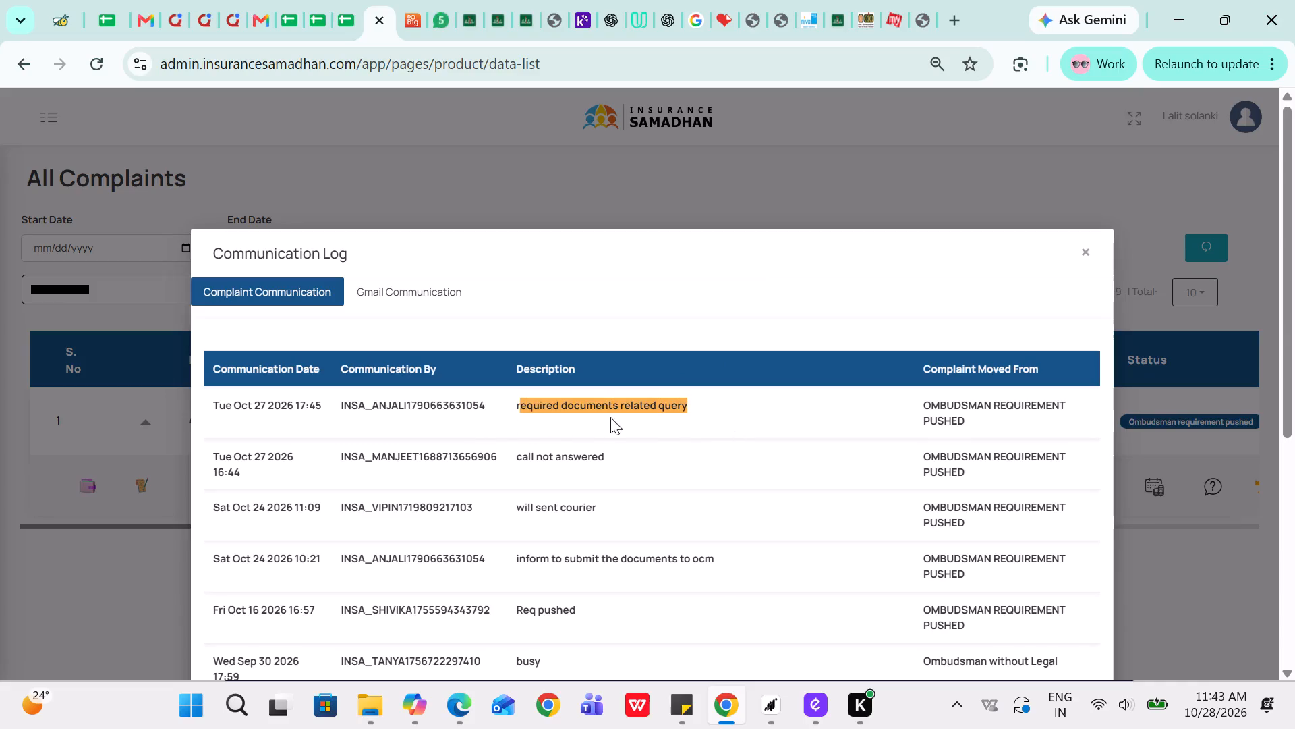
left_click(610, 417)
left_click_drag(507, 405, 742, 391)
left_click(768, 392)
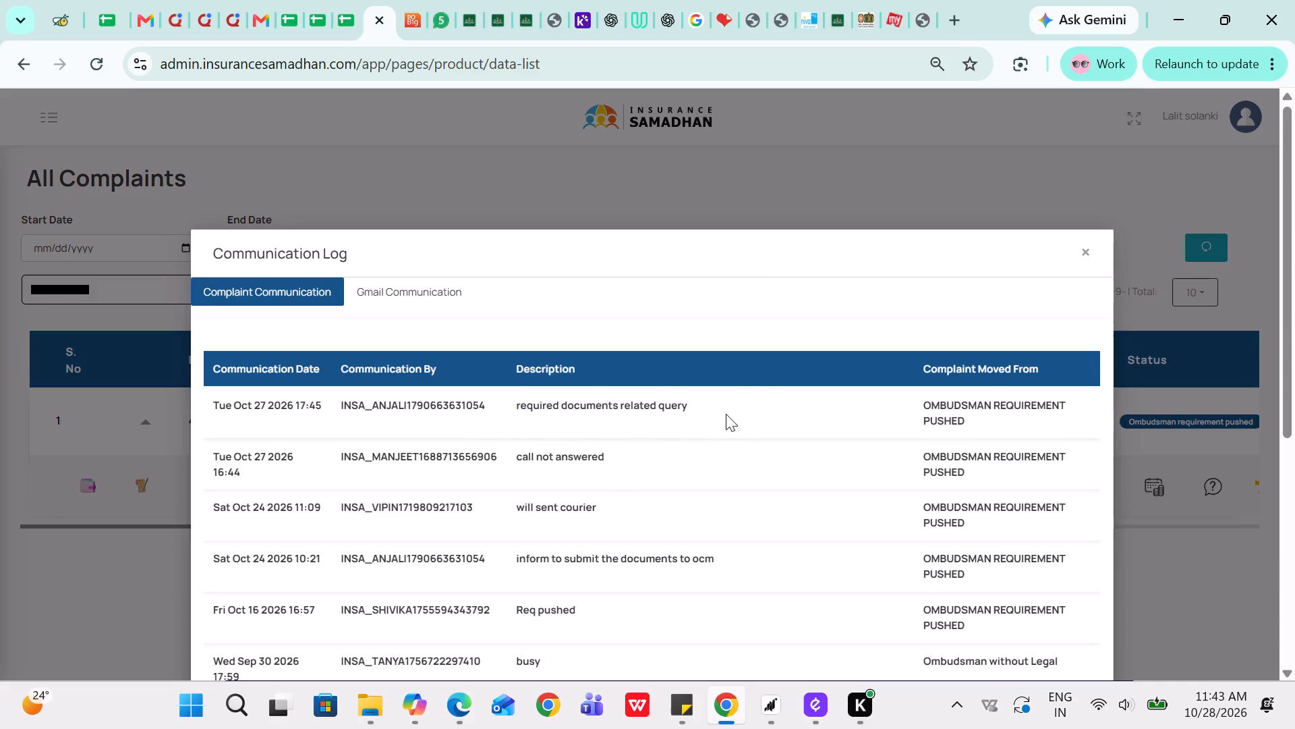
left_click_drag(757, 406, 482, 425)
left_click(629, 412)
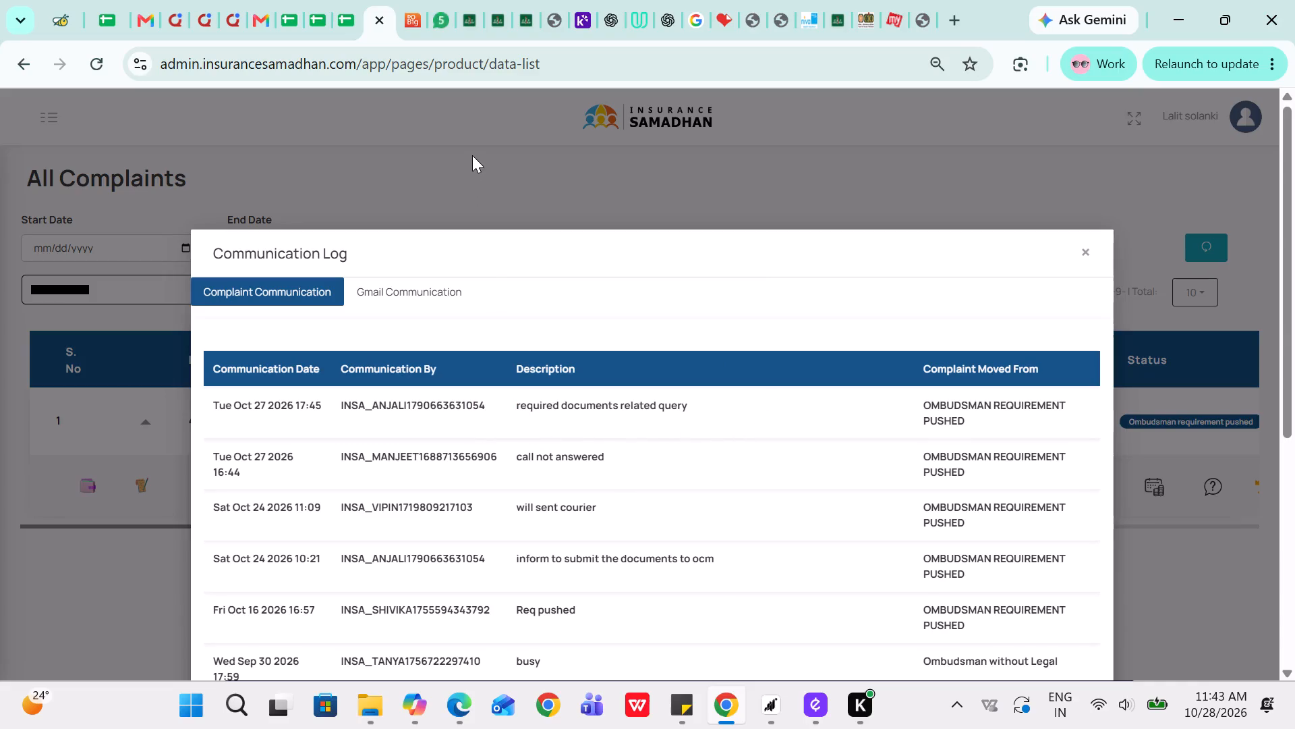
left_click(481, 160)
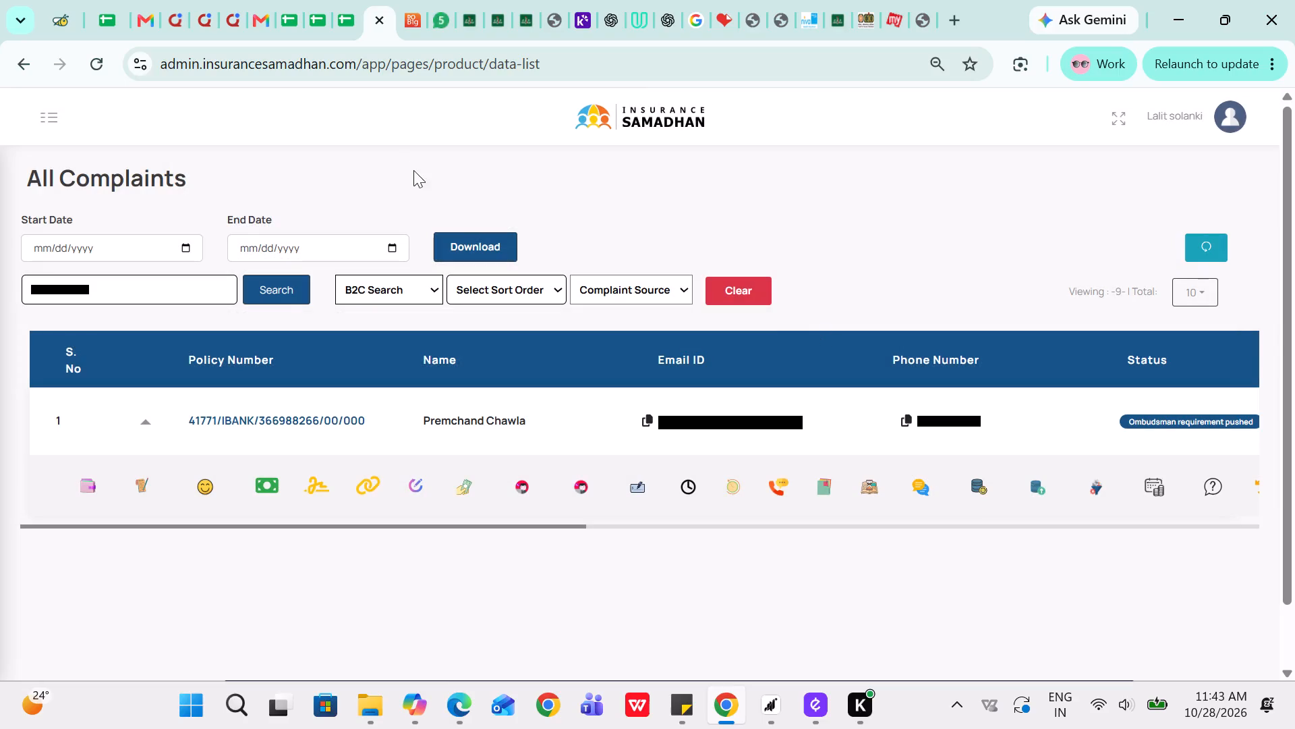
Record "Connected" in column I of row 38 on the Oct 27 miss call sheet.
left_click(338, 0)
key("Right")
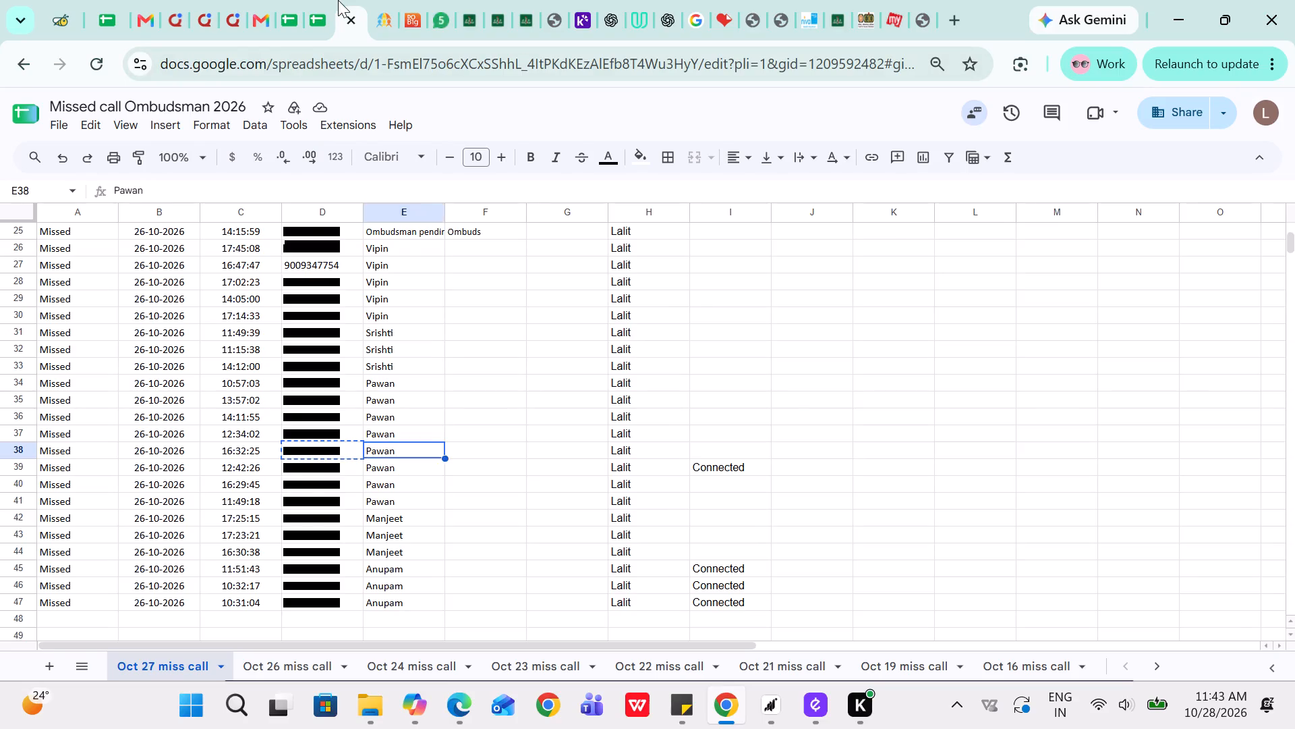
key("Right")
key("Right")
key("Right")
key("Right")
type("Connected")
key("Up")
Copy the phone number from row 37 of the Oct 27 miss call sheet and search the complaints for it.
key("Left")
key("Left")
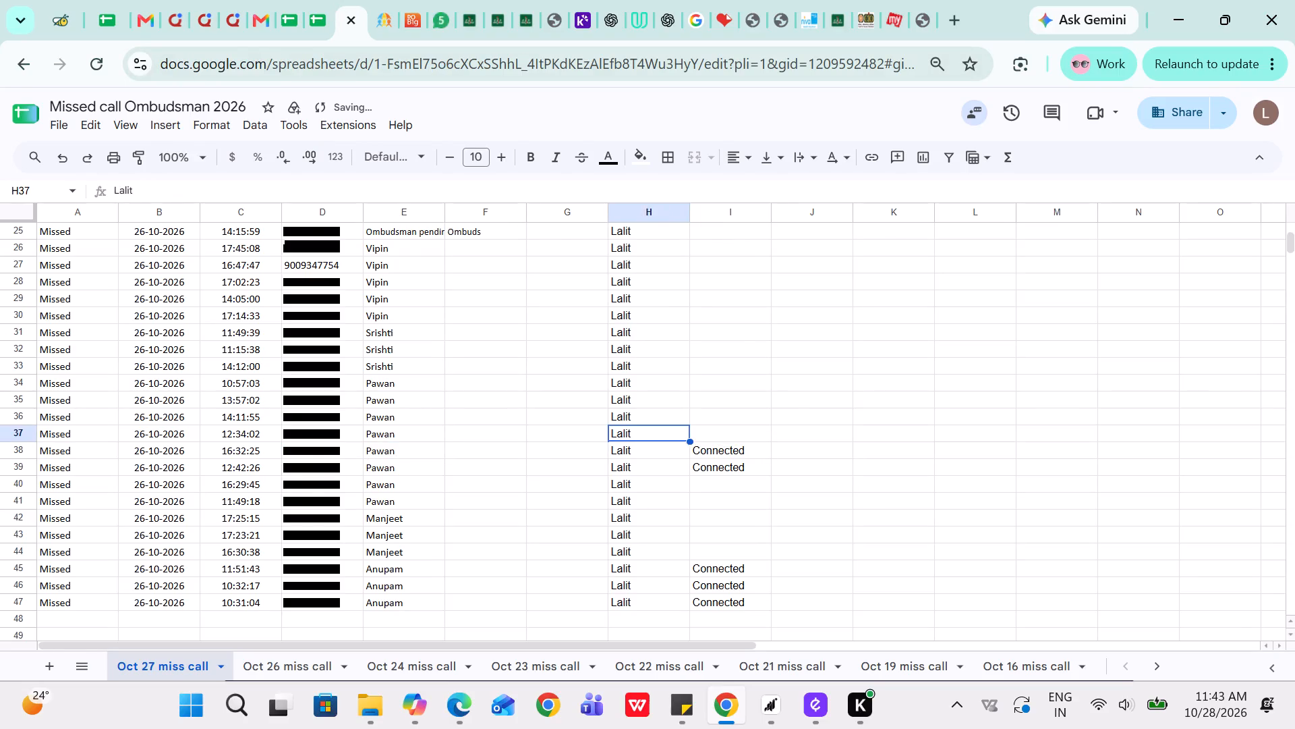
key("Left")
key("Left")
key("Left")
key("ctrl+c")
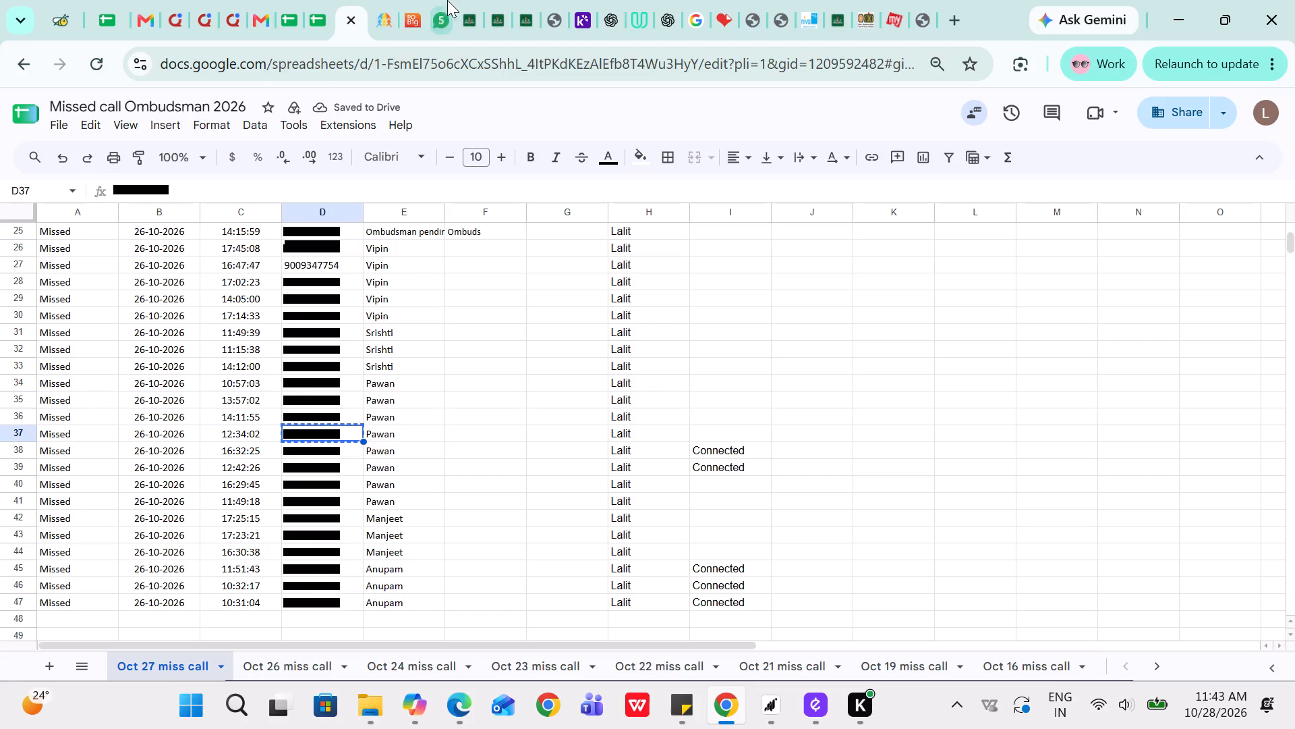
left_click(386, 0)
scroll(240, 223, "up", 4)
left_click_drag(126, 292, 0, 331)
key("ctrl+v")
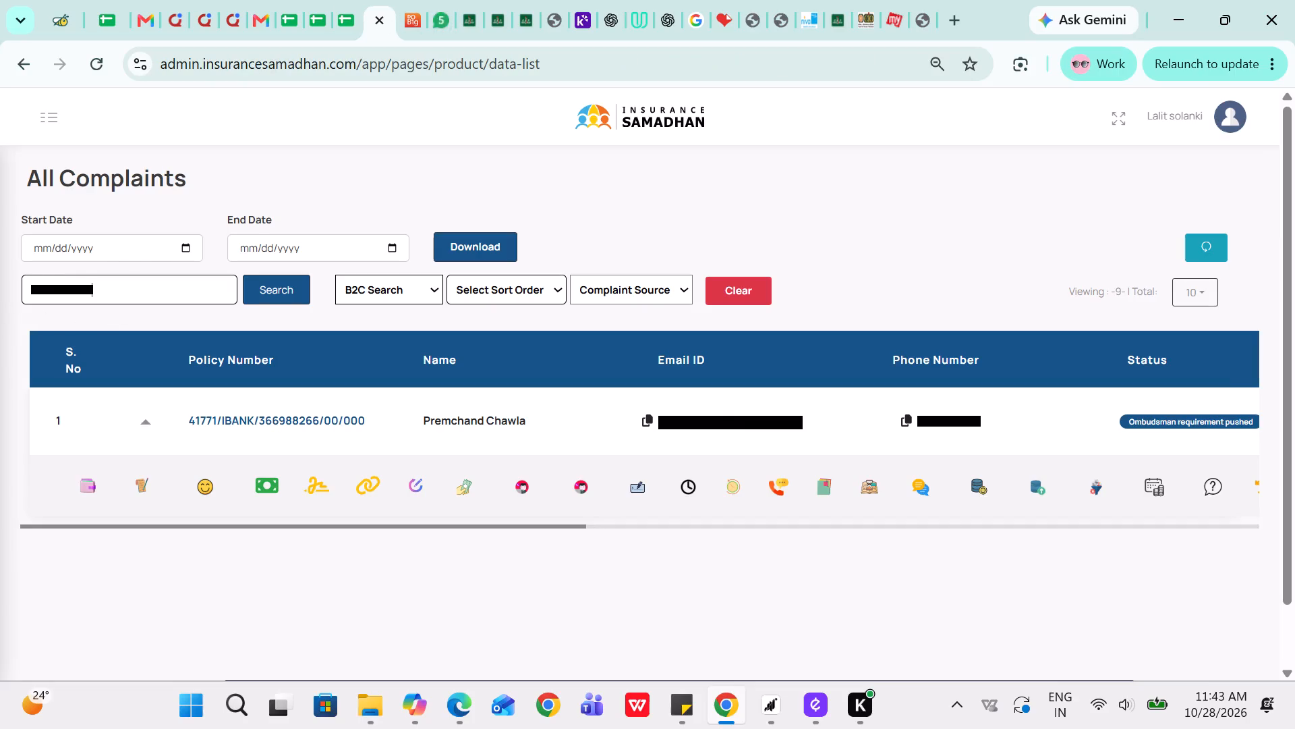
left_click(227, 290)
left_click(260, 290)
Open the communication log of row 37's complaint, examine the most recent entry's description, and close the log.
left_click(695, 537)
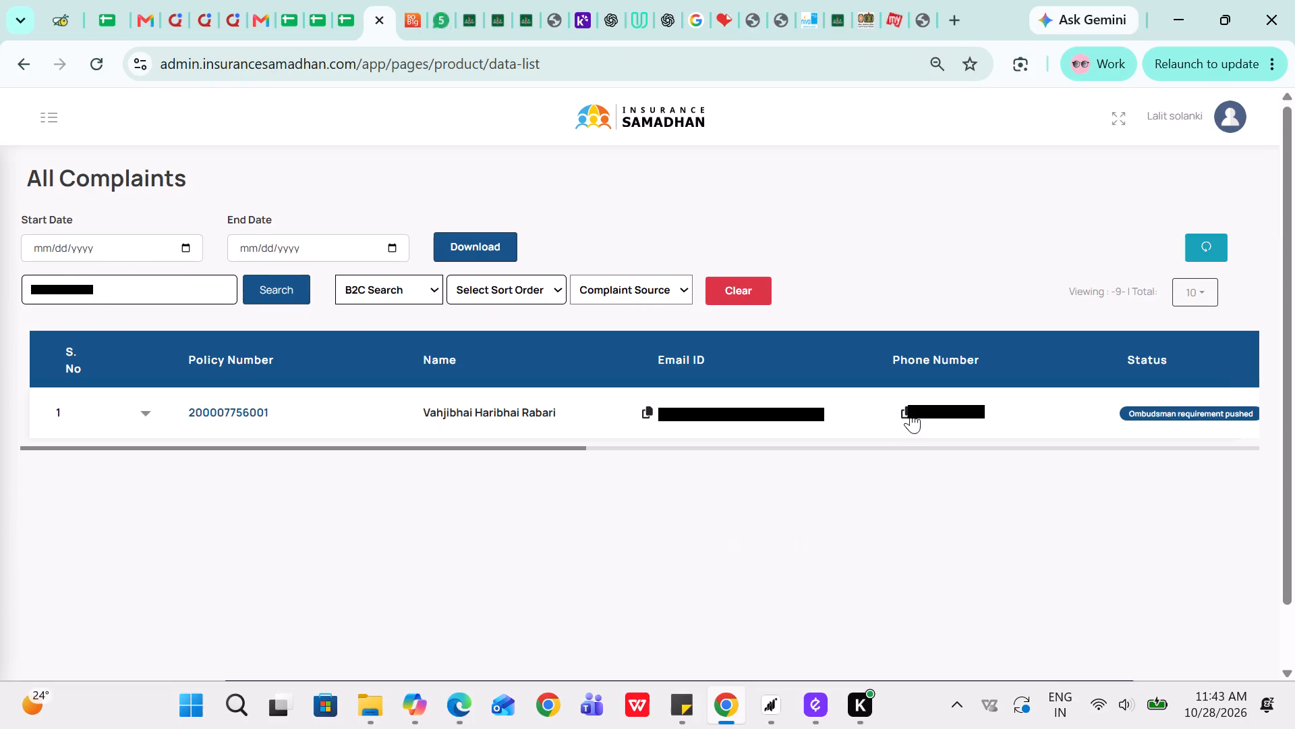
left_click(857, 413)
left_click(923, 477)
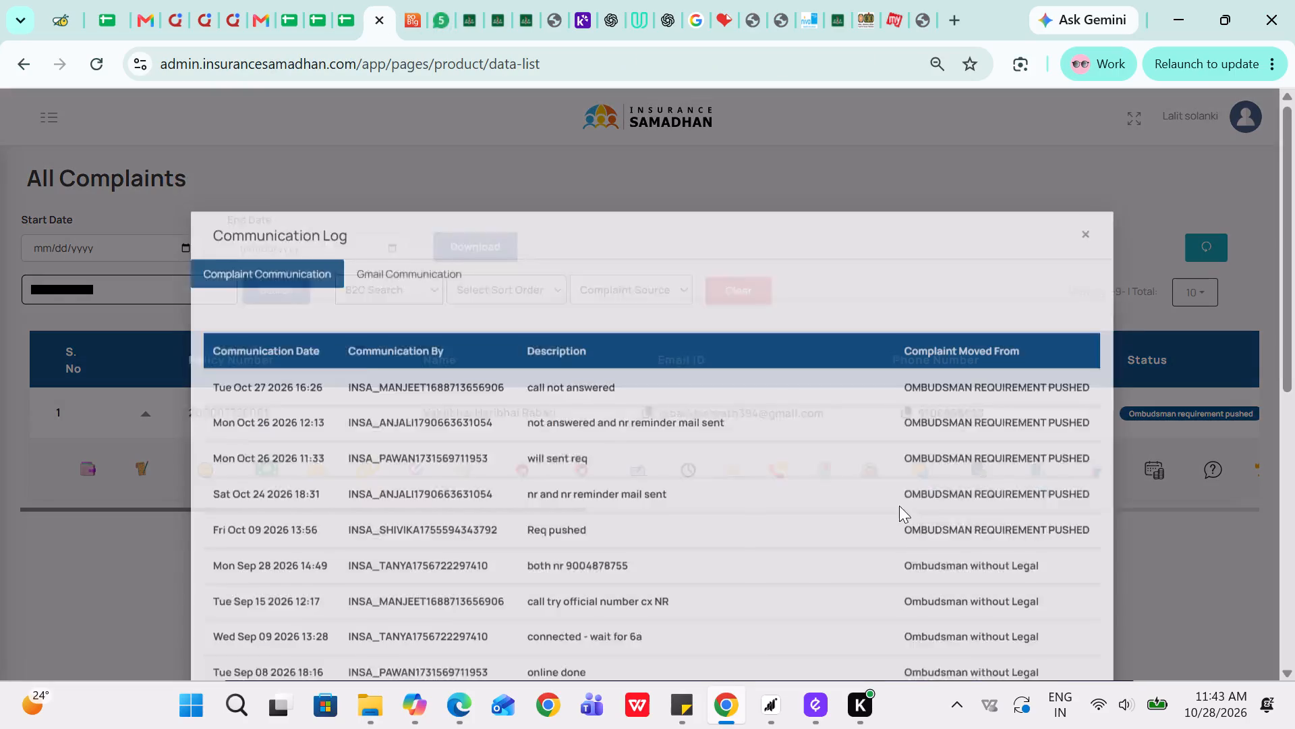
left_click_drag(675, 403, 553, 407)
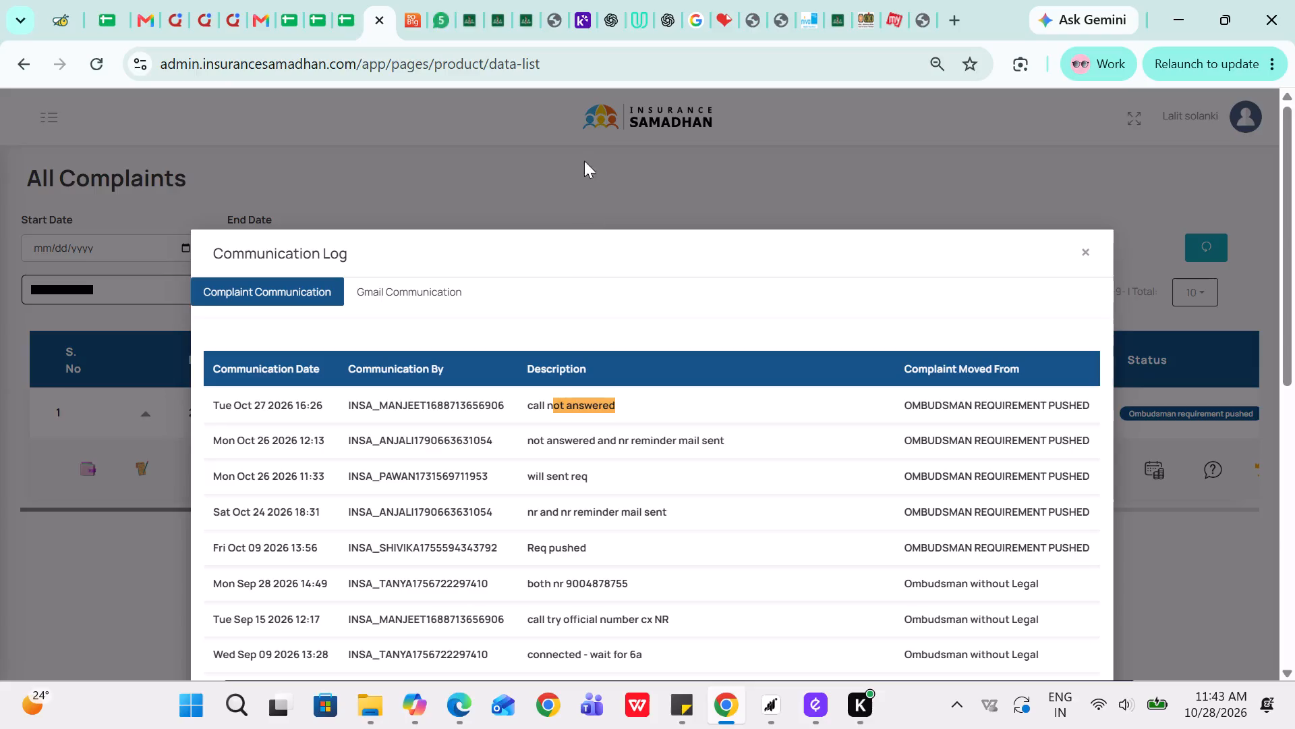
left_click(568, 124)
Search the complaints for the phone number copied from row 36 and check the latest entries in that complaint's communication log.
left_click(349, 0)
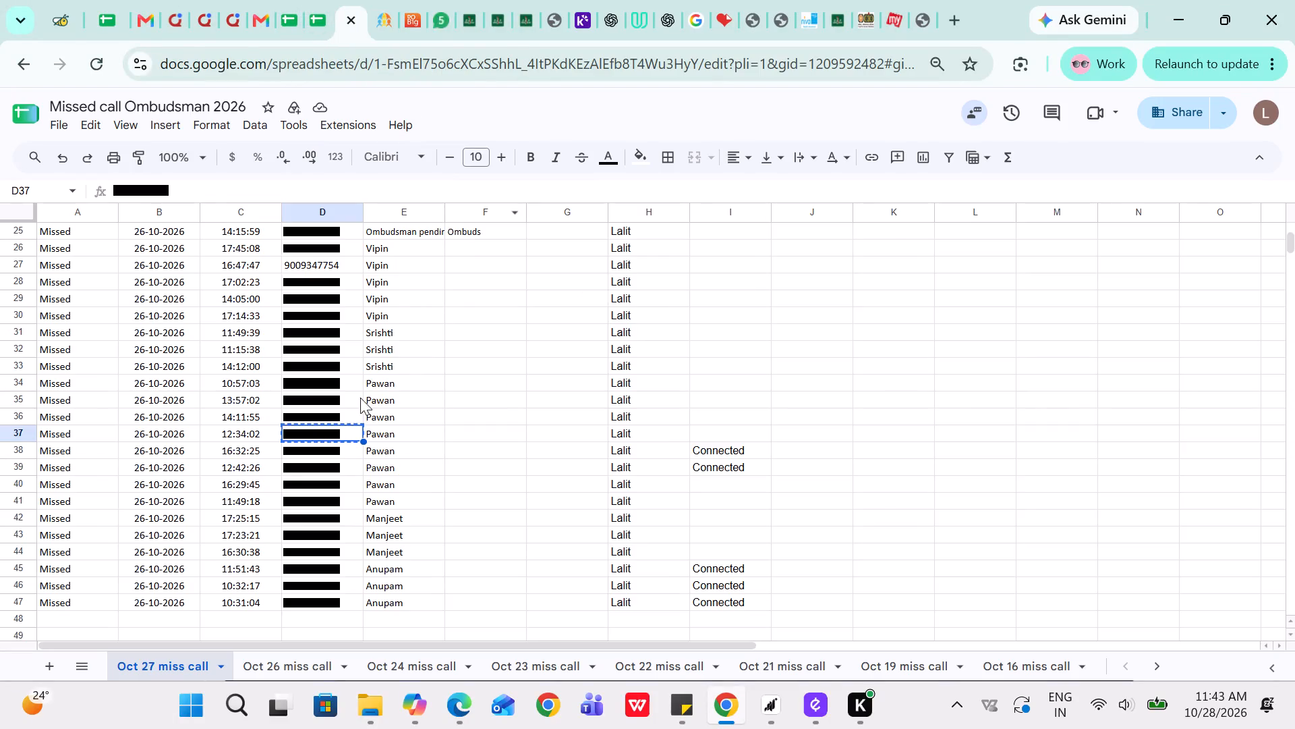
left_click(328, 417)
key("ctrl+c")
left_click(381, 0)
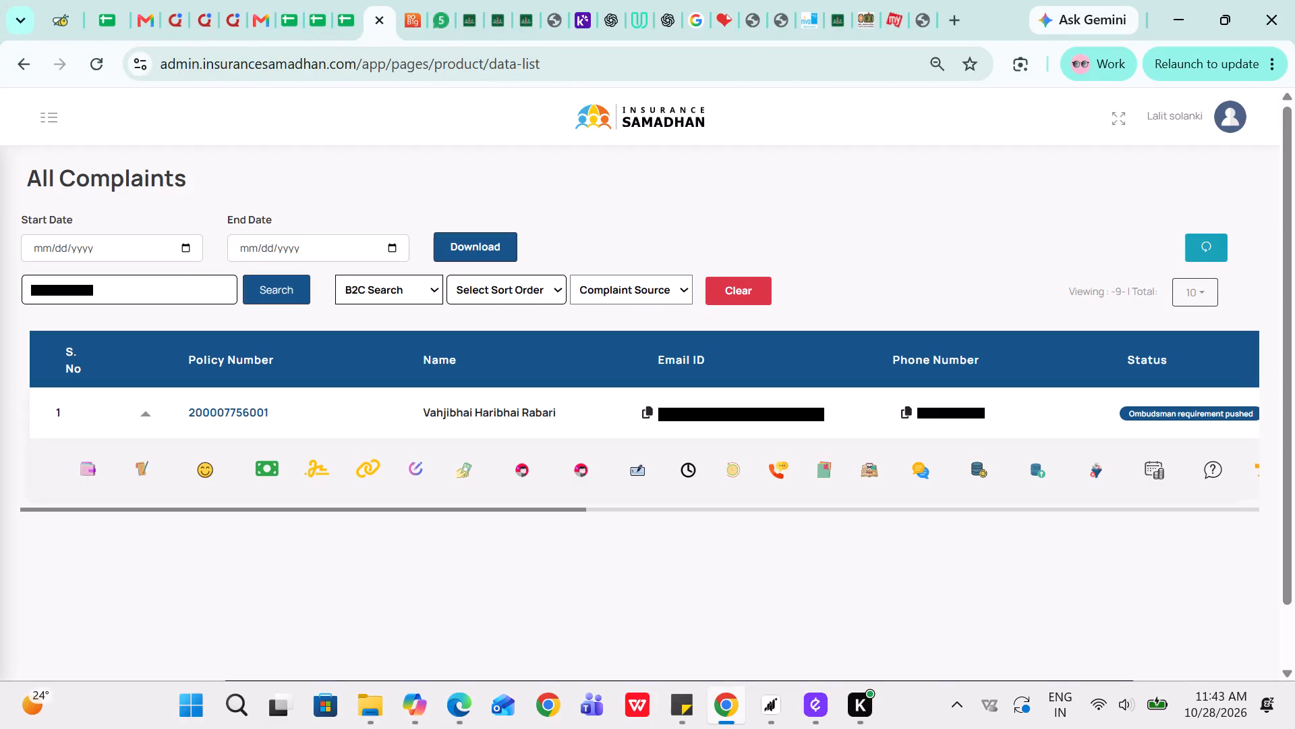
left_click_drag(108, 295, 0, 329)
key("ctrl+v")
left_click(291, 279)
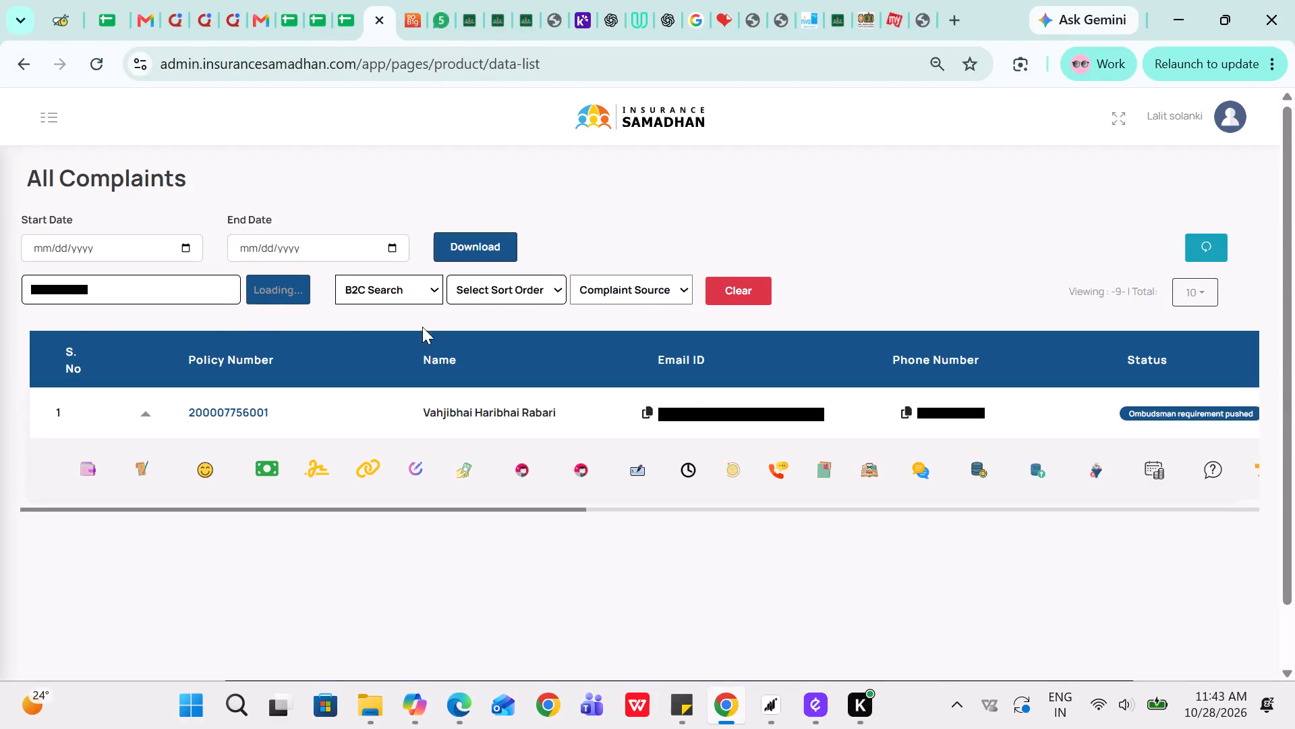
left_click(876, 394)
left_click(927, 462)
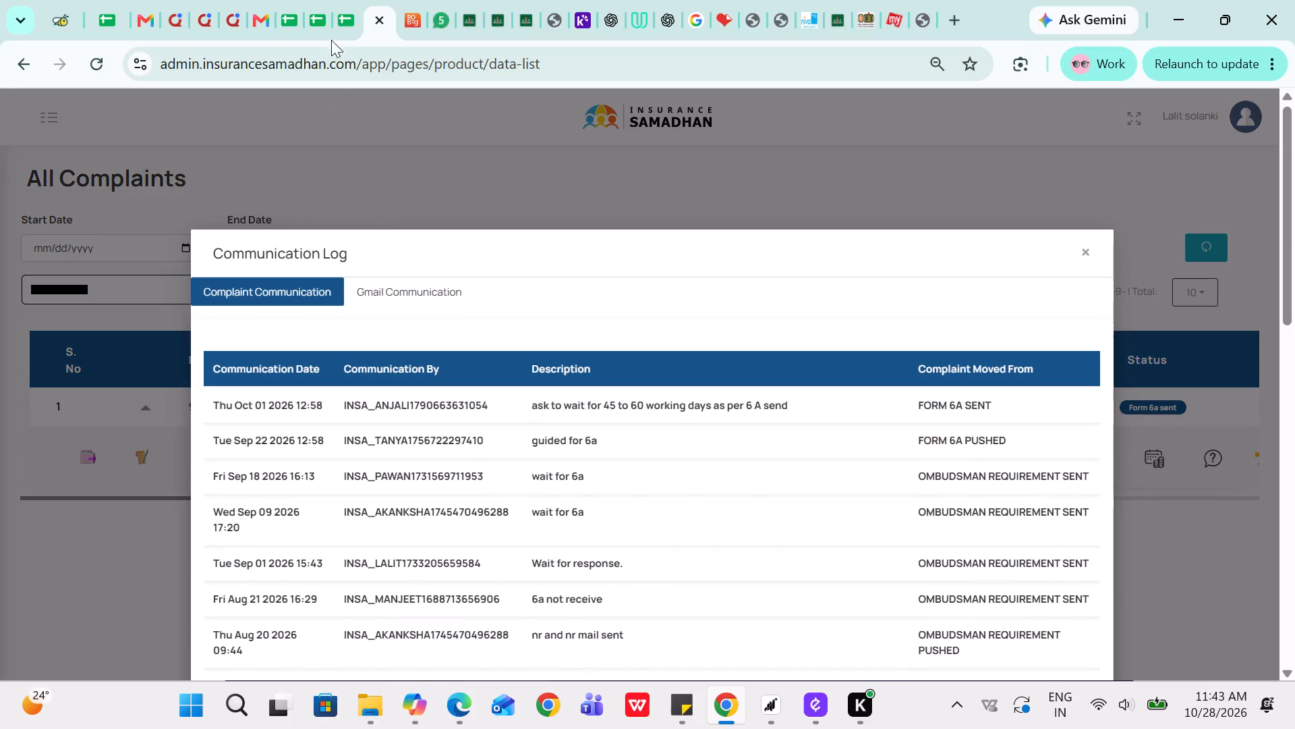
Search the complaints for the phone number copied from row 35, check that complaint's communication log for recent contact, and close it.
left_click(345, 0)
left_click(327, 394)
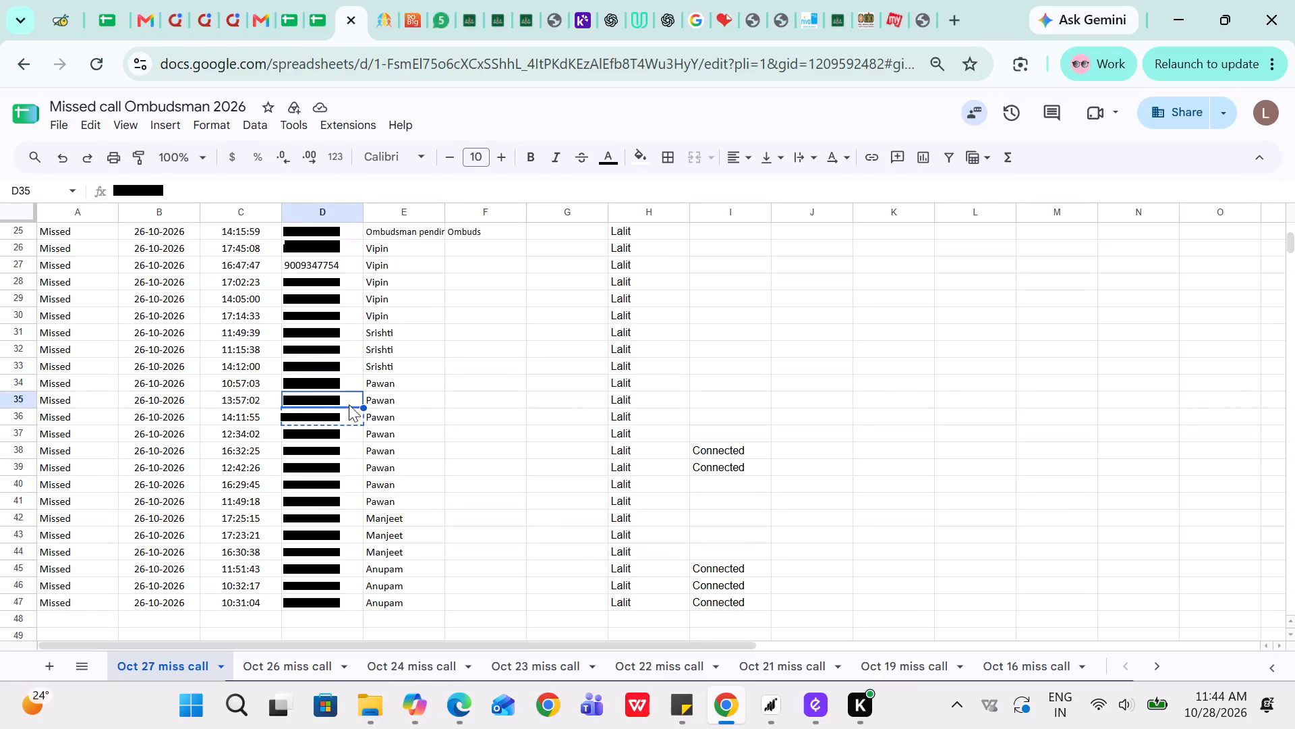
key("ctrl+c")
left_click(384, 0)
left_click(76, 300)
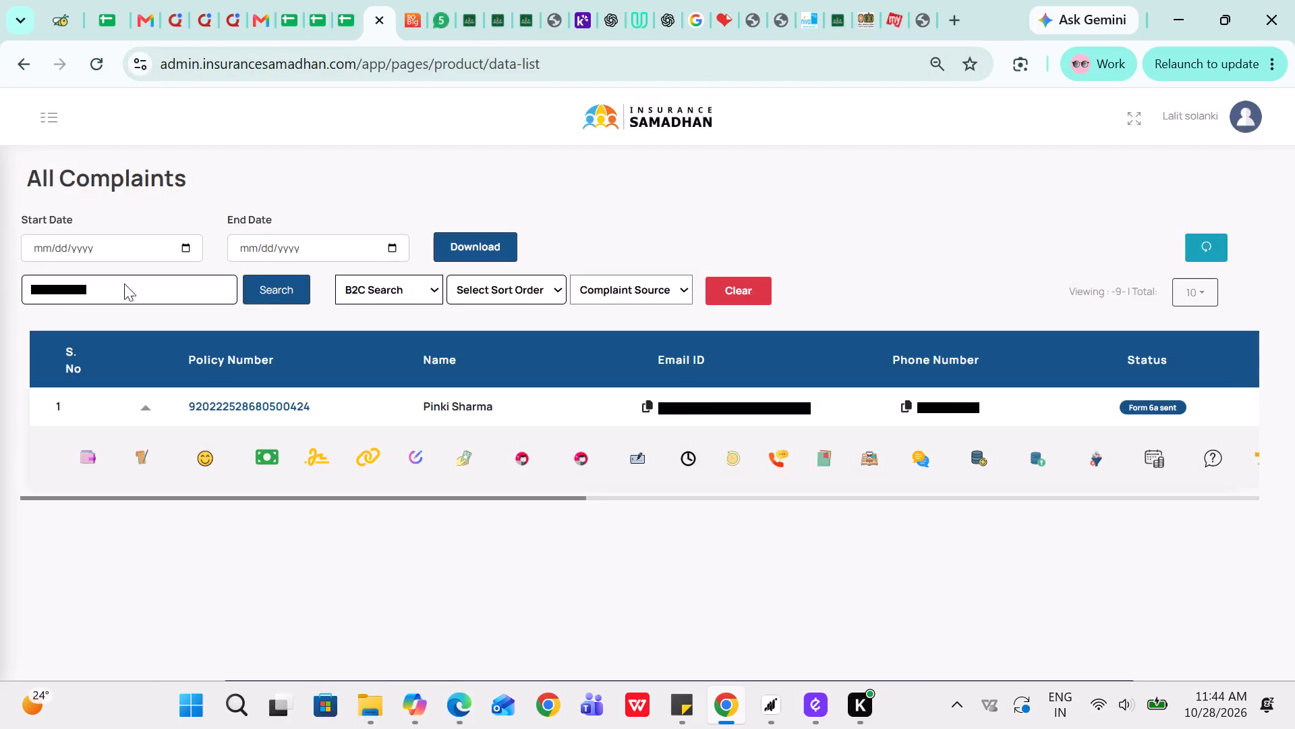
left_click_drag(124, 283, 0, 285)
key("ctrl+v")
left_click(266, 285)
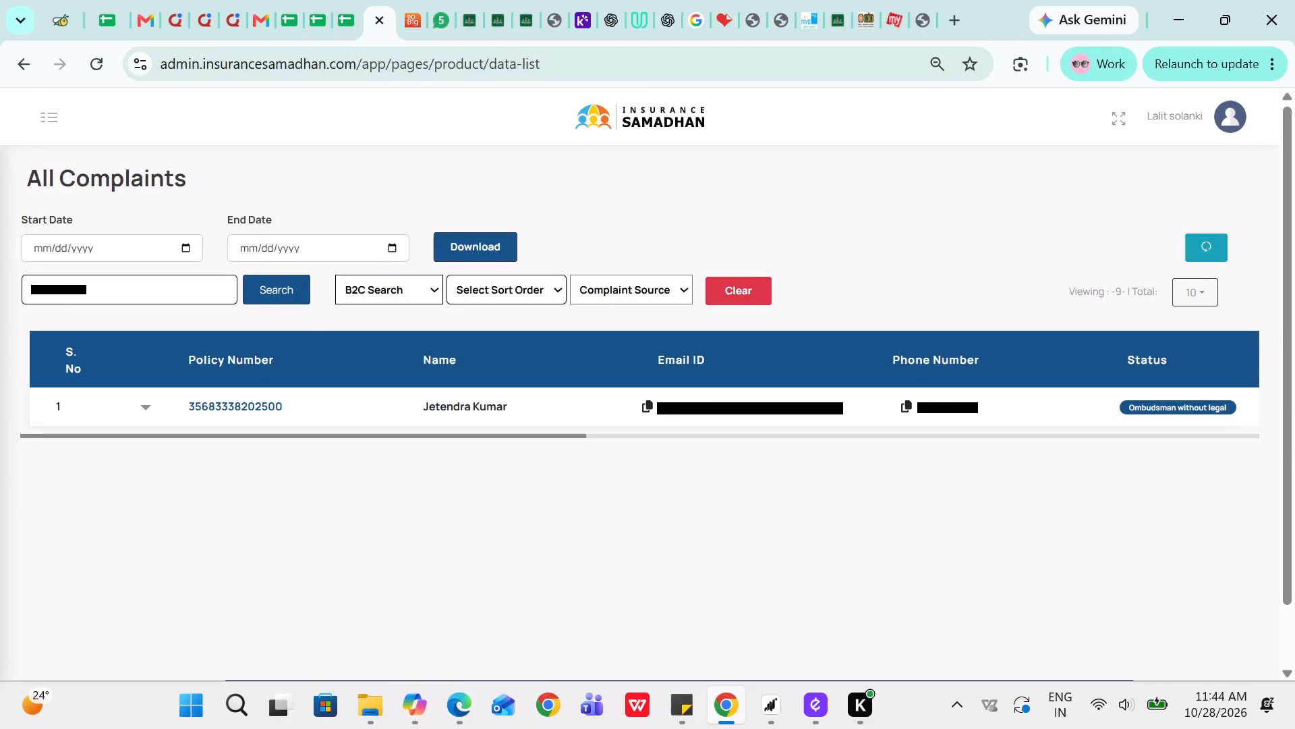
left_click(886, 404)
left_click(921, 455)
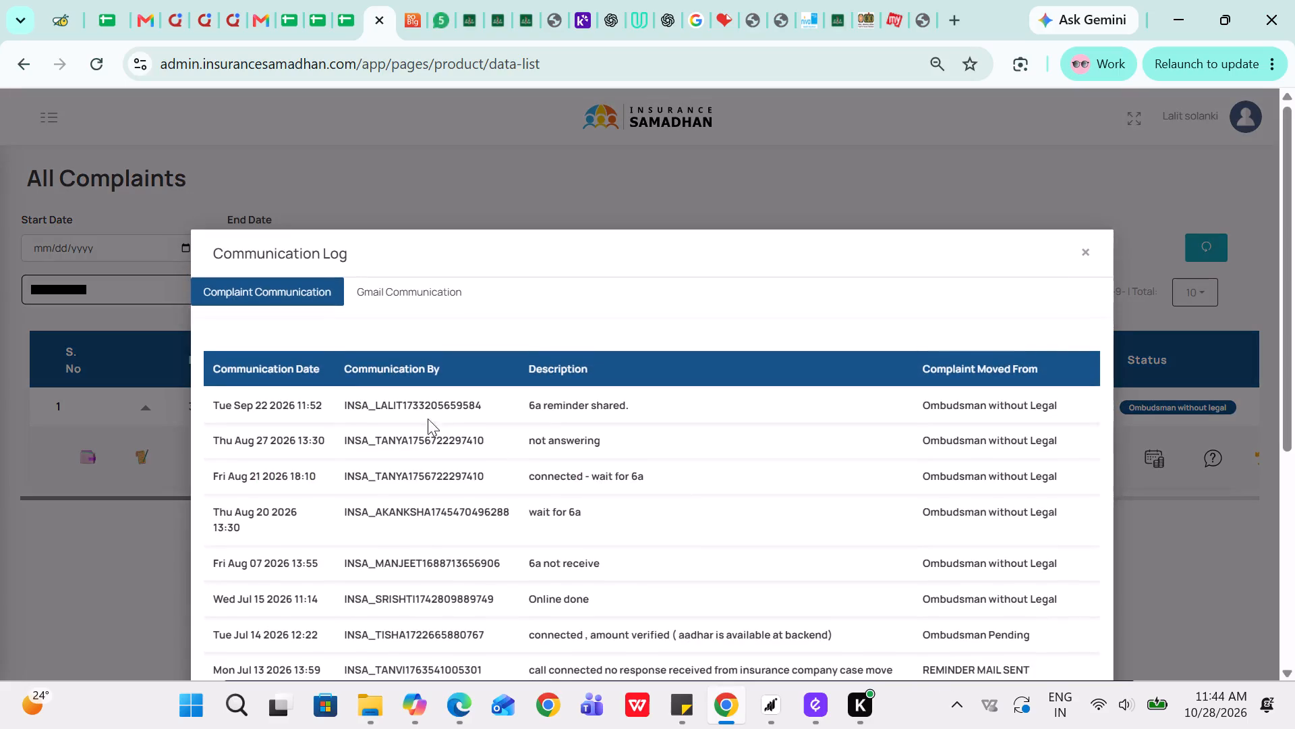
left_click(387, 148)
Search the complaints for the phone number copied from row 34, check that complaint's communication log for recent contact, and close it.
left_click(358, 0)
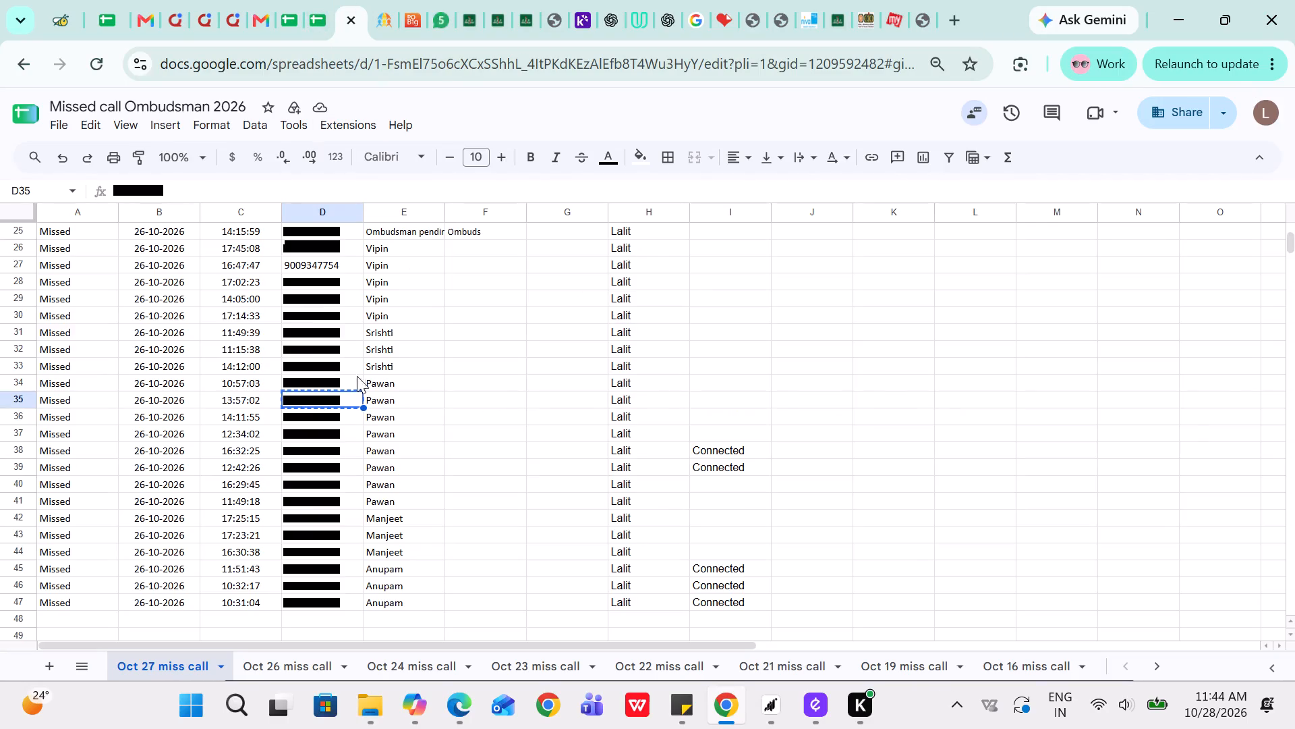
left_click(347, 384)
key("ctrl+c")
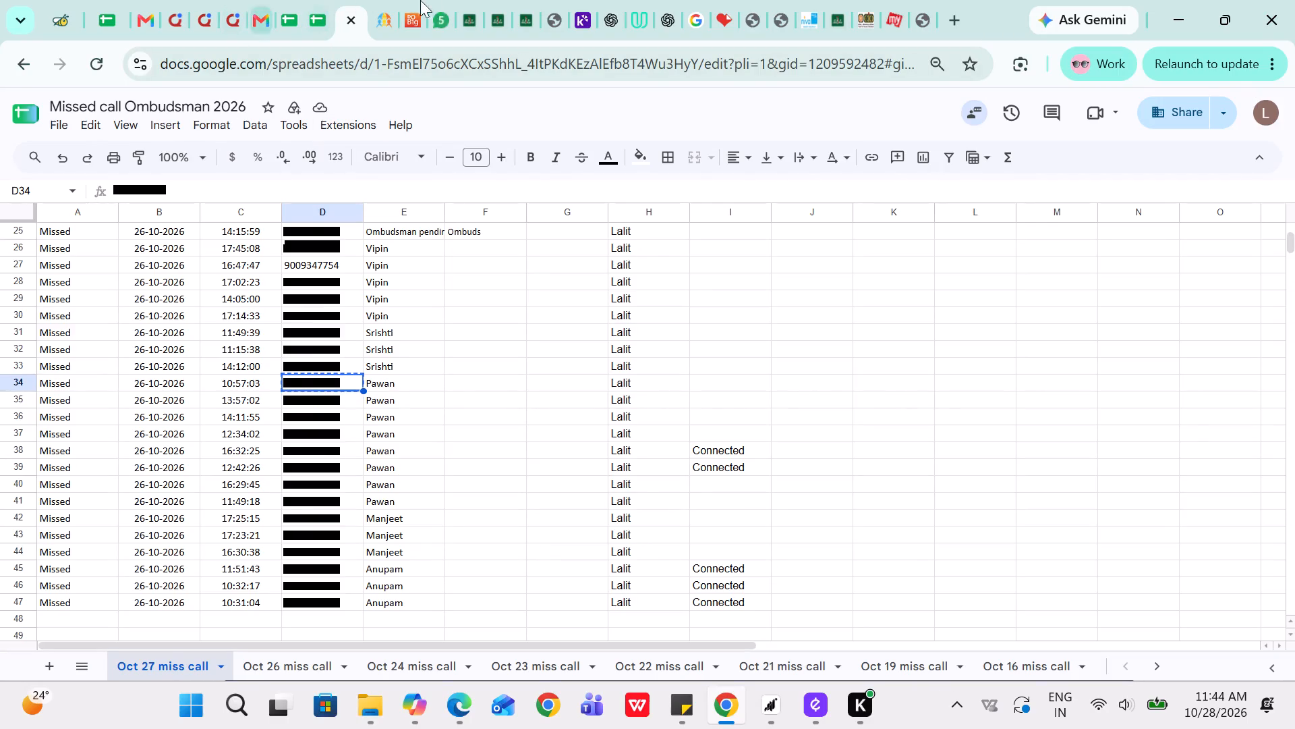
left_click(387, 0)
left_click_drag(120, 290, 0, 297)
key("ctrl+v")
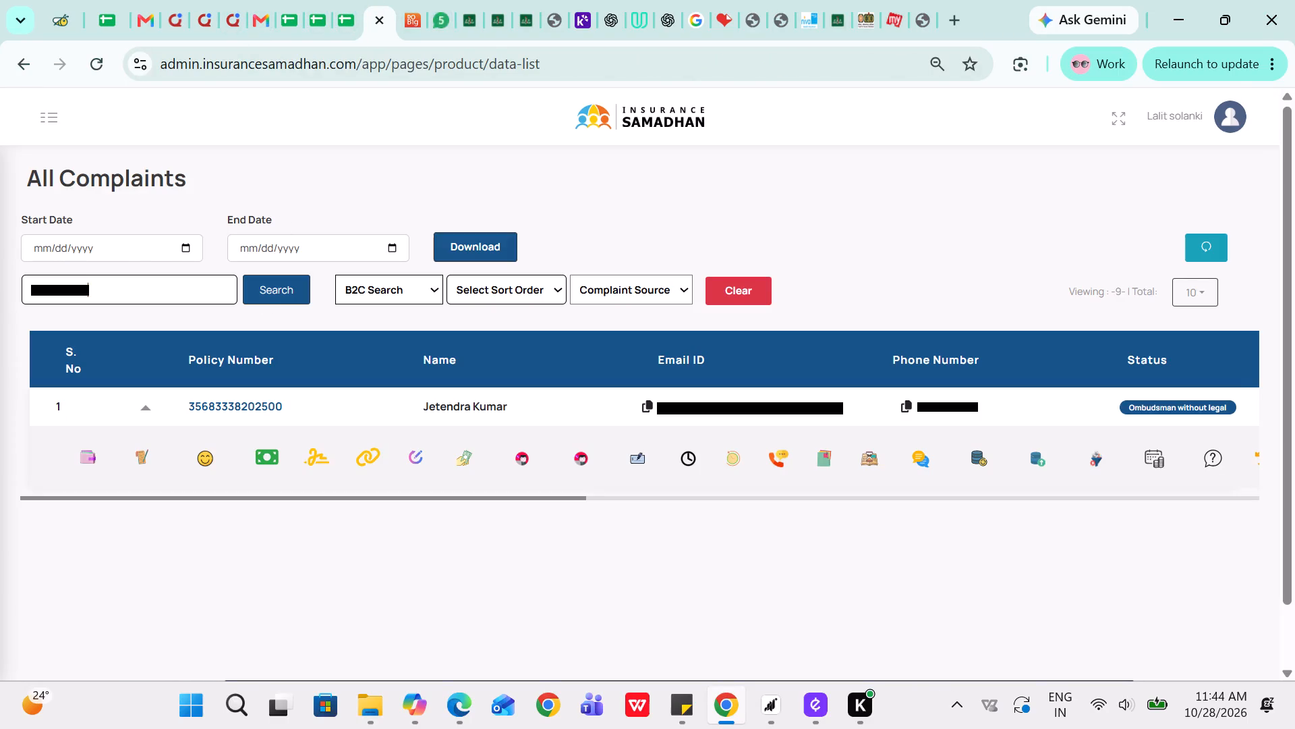
left_click(264, 292)
left_click(655, 540)
left_click(872, 408)
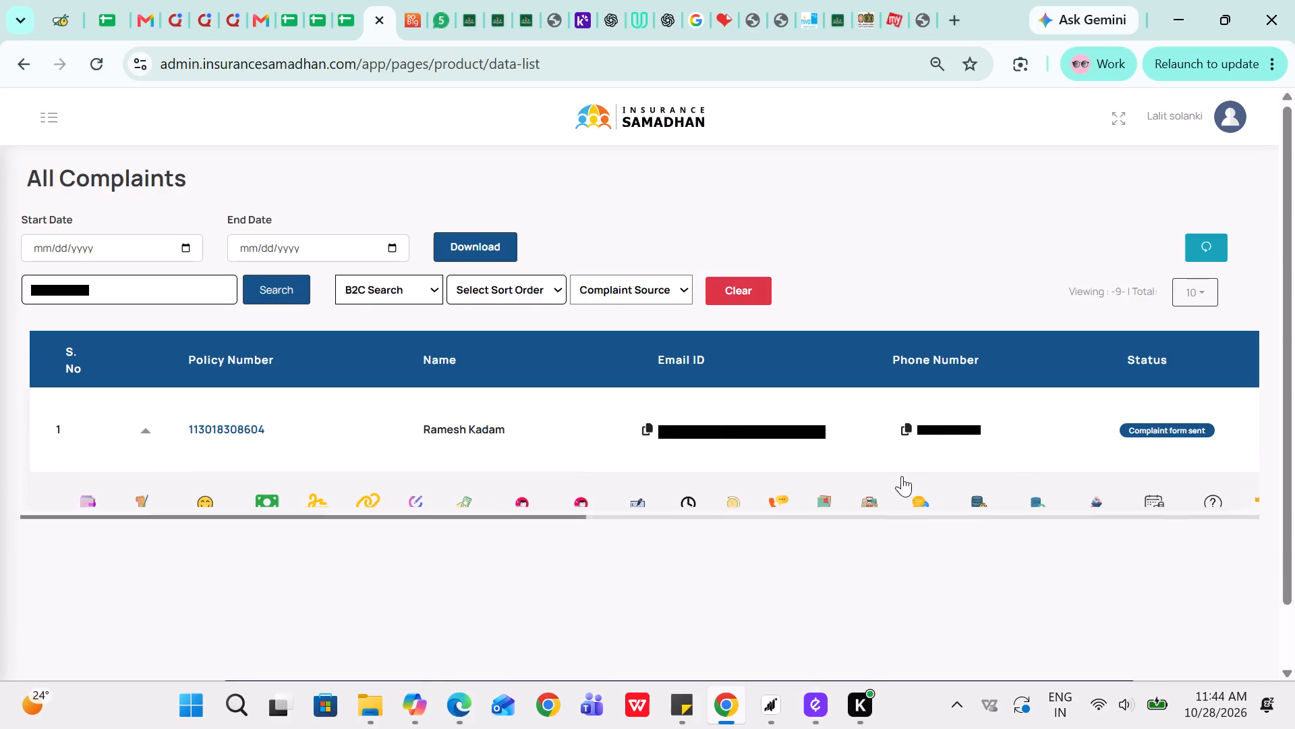
left_click(931, 514)
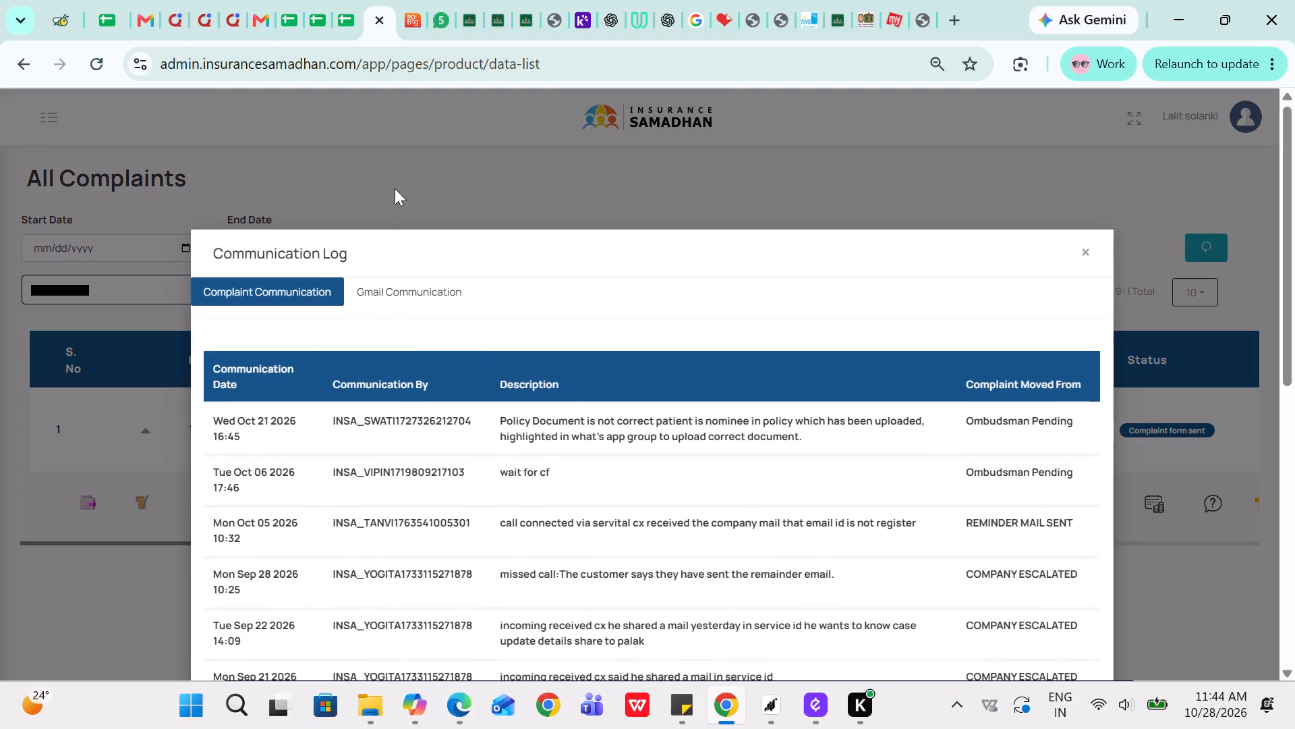
left_click(395, 187)
Search the complaints for the phone number copied from row 33, examine the most recent communication log entry's description, and close the log.
left_click(349, 0)
left_click(339, 369)
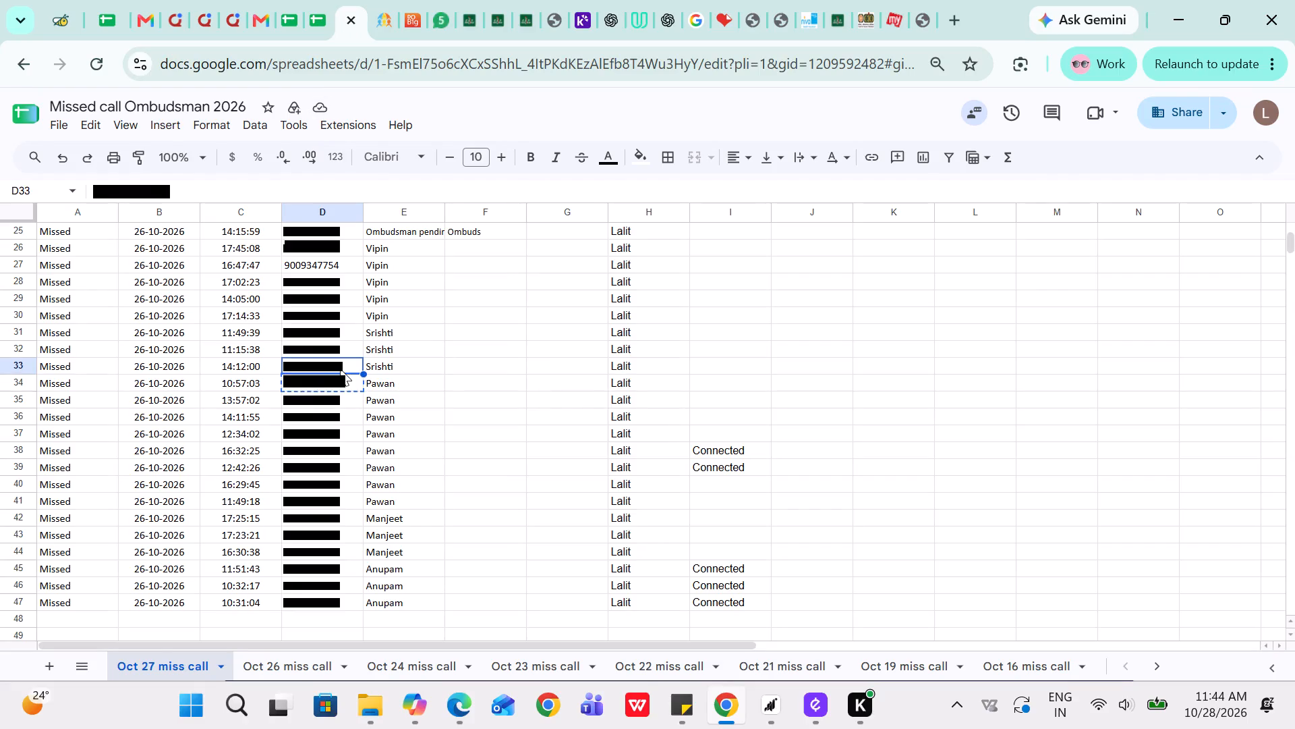
key("ctrl+c")
left_click(383, 0)
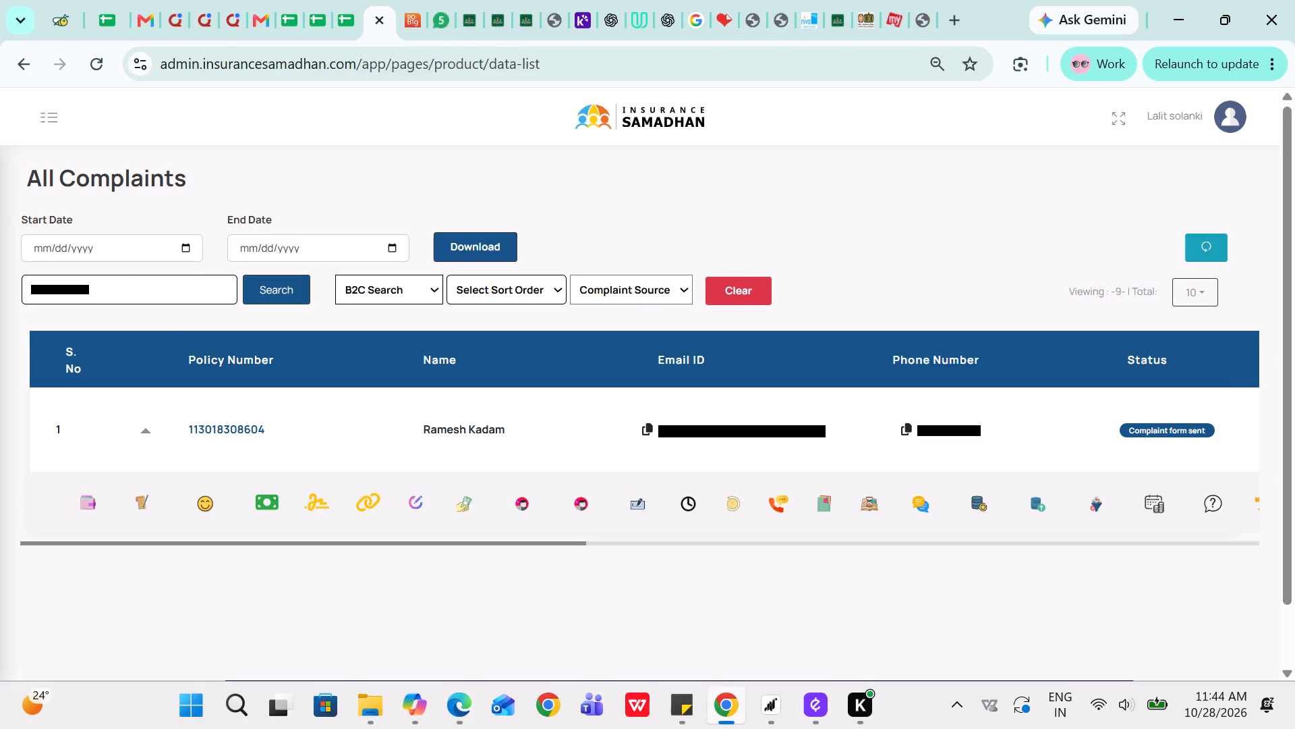
left_click_drag(142, 315, 0, 344)
left_click(140, 286)
left_click_drag(171, 290, 0, 307)
key("ctrl+v")
left_click(323, 287)
left_click(291, 288)
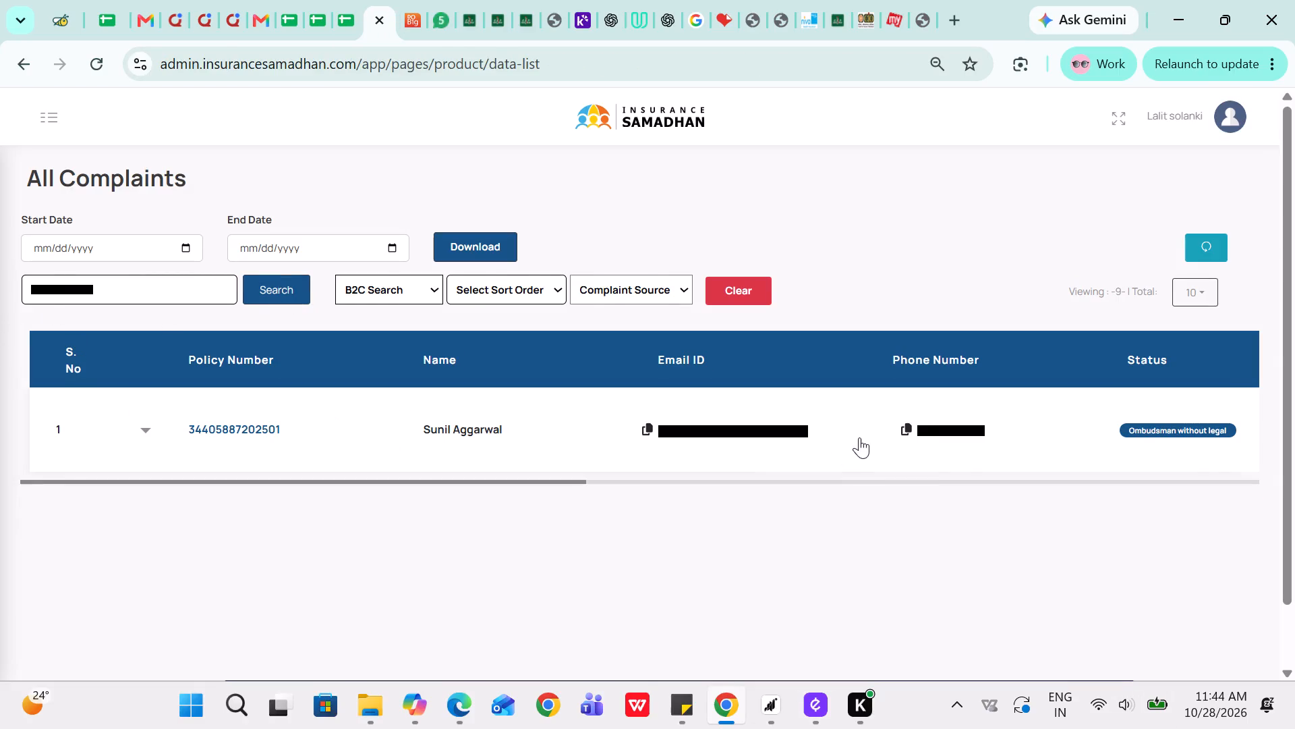
left_click(859, 437)
left_click(921, 502)
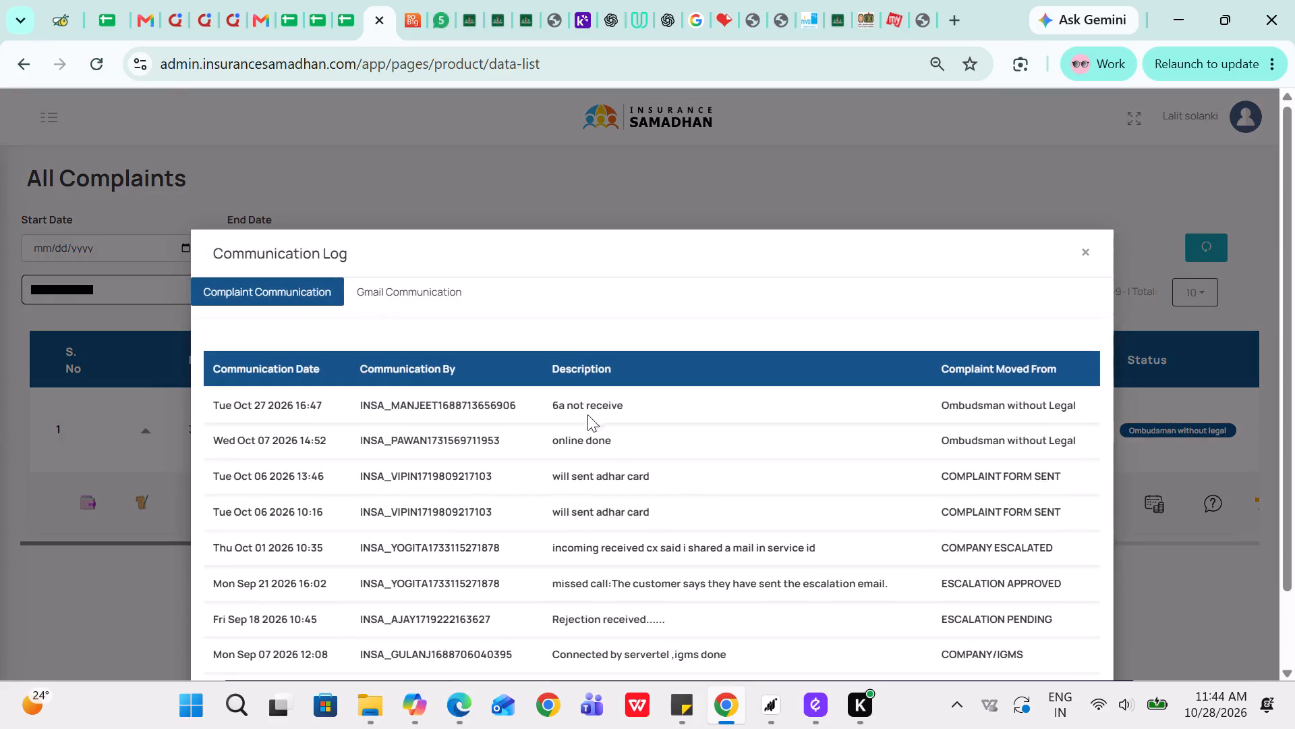
left_click_drag(672, 404, 522, 403)
left_click(418, 166)
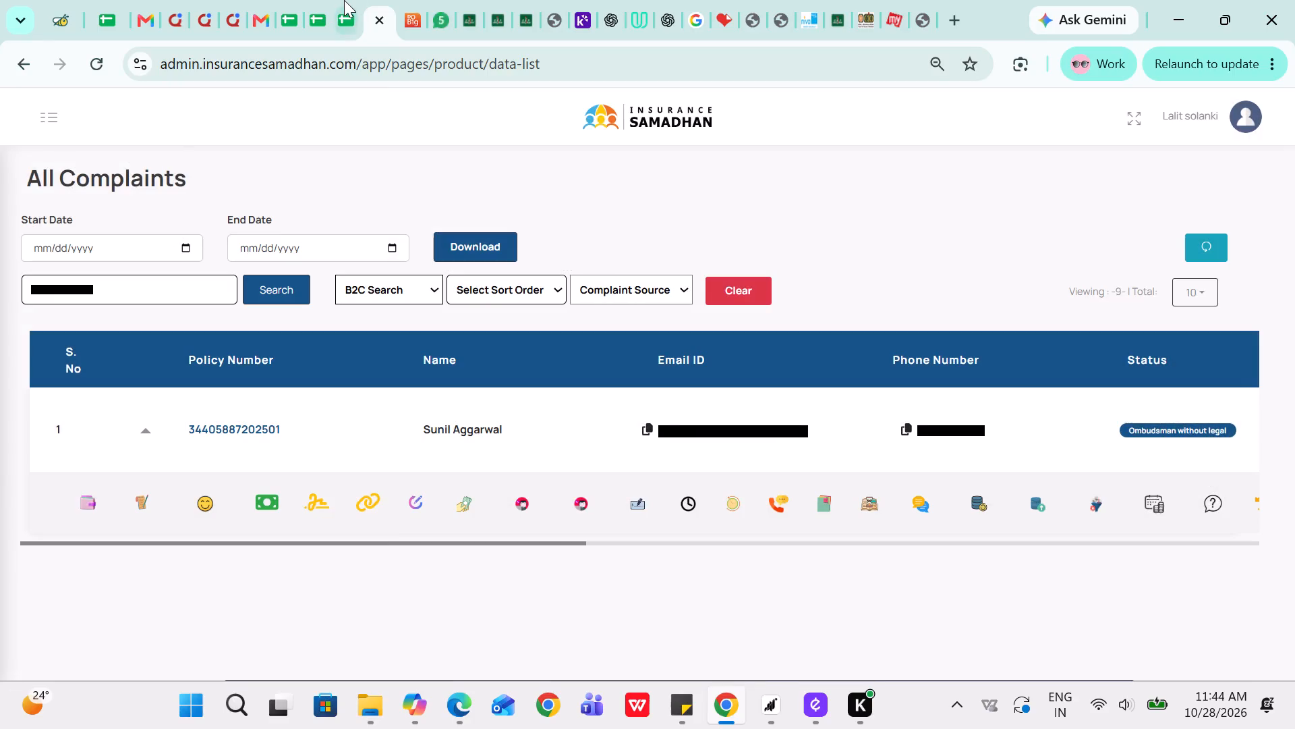
Record "Connected" in column I of row 33 on the Oct 27 miss call sheet.
left_click(345, 0)
key("Right")
key("Right")
key("Right")
key("Right")
key("Right")
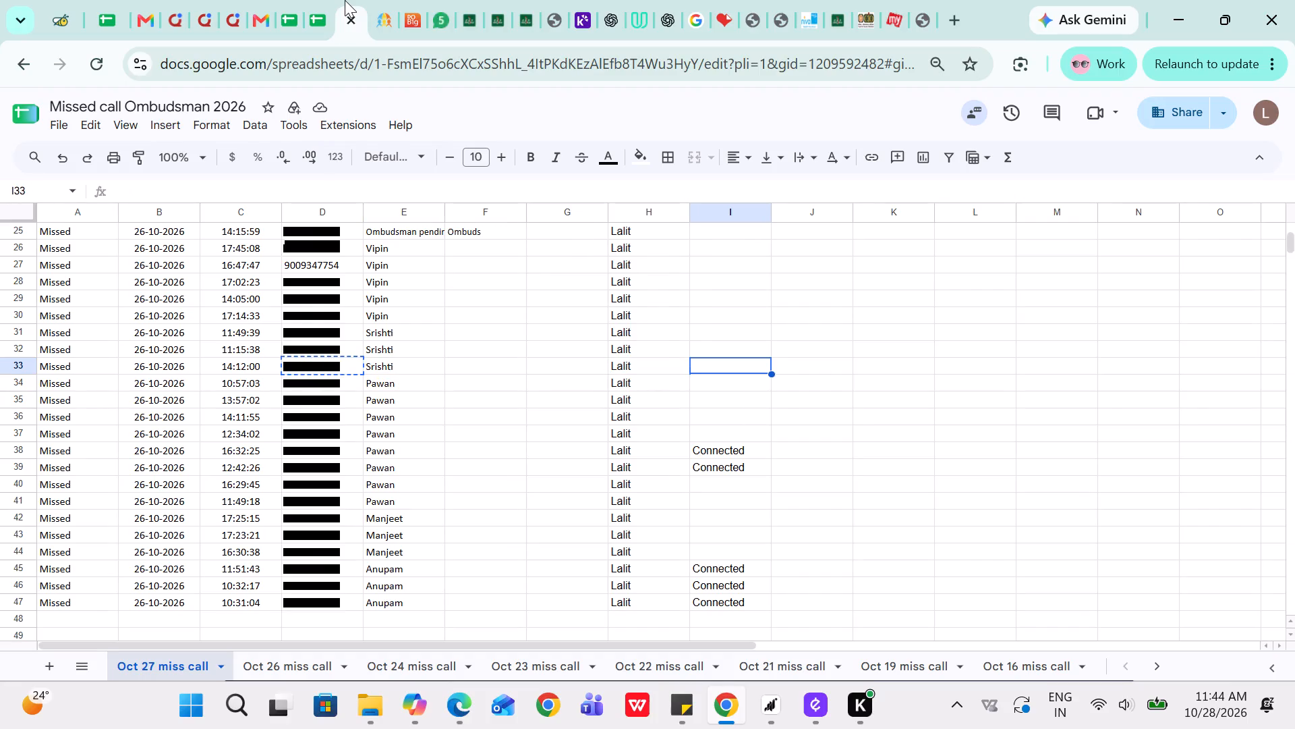
Record "Connected" in column I of row 33 on the Oct 27 miss call sheet.
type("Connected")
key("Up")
Copy the phone number from row 32 of the Oct 27 miss call sheet and search the complaints for it.
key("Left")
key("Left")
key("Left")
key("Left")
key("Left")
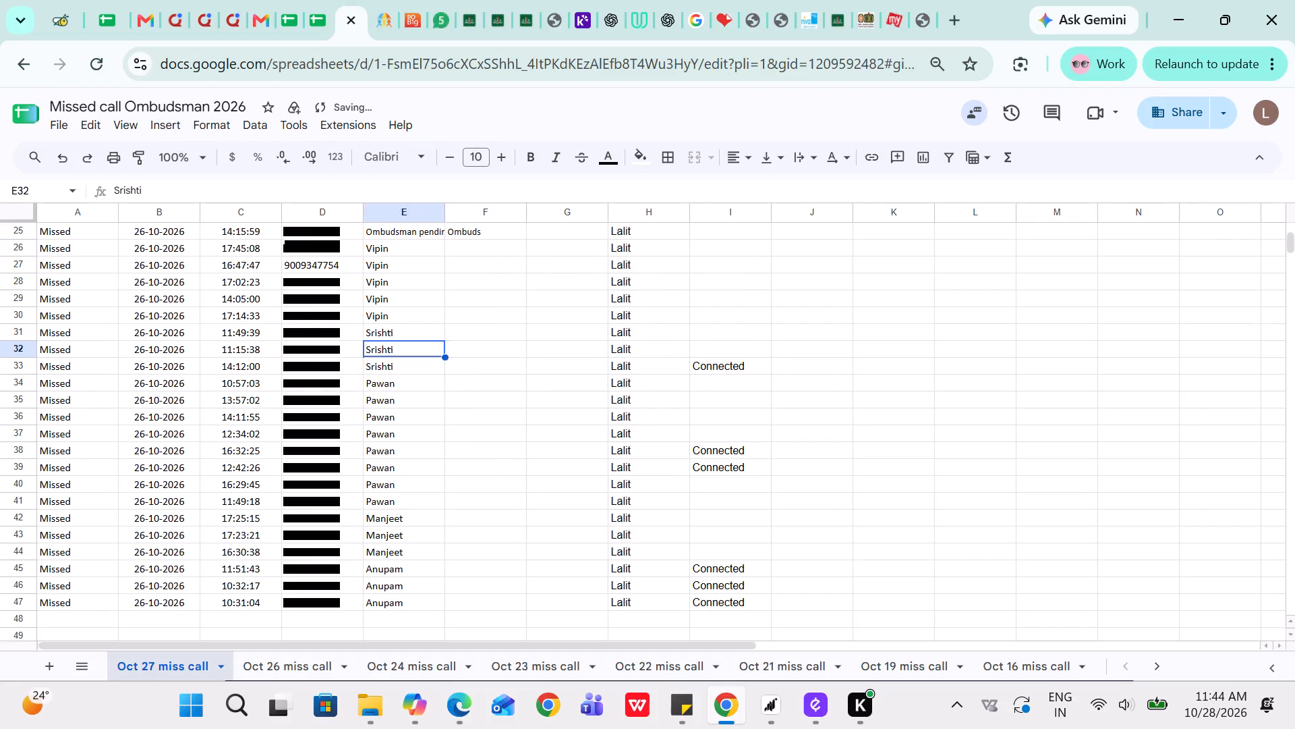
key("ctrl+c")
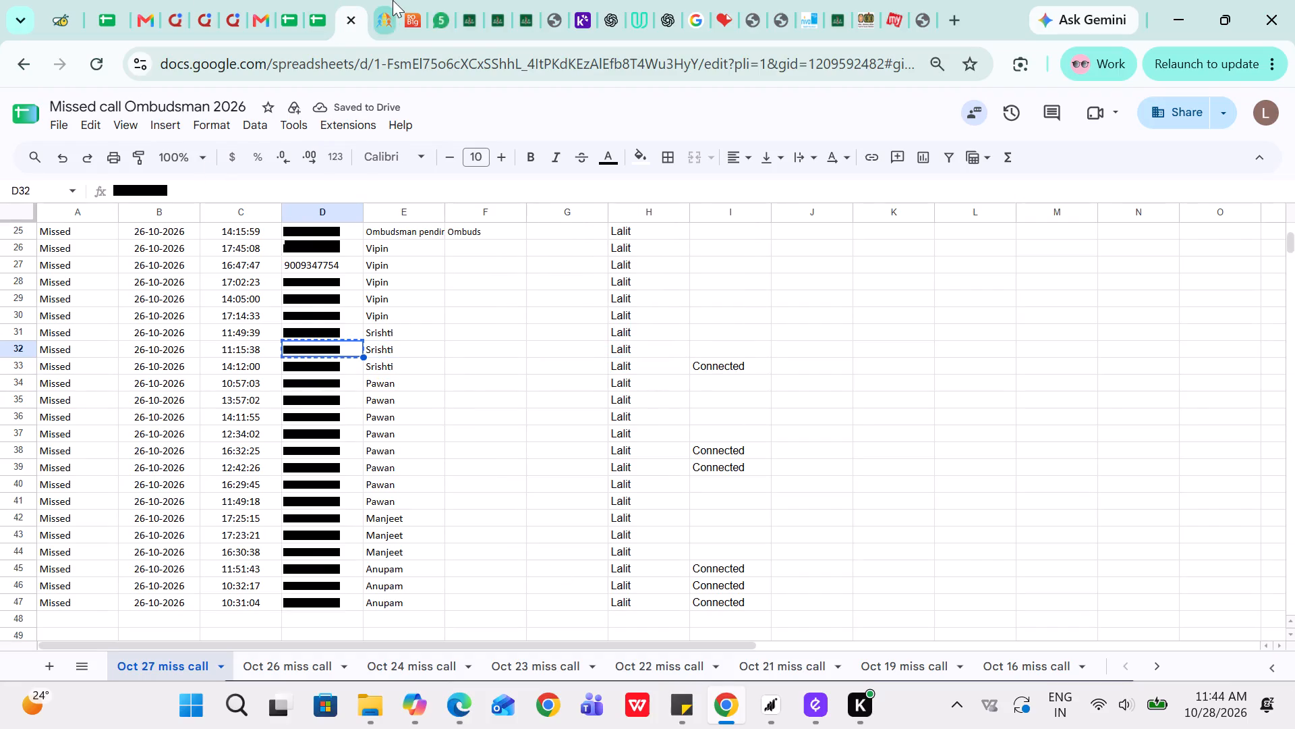
left_click(393, 0)
left_click_drag(121, 296, 0, 296)
key("ctrl+v")
left_click(290, 293)
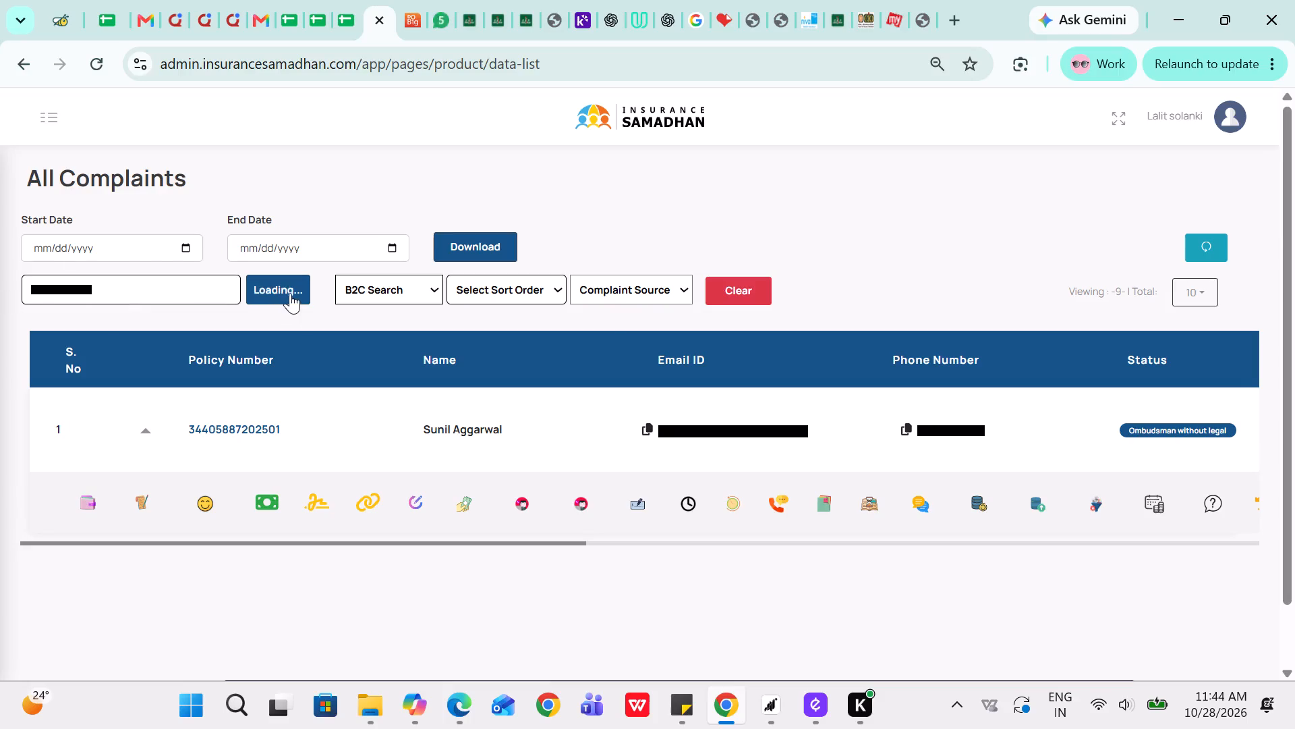
Examine the most recent entry in that complaint's communication log, close the log, and return to the miss call sheet.
left_click(876, 411)
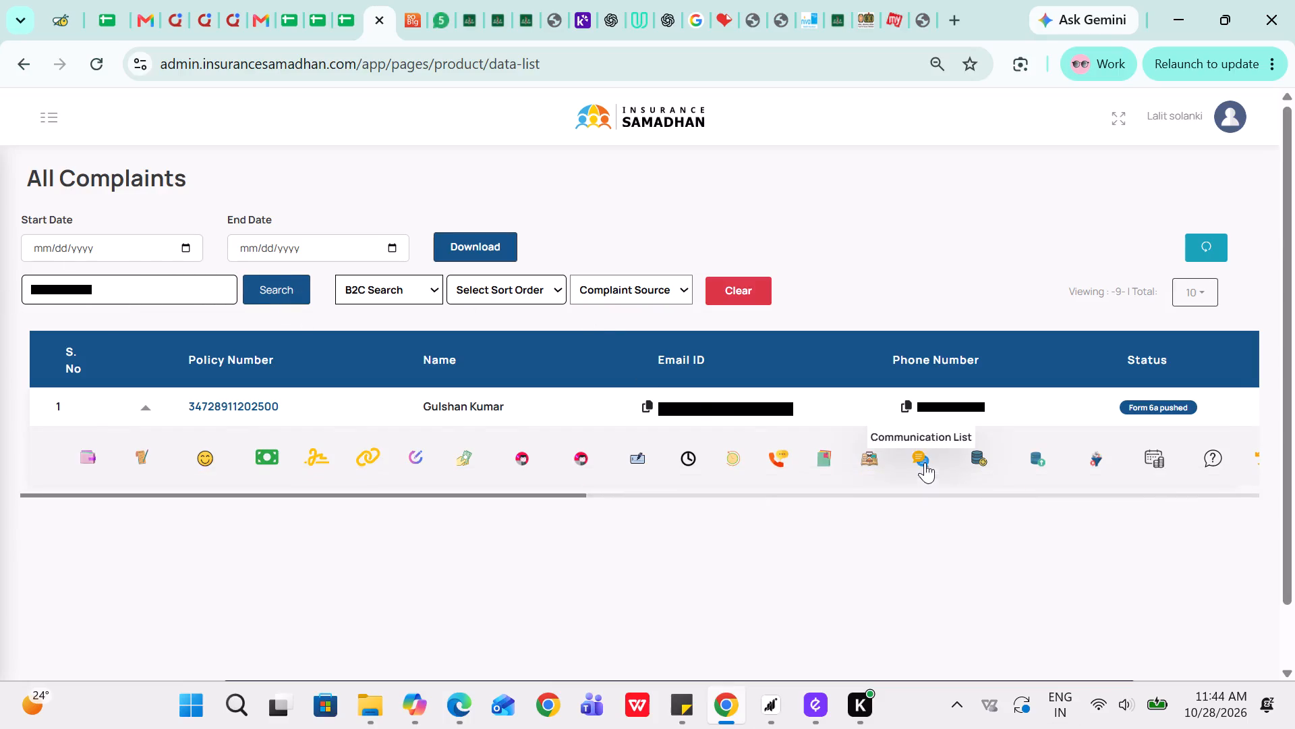
left_click(925, 462)
left_click_drag(546, 421, 434, 423)
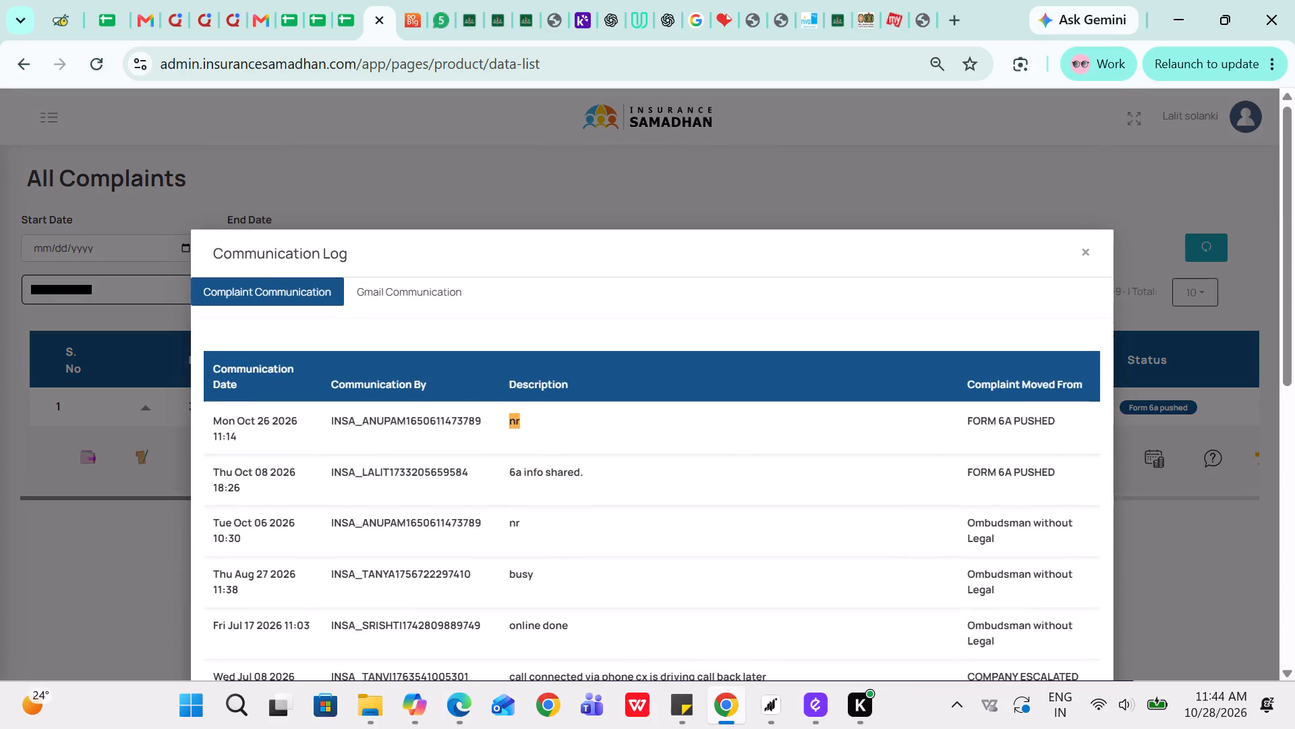
left_click_drag(434, 423, 415, 423)
left_click(579, 430)
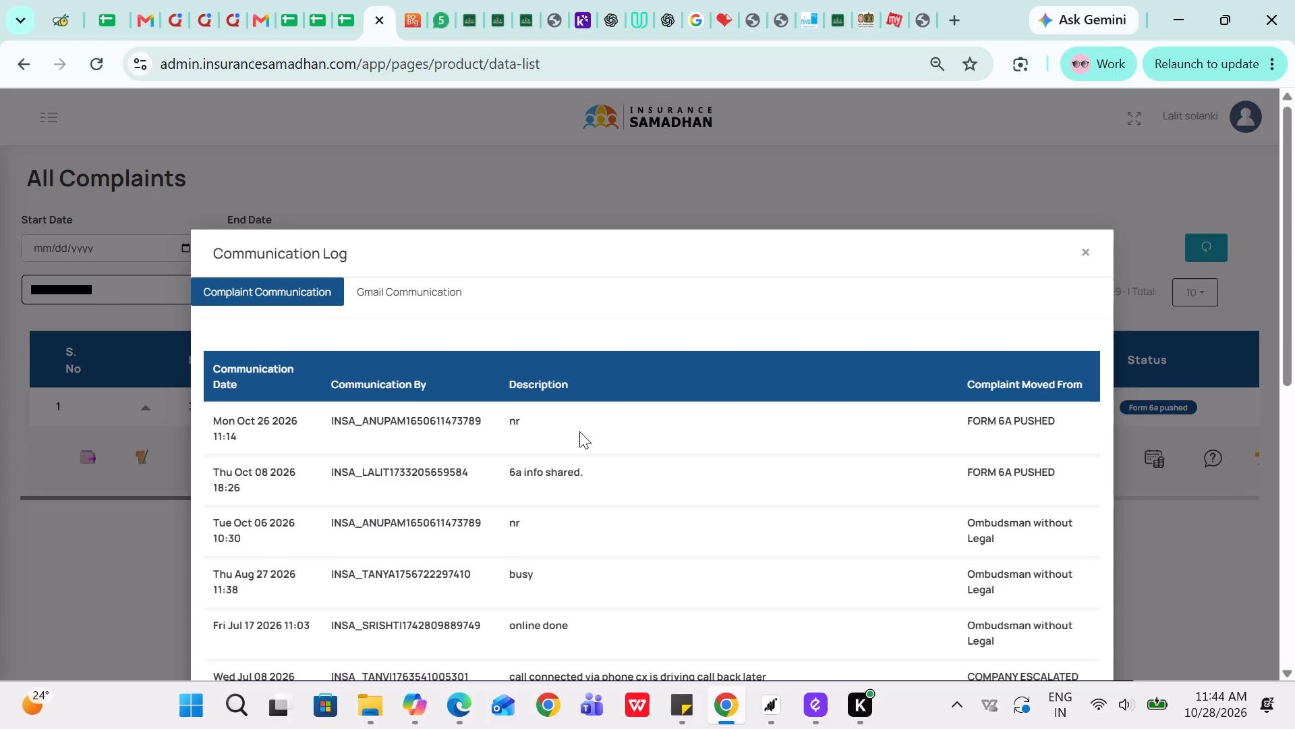
left_click(485, 137)
left_click(347, 0)
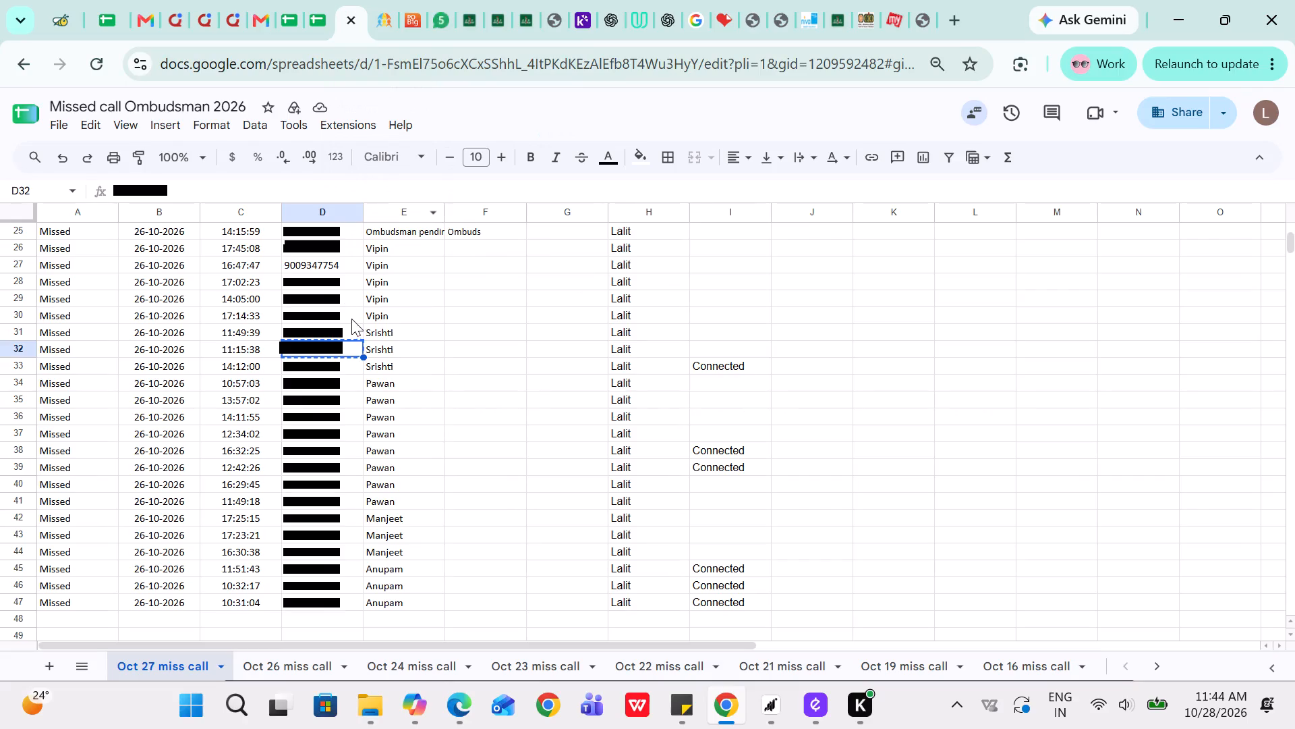
Search the complaints for the phone number copied from row 31 and check the latest entries in that complaint's communication log.
left_click(333, 329)
key("ctrl+c")
left_click(380, 0)
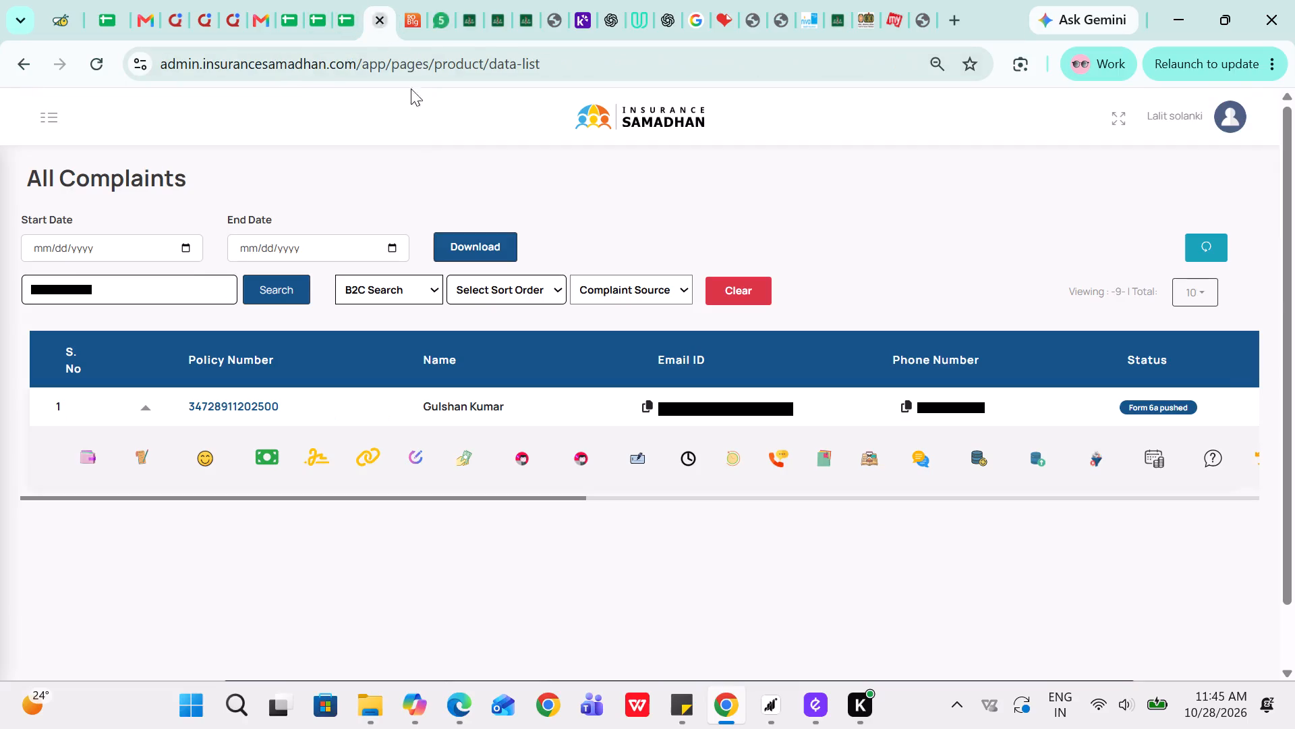
left_click_drag(123, 286, 0, 326)
key("ctrl+v")
left_click(264, 294)
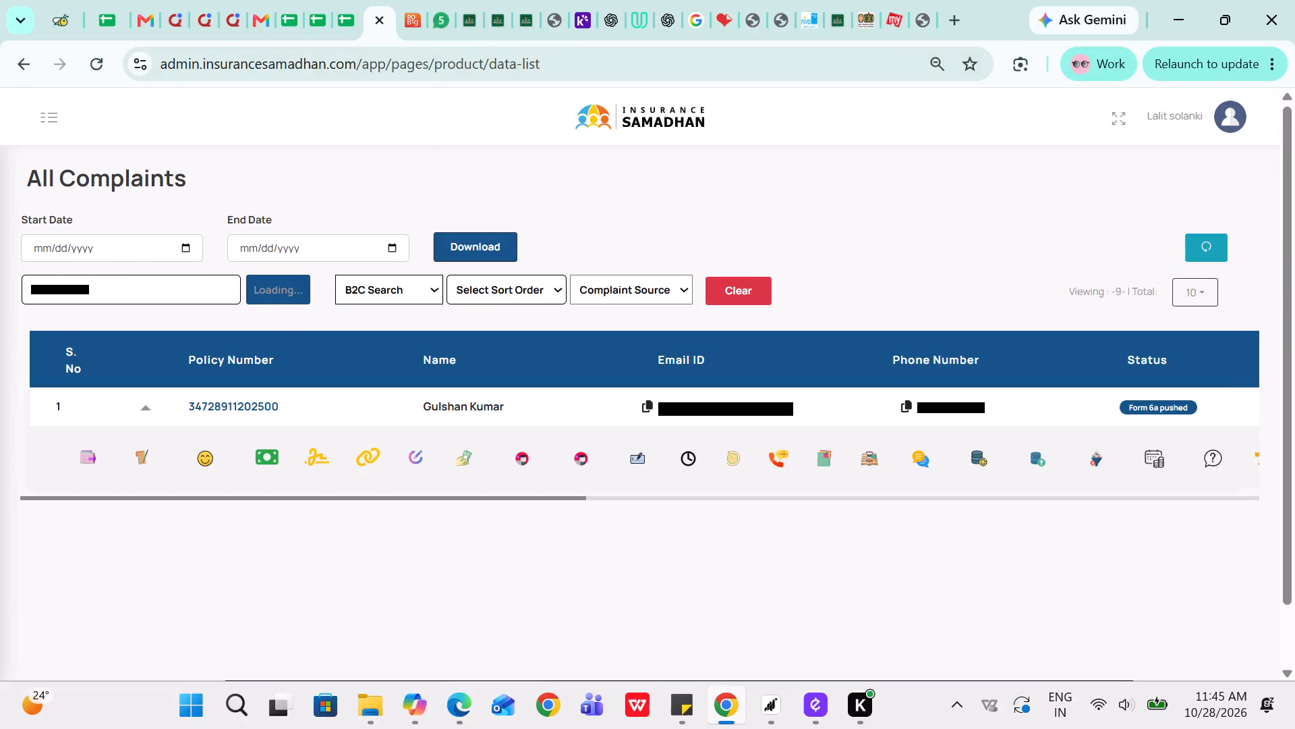
left_click(864, 410)
left_click(931, 480)
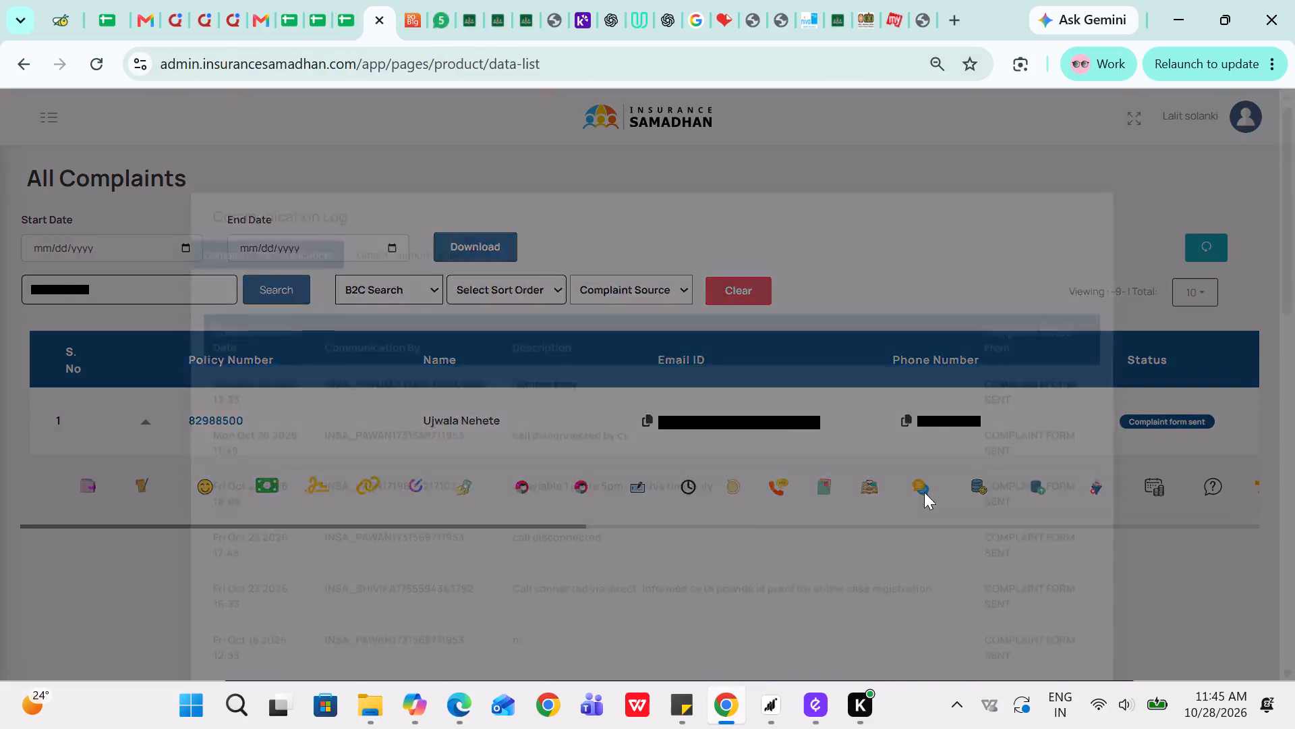
left_click(409, 129)
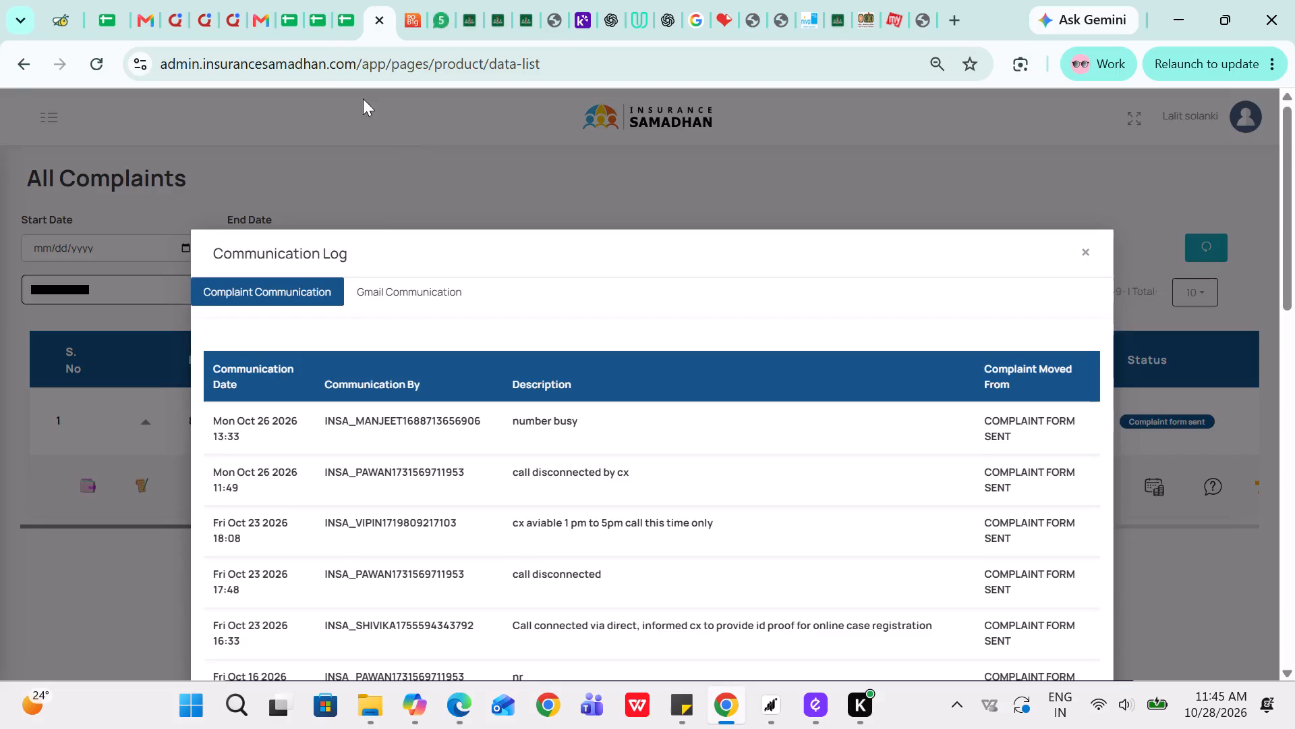
Search the complaints for the phone number copied from row 30, check that complaint's communication log for recent contact, and close it.
left_click(341, 0)
left_click(338, 314)
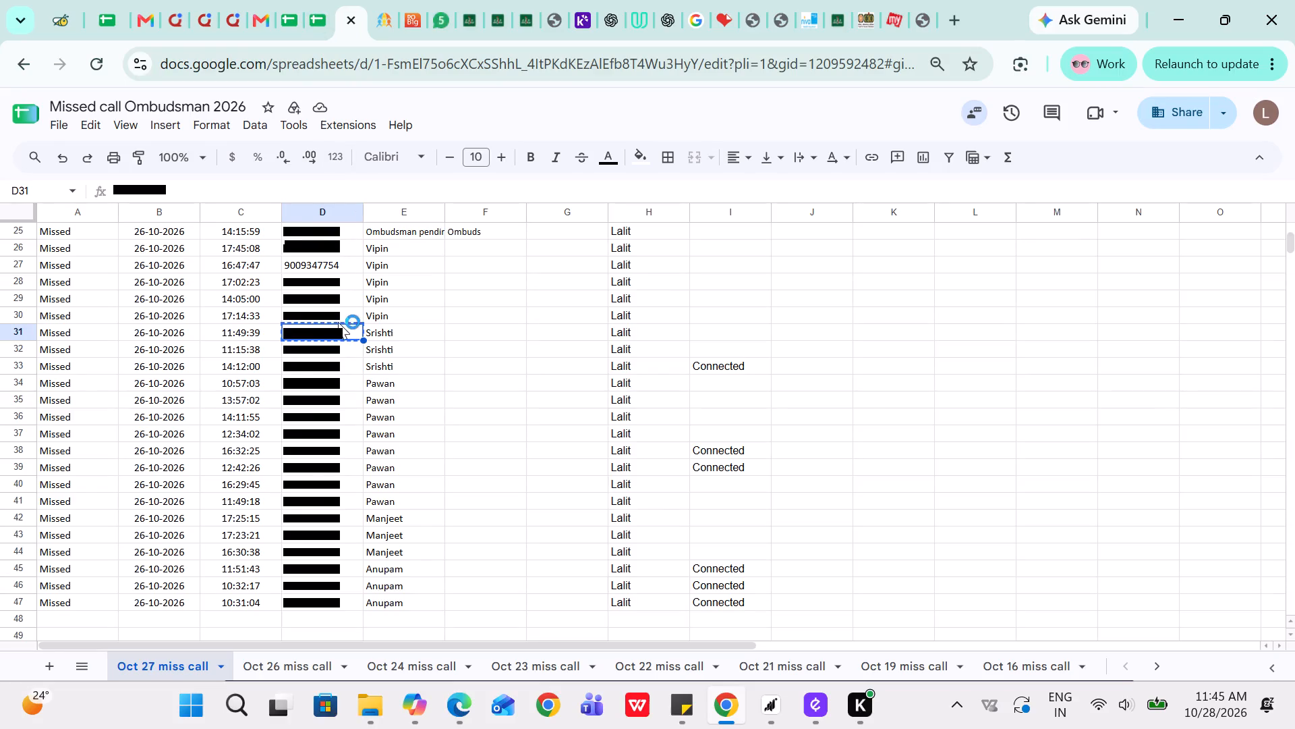
key("ctrl+c")
left_click(376, 0)
left_click_drag(127, 294, 0, 319)
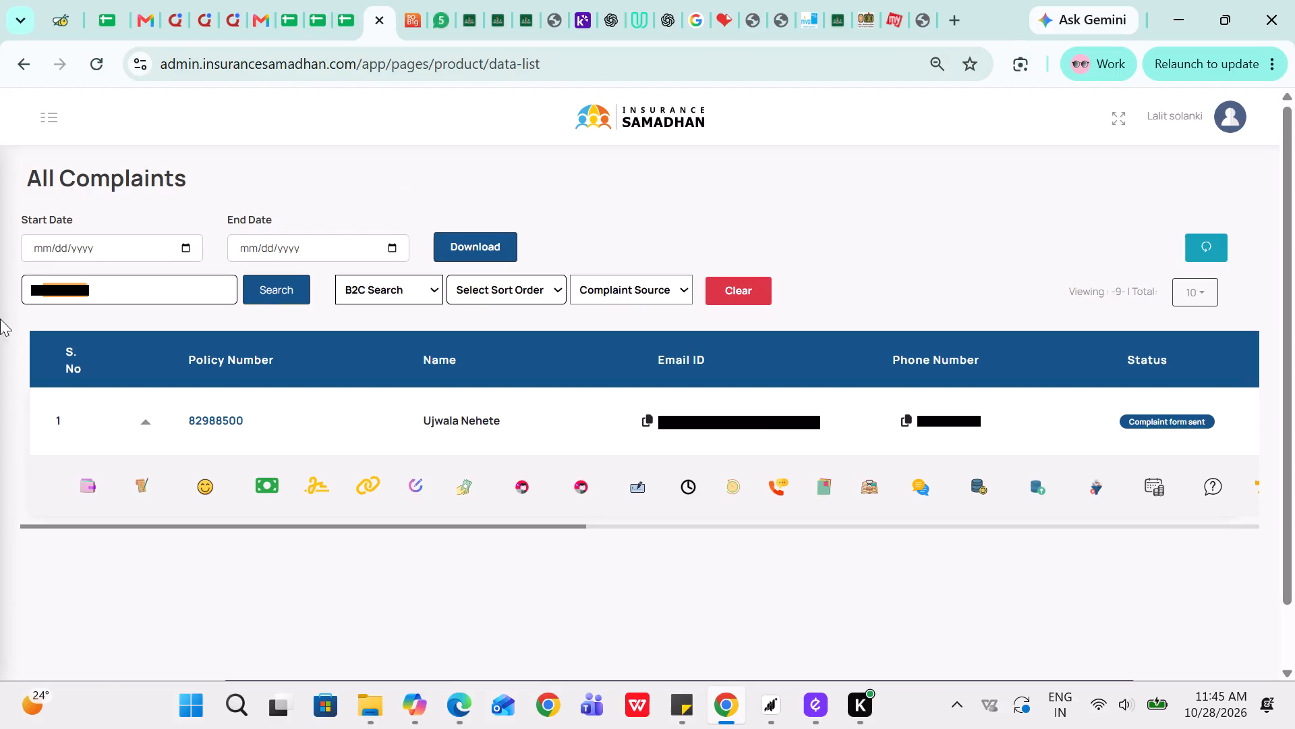
left_click_drag(0, 319, 0, 319)
key("ctrl+v")
left_click(264, 285)
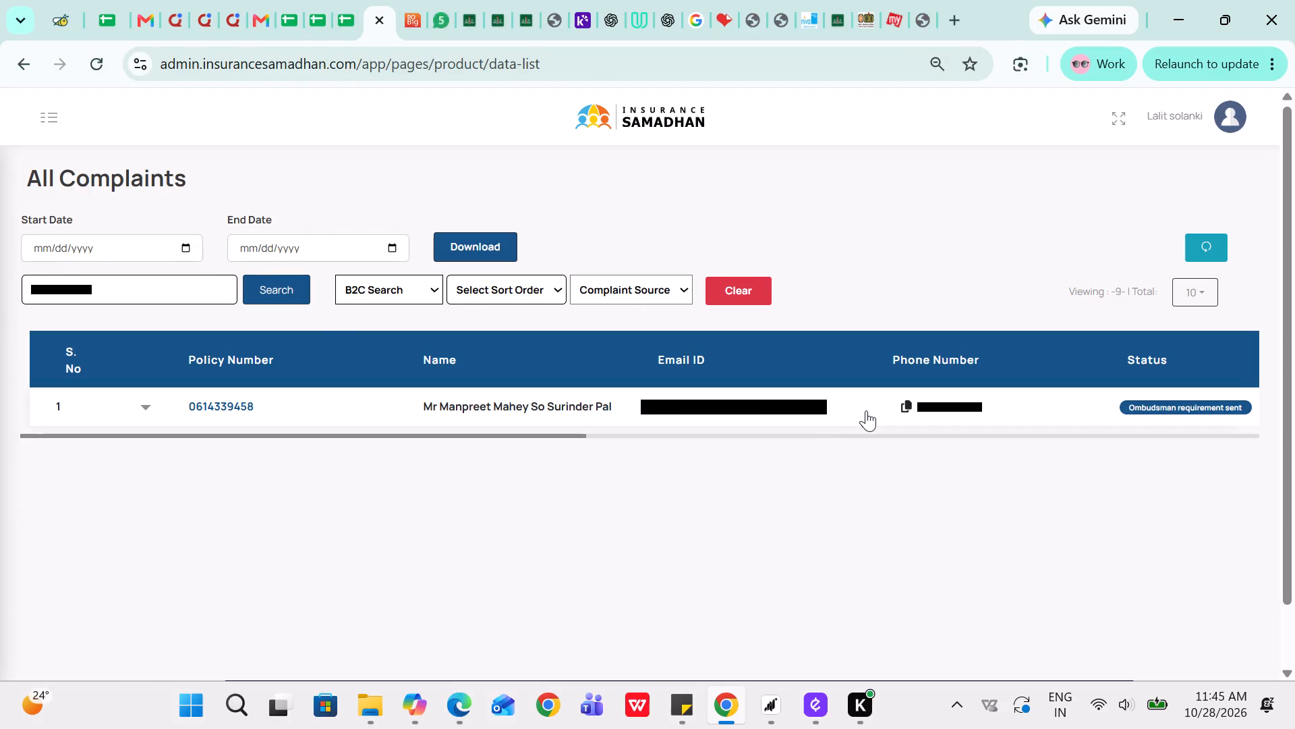
left_click(866, 410)
left_click(918, 446)
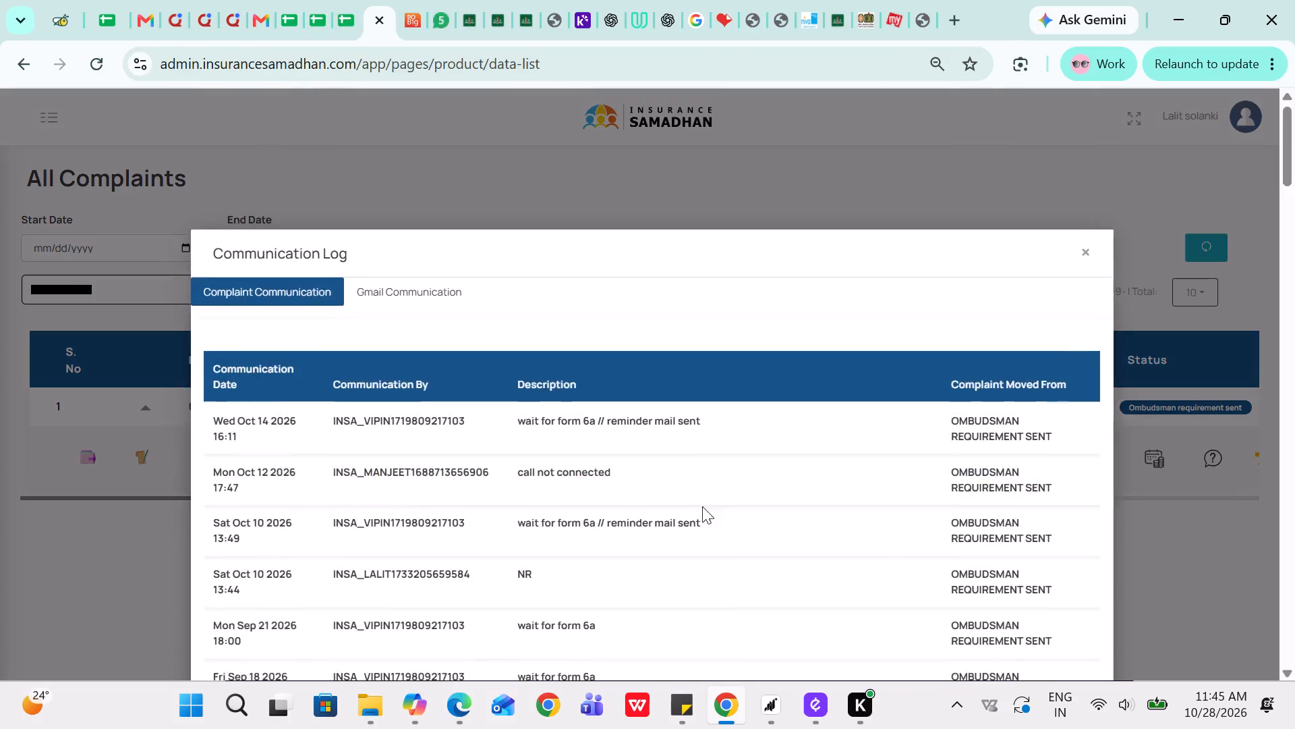
left_click(415, 221)
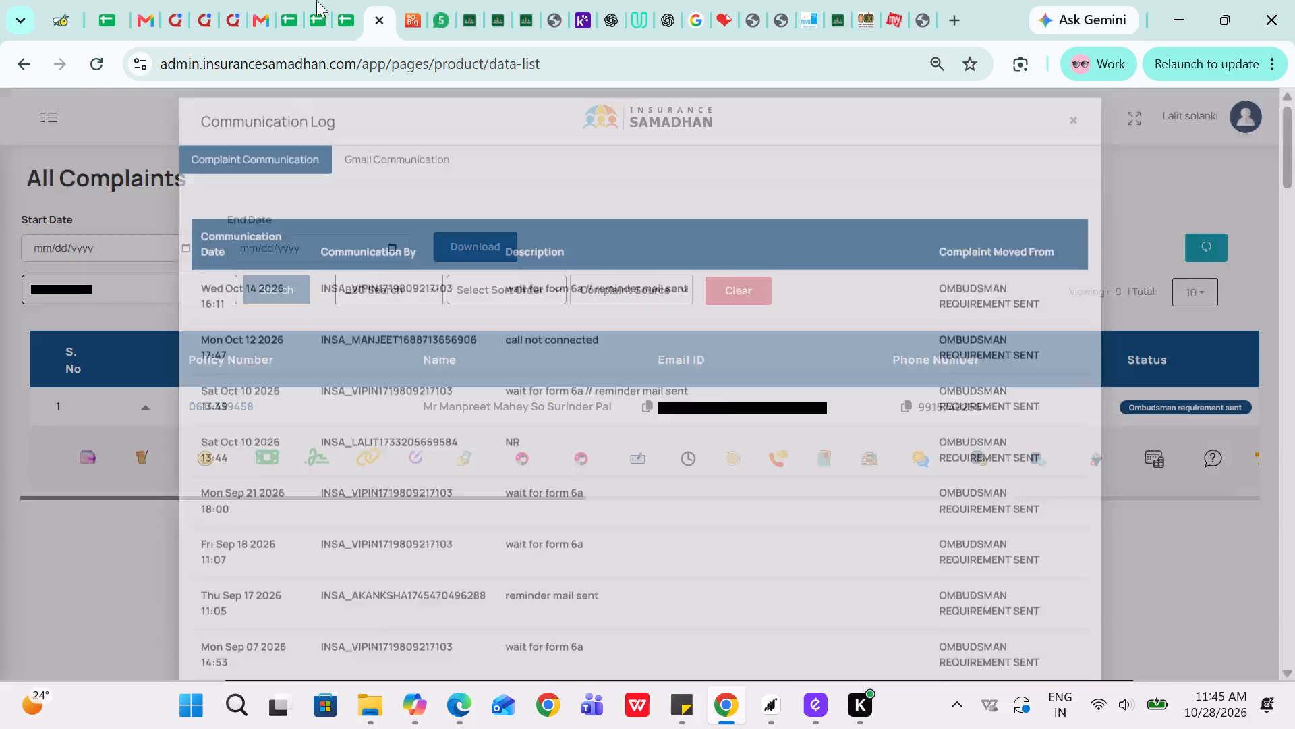
Search the complaints for the phone number copied from row 29, check that complaint's communication log for recent contact, and close it.
left_click(343, 0)
scroll(428, 425, "up", 2)
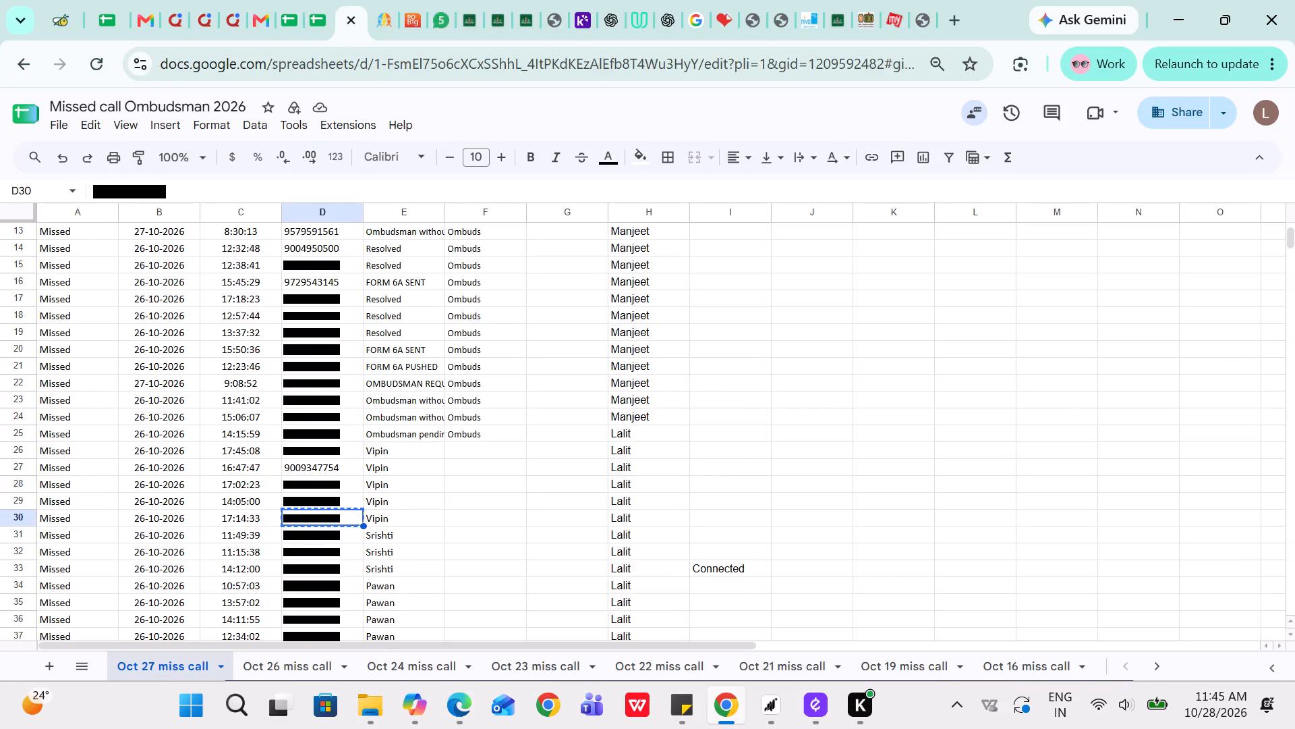
left_click(353, 503)
key("ctrl+c")
left_click(384, 0)
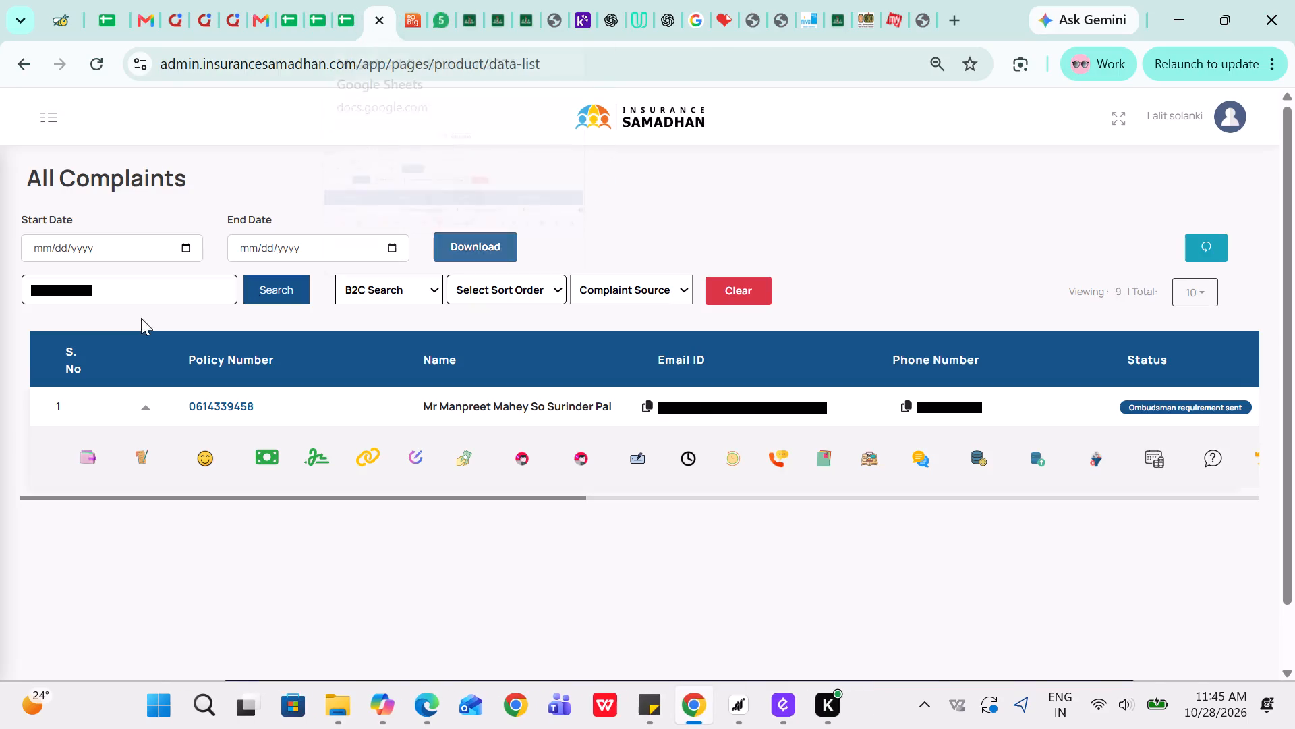
left_click_drag(143, 302, 0, 302)
key("ctrl+v")
left_click(289, 292)
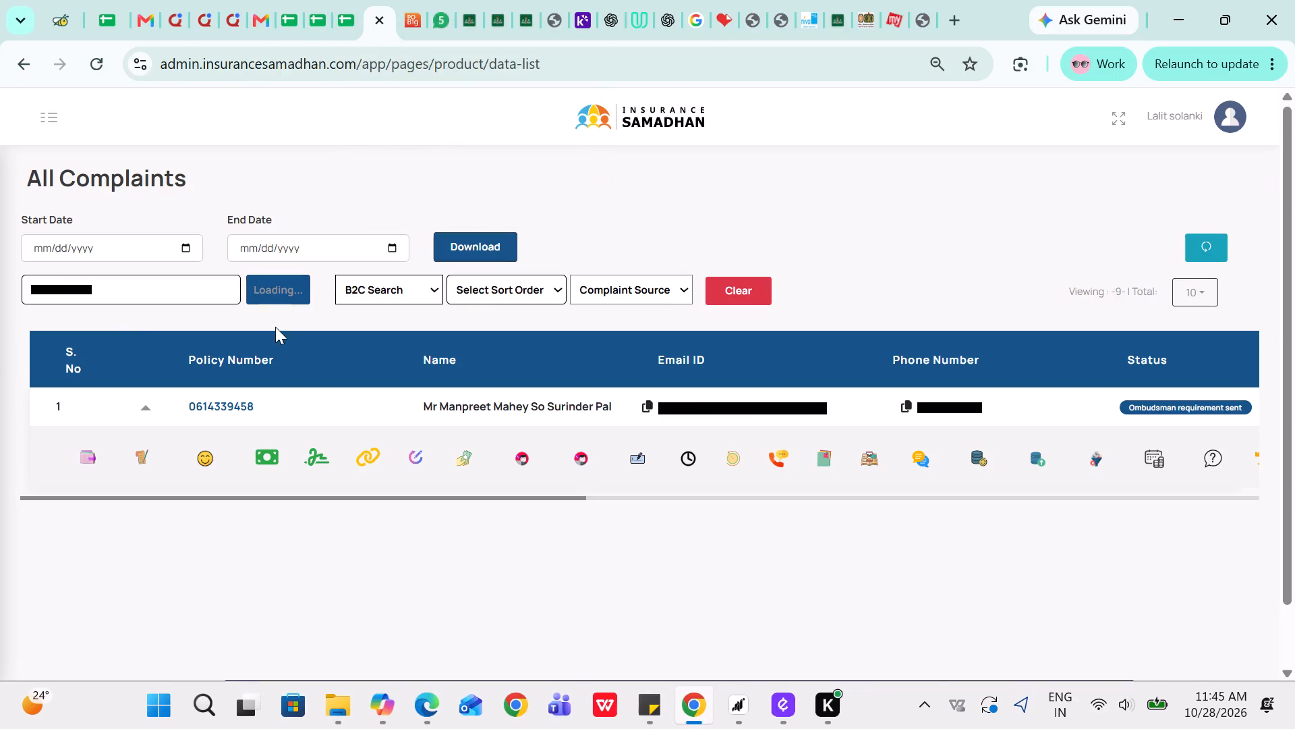
left_click(857, 406)
left_click(936, 464)
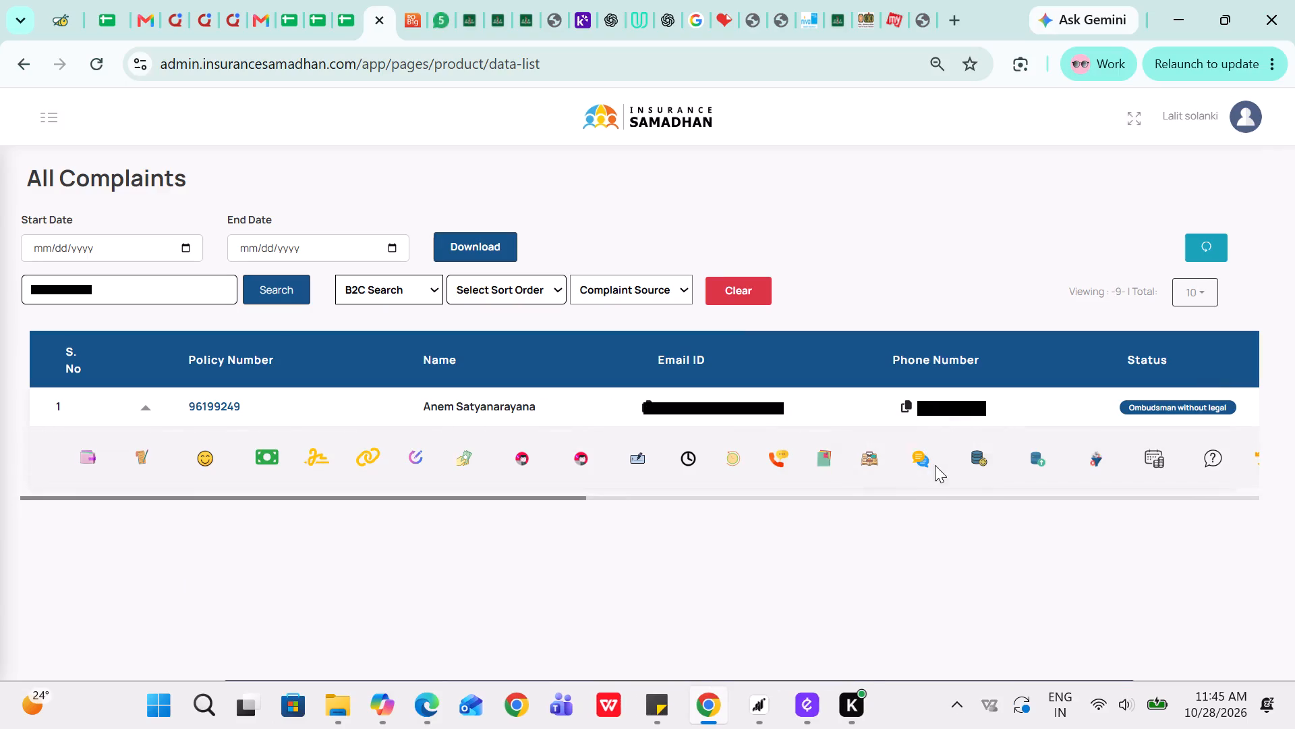
left_click(438, 223)
Search the complaints for the phone number copied from row 28 and examine the latest communication log entry of the first matching complaint.
left_click(345, 0)
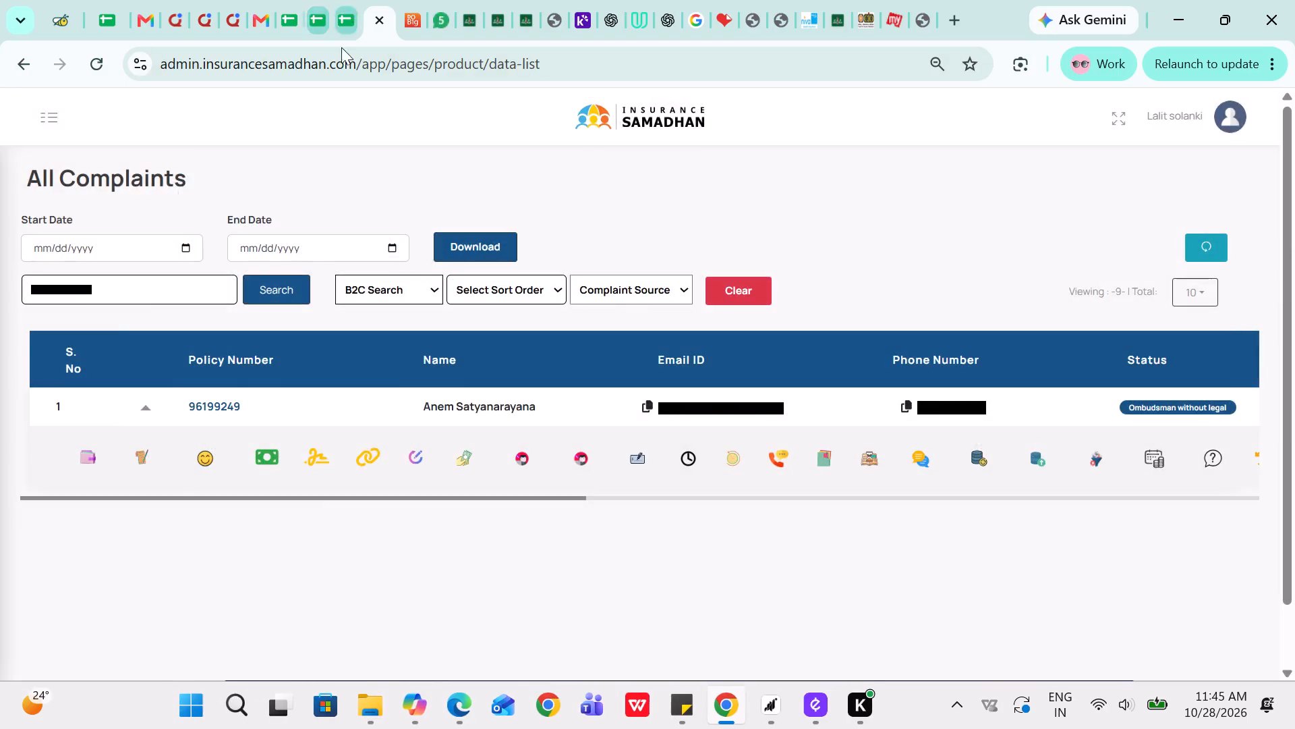
left_click(352, 484)
key("ctrl+c")
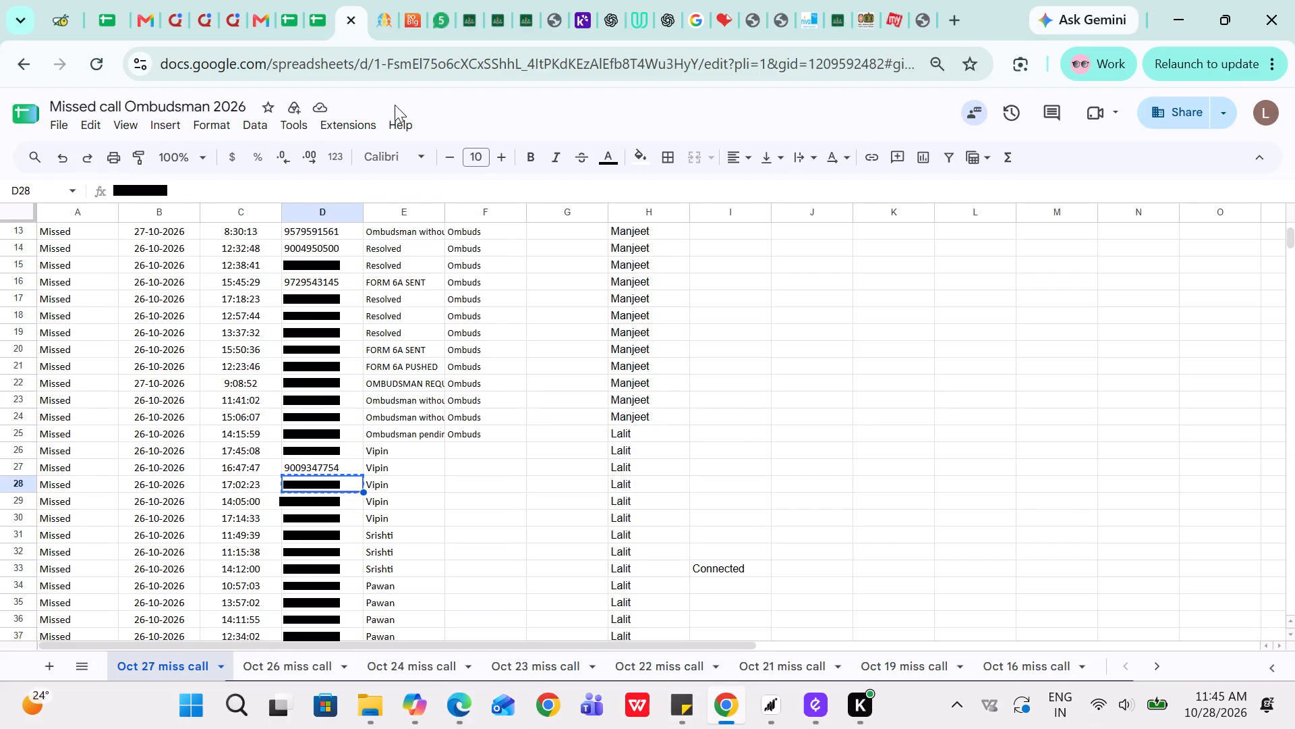
left_click(372, 0)
left_click_drag(133, 292, 0, 319)
key("ctrl+v")
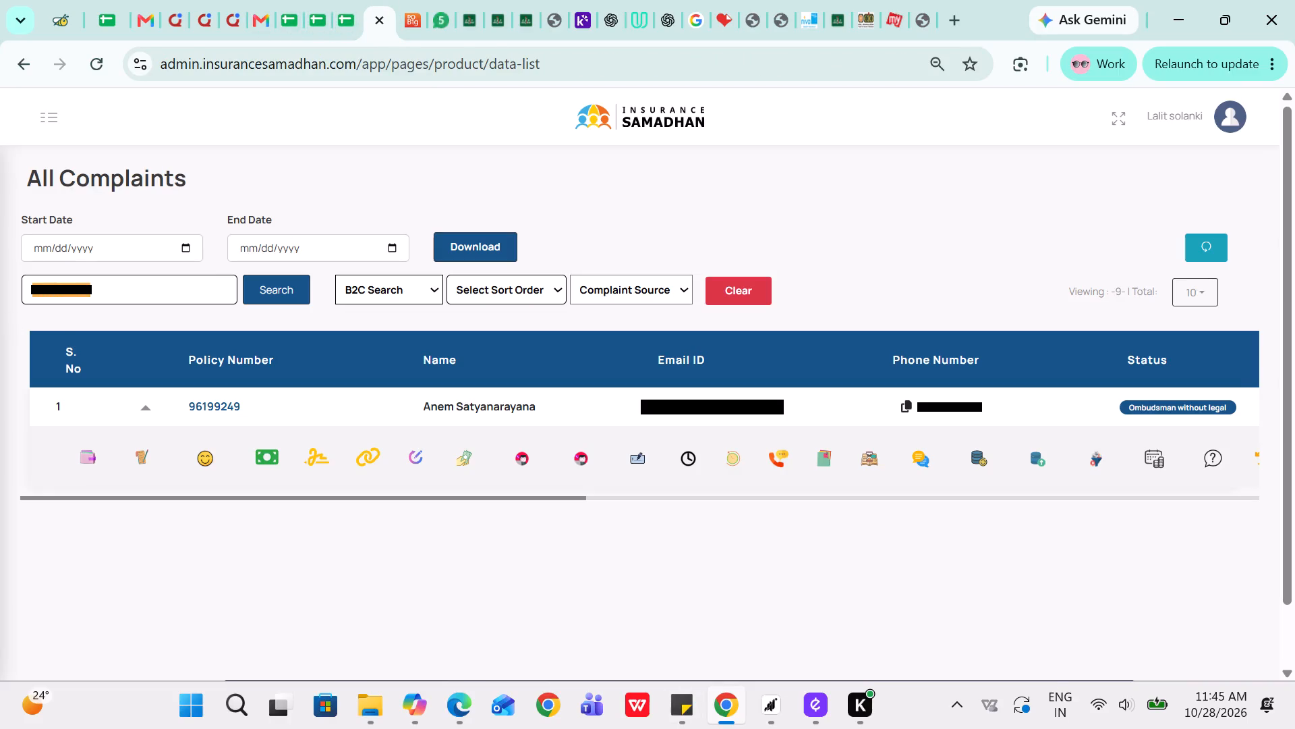
left_click(257, 289)
left_click(712, 547)
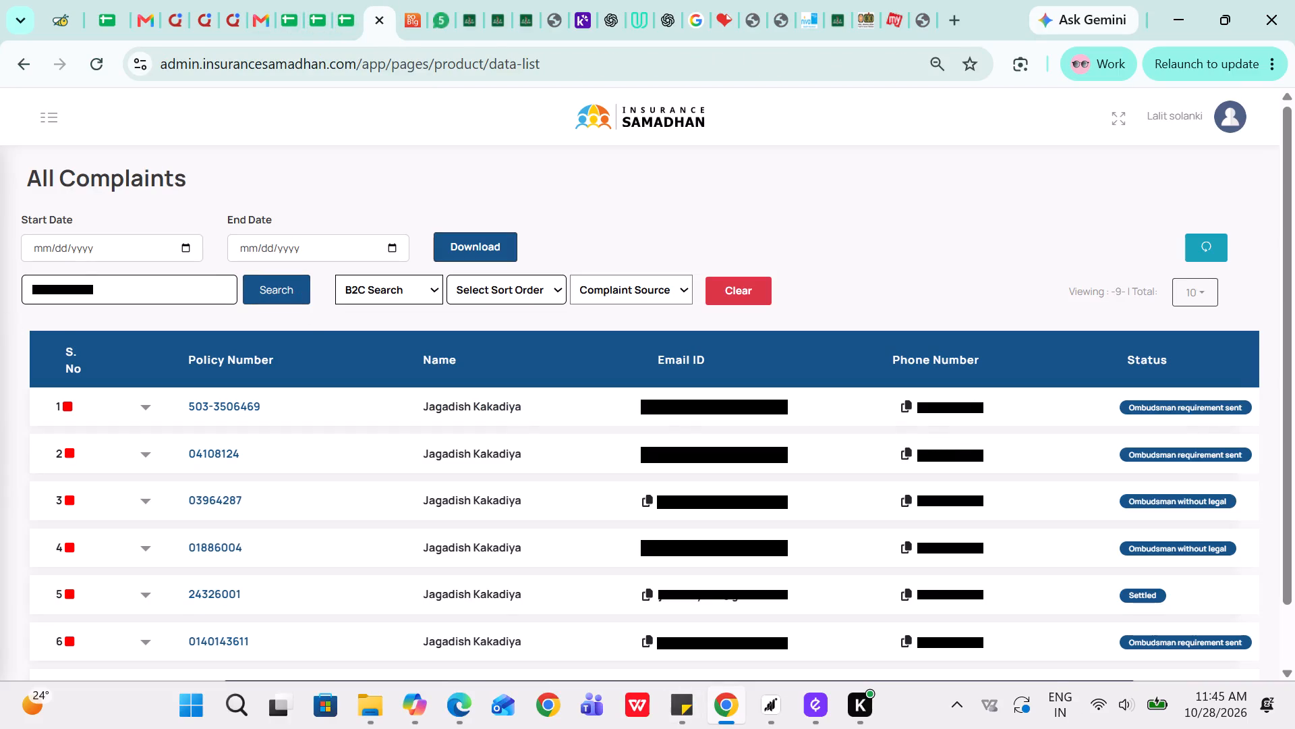
left_click(851, 401)
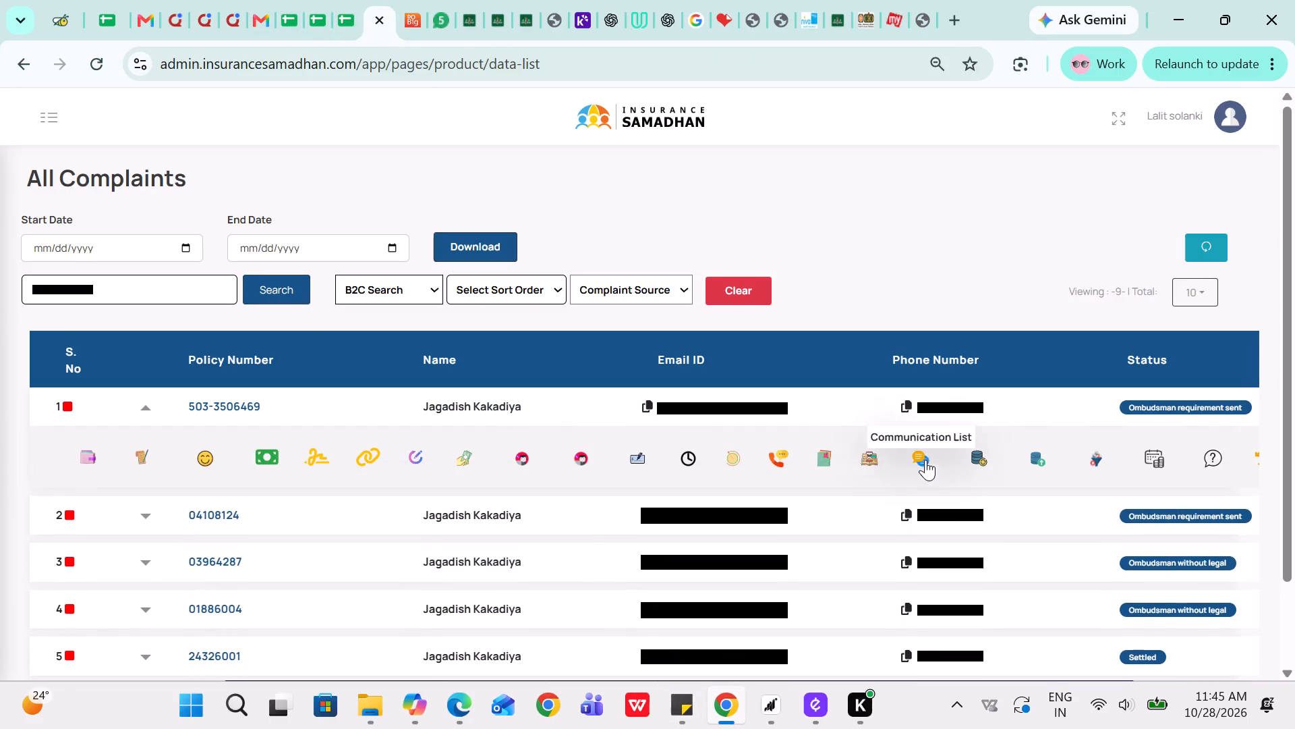
left_click(925, 460)
left_click_drag(658, 431, 501, 429)
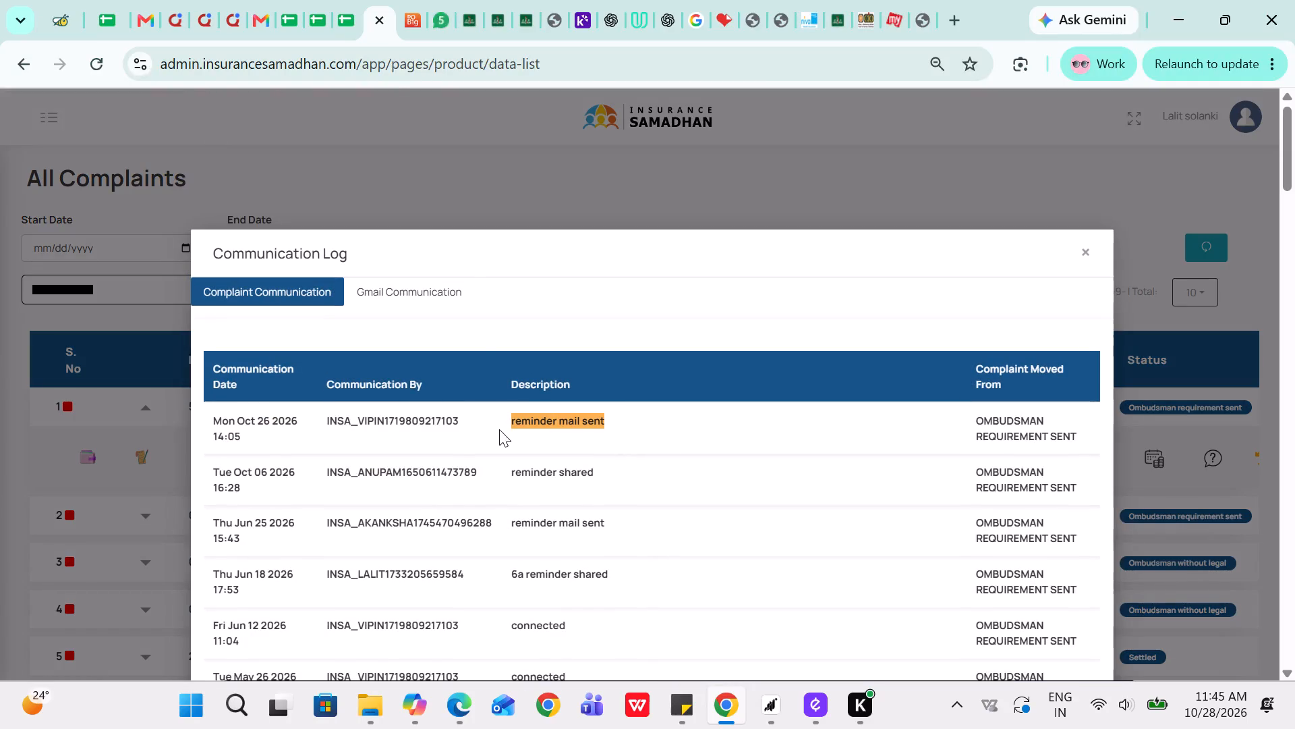
Search the complaints for the phone number copied from row 27 and examine the latest communication log entry of the first matching complaint.
left_click(339, 0)
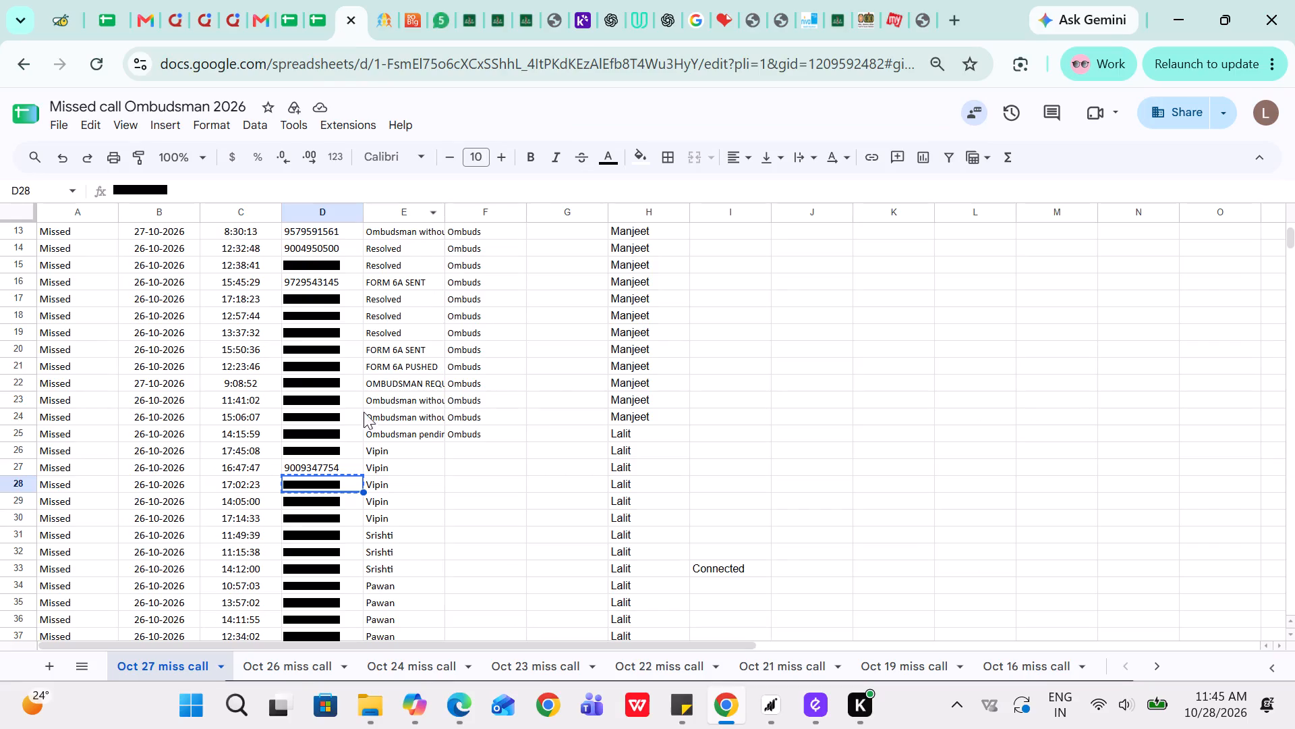
left_click(333, 467)
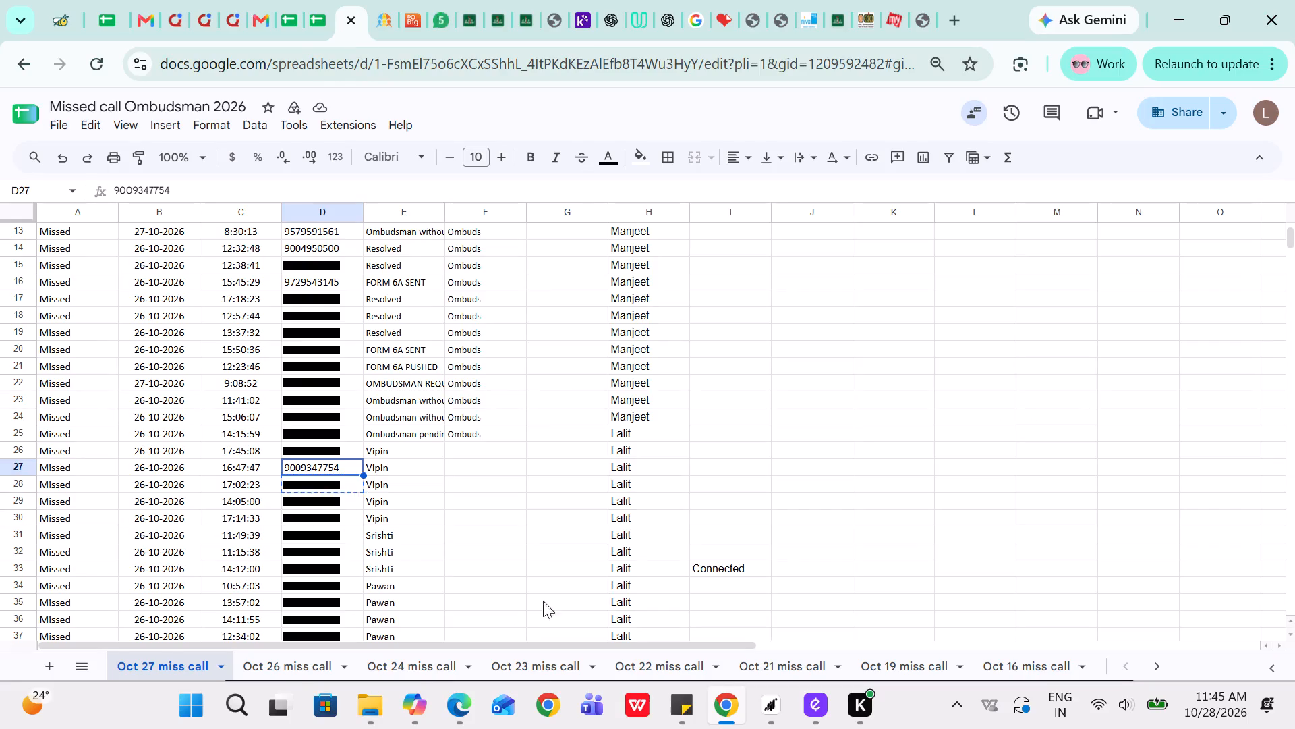
key("ctrl+c")
left_click(379, 0)
left_click(0, 309)
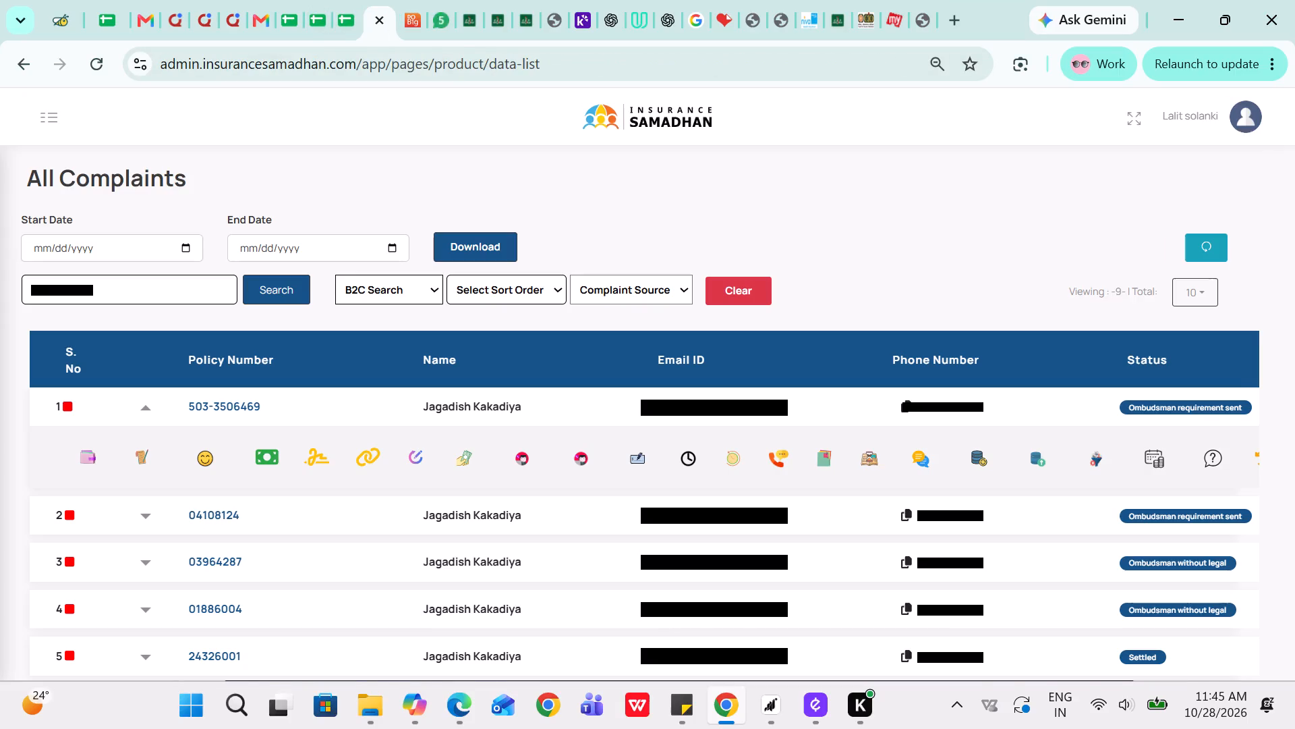
left_click_drag(125, 294, 0, 310)
key("ctrl+v")
left_click(273, 294)
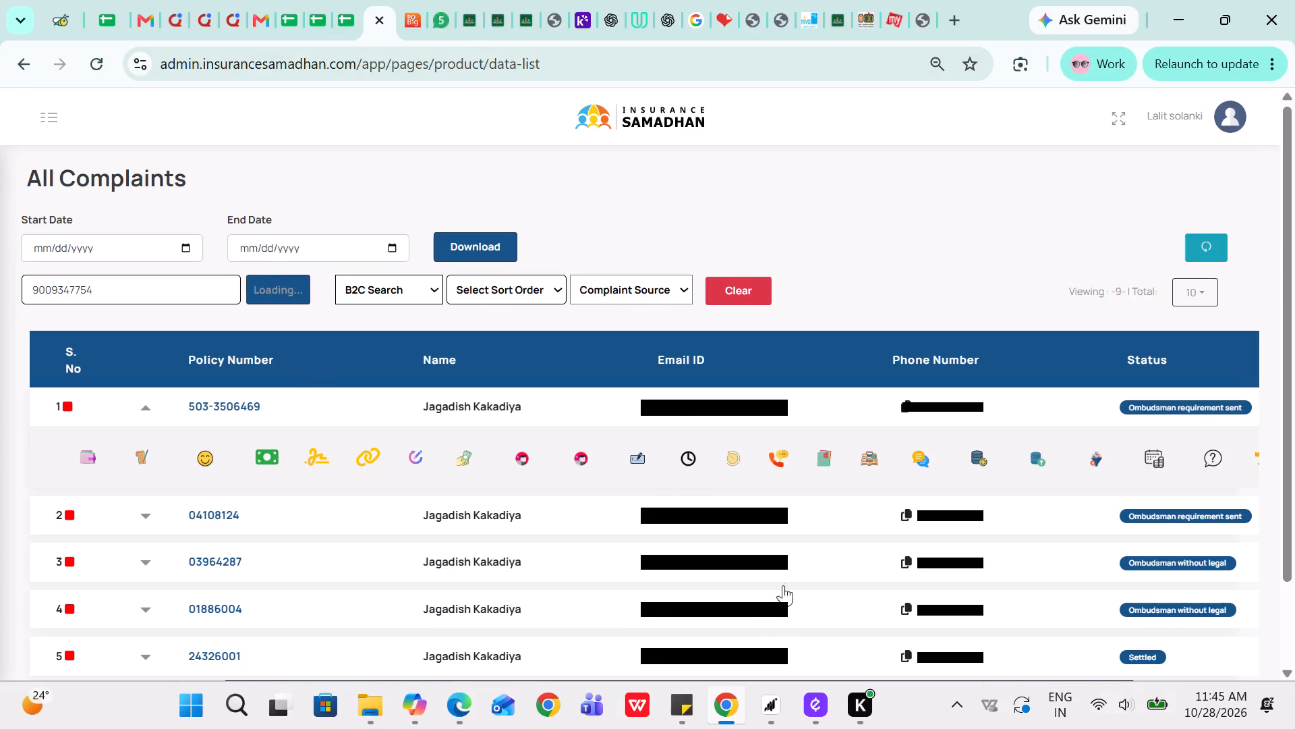
left_click(873, 402)
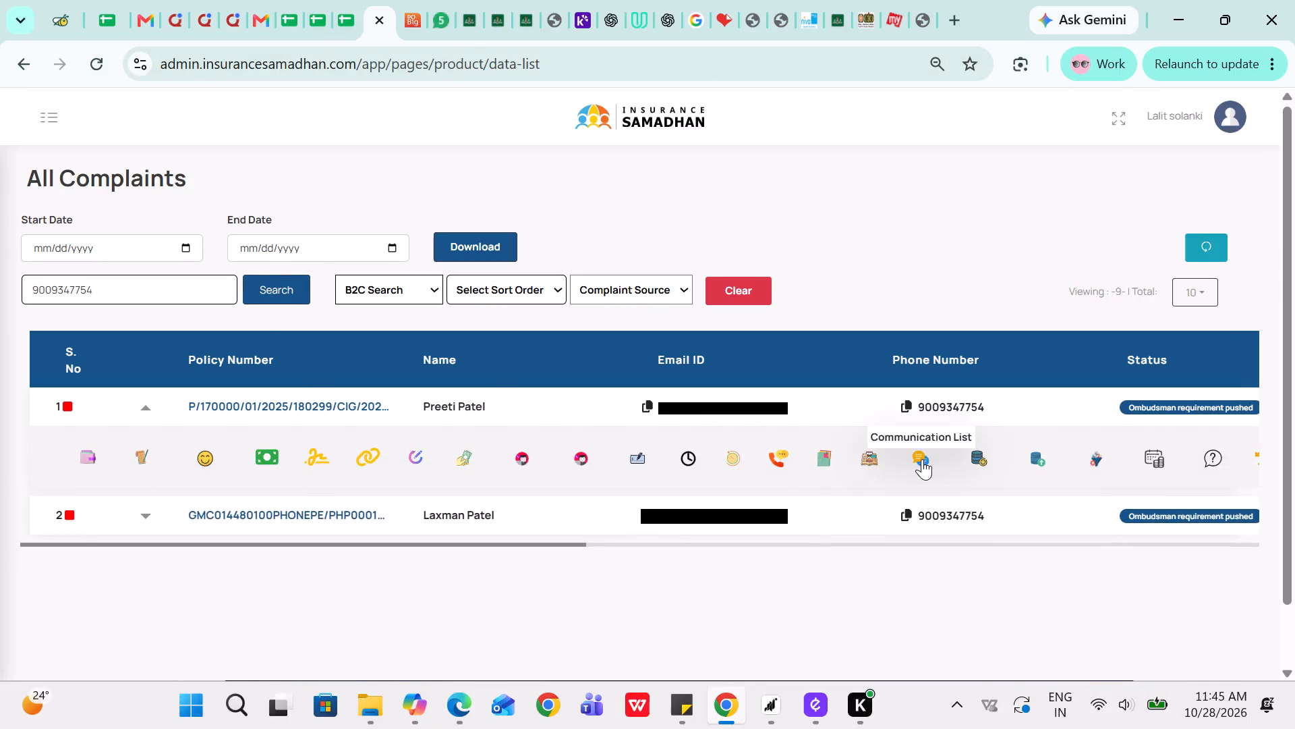
left_click(922, 459)
left_click_drag(614, 398, 472, 393)
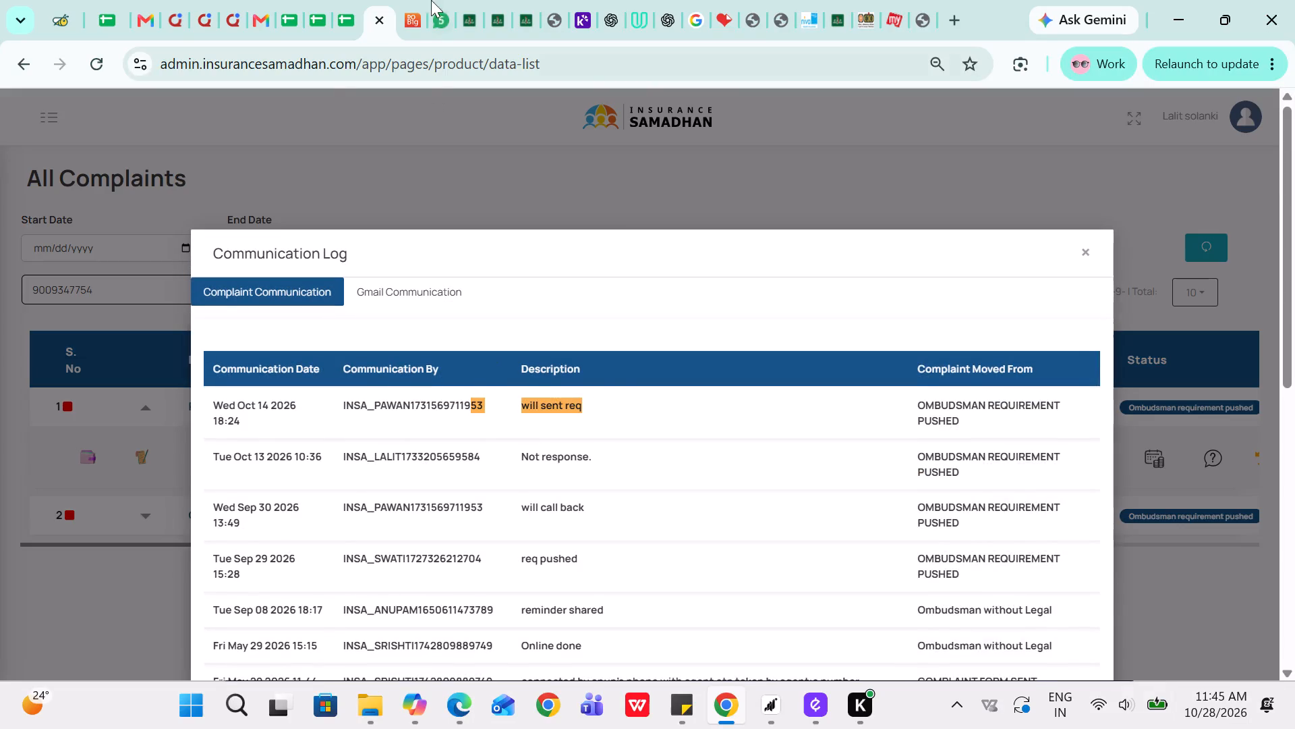
Close the open communication log and search the complaints for the phone number copied from row 26 of the Oct 27 miss call sheet.
left_click(326, 0)
left_click(353, 0)
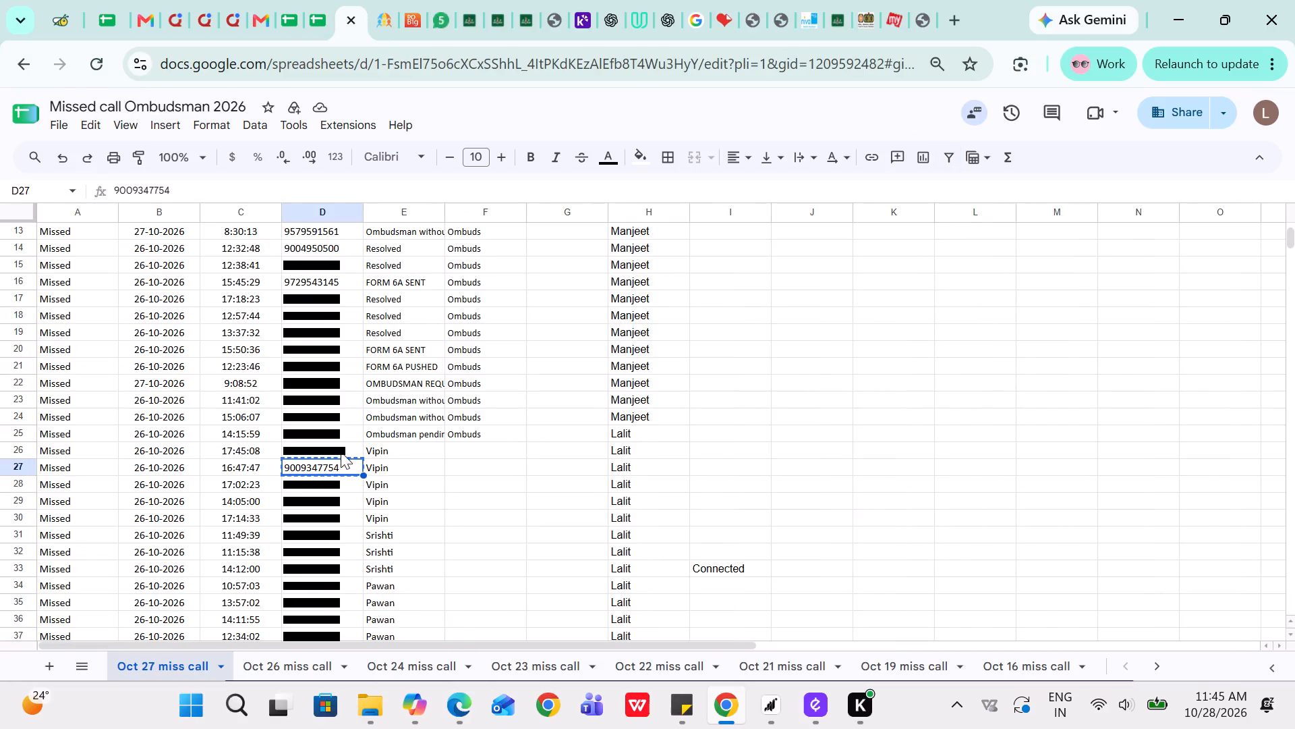
left_click(342, 452)
key("ctrl+c")
left_click(391, 0)
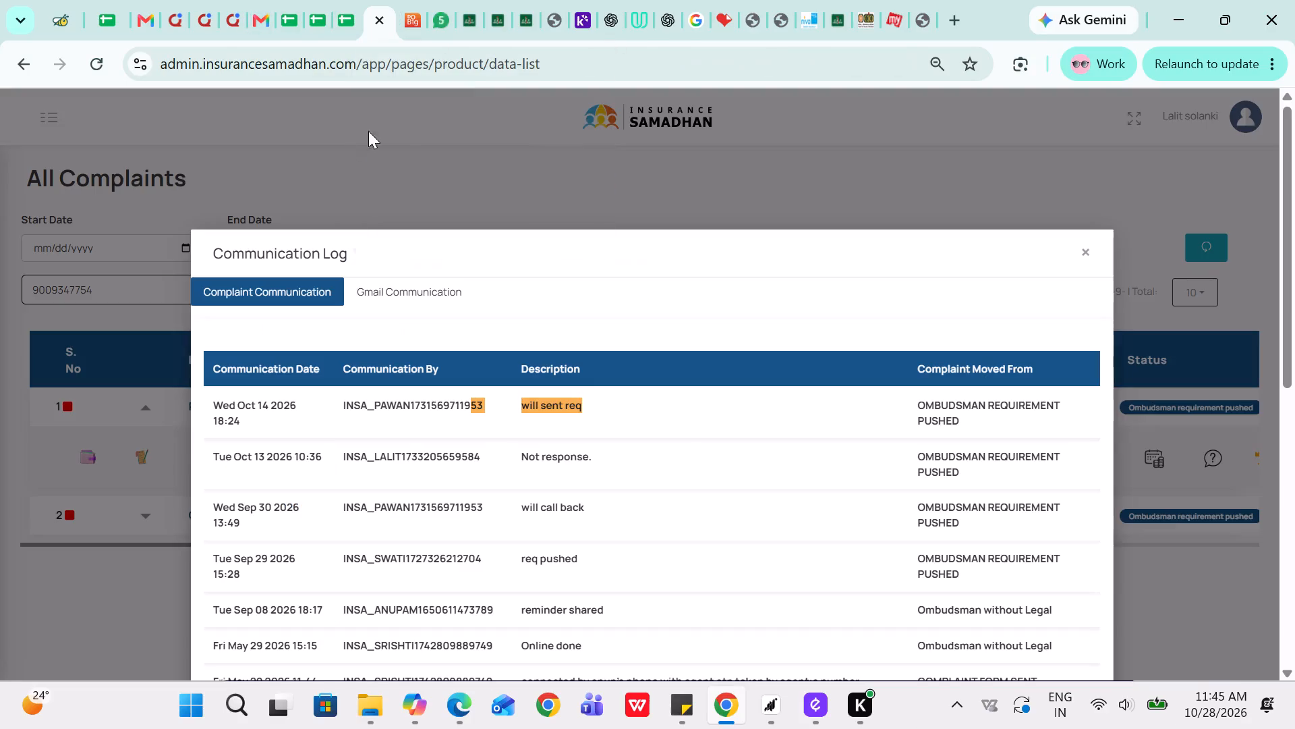
left_click(100, 209)
left_click_drag(163, 273, 3, 296)
key("ctrl+v")
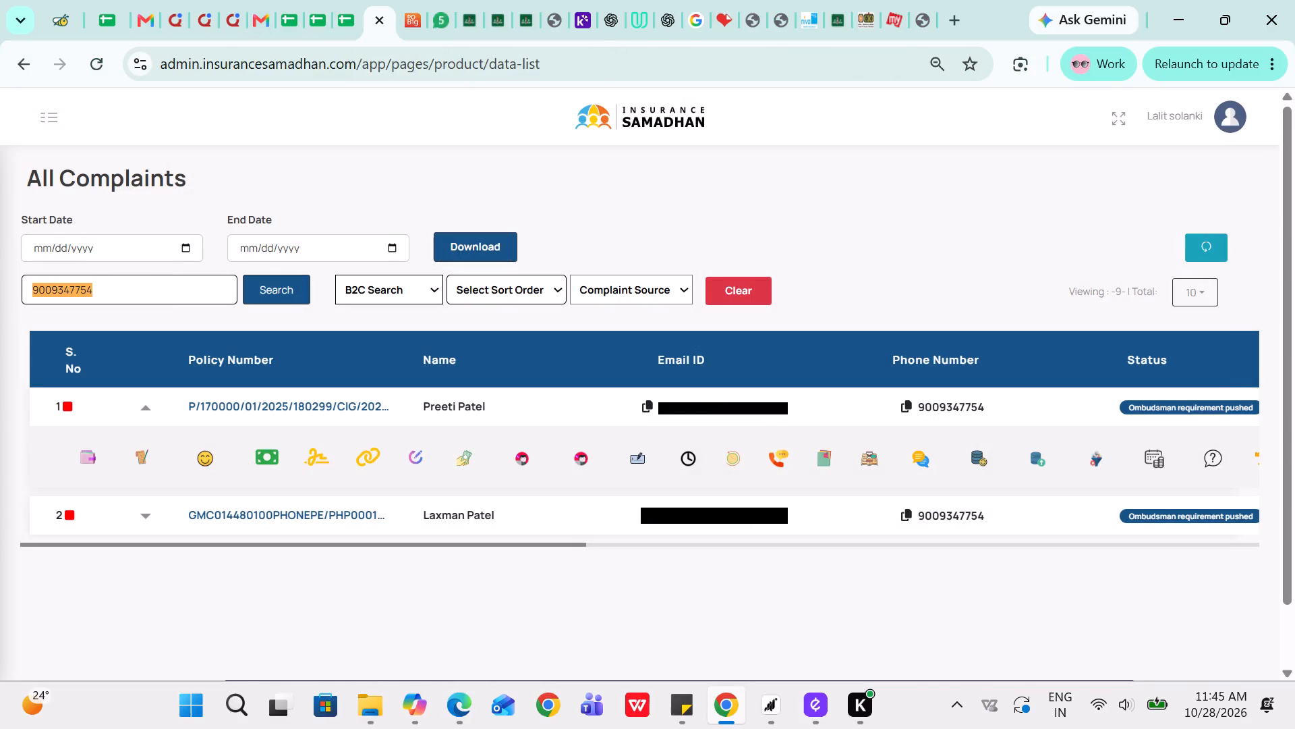
left_click(155, 288)
left_click_drag(191, 290, 0, 303)
key("ctrl+v")
left_click(279, 296)
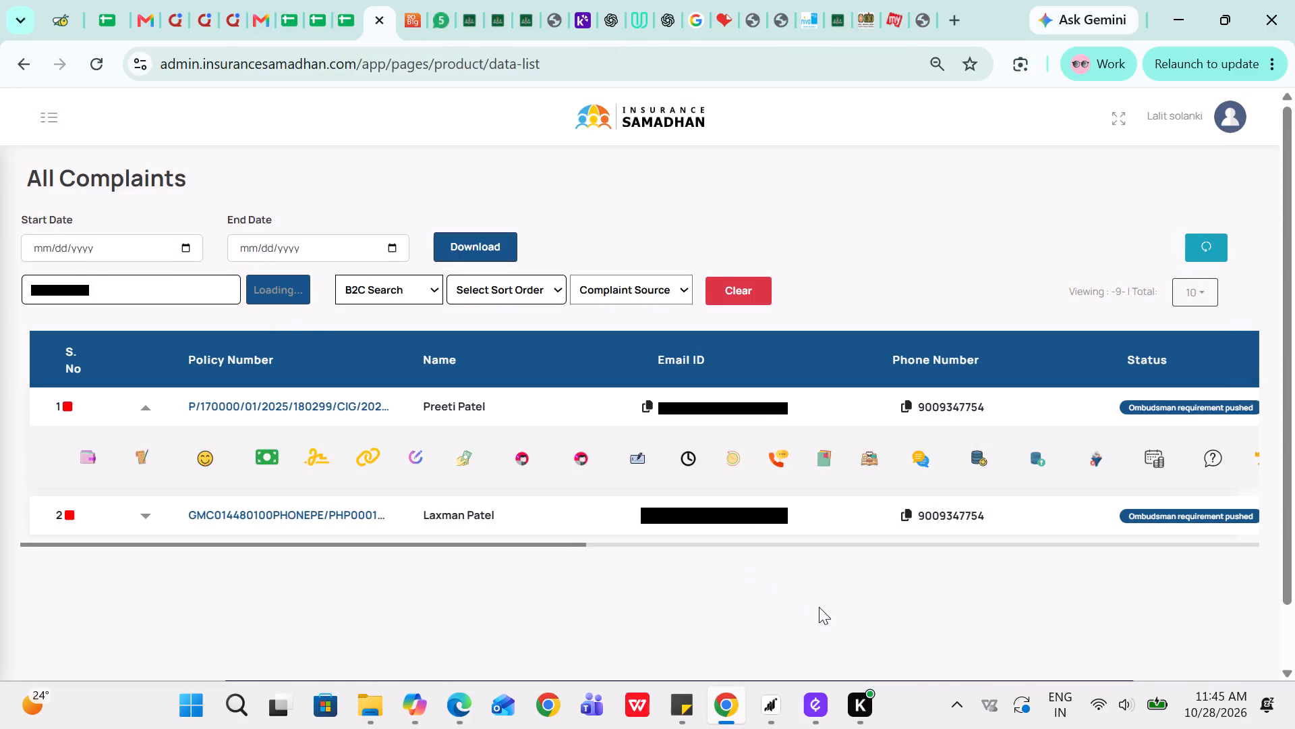
left_click(819, 607)
Examine the most recent entry's description in the communication log of the complaint matching row 26, and close the log.
left_click(888, 402)
left_click(904, 452)
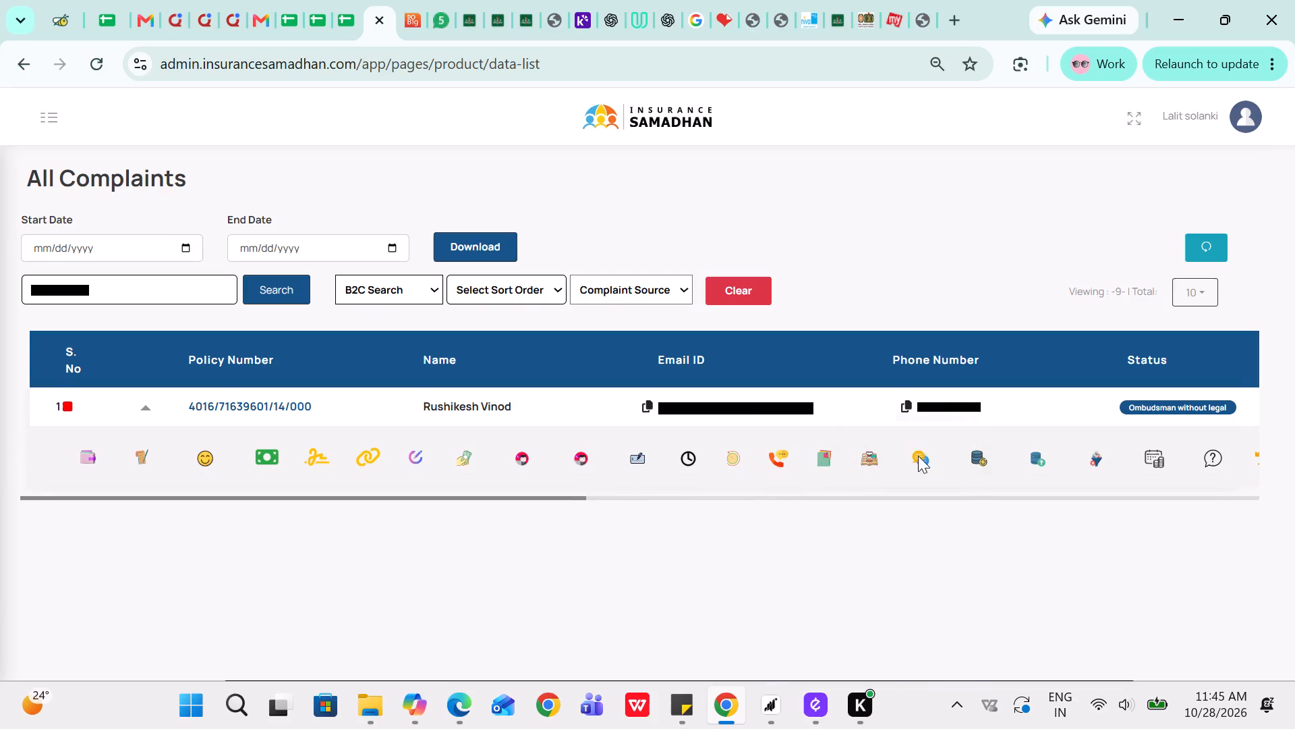
left_click_drag(637, 424, 465, 425)
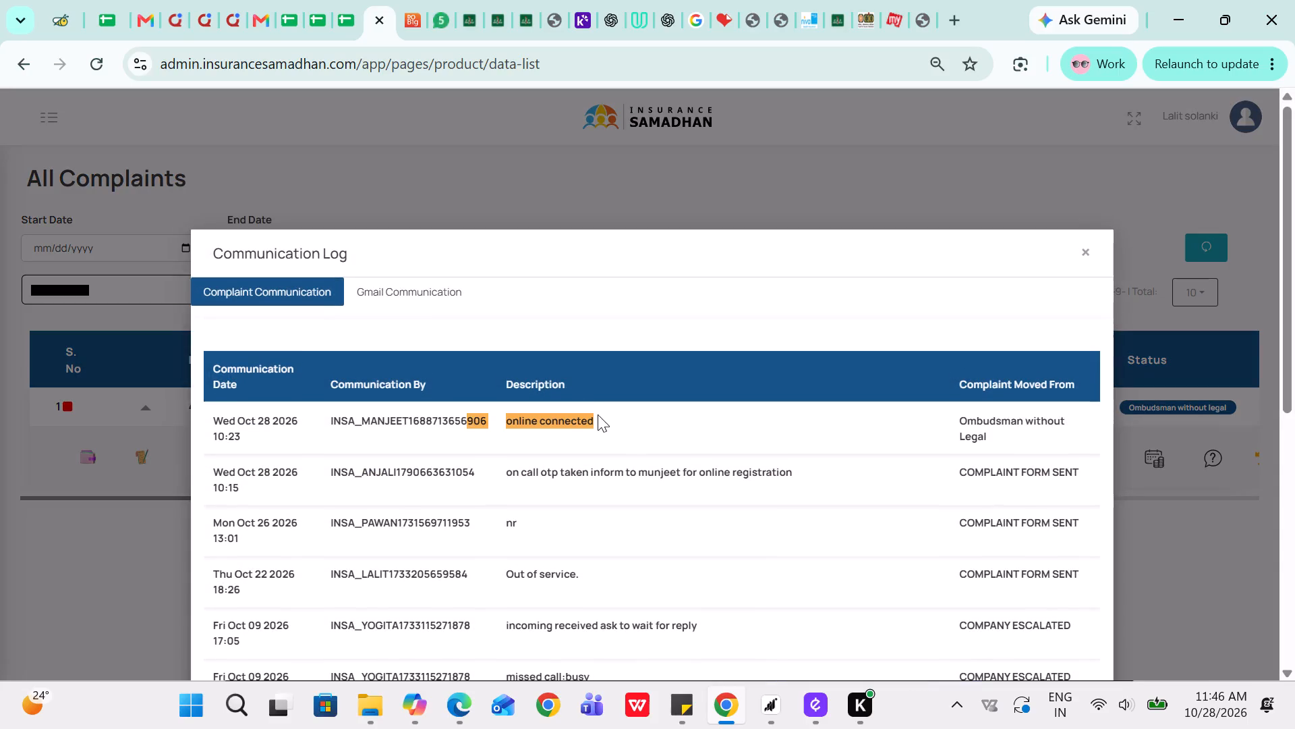
left_click(641, 414)
left_click_drag(654, 428, 420, 432)
left_click(602, 441)
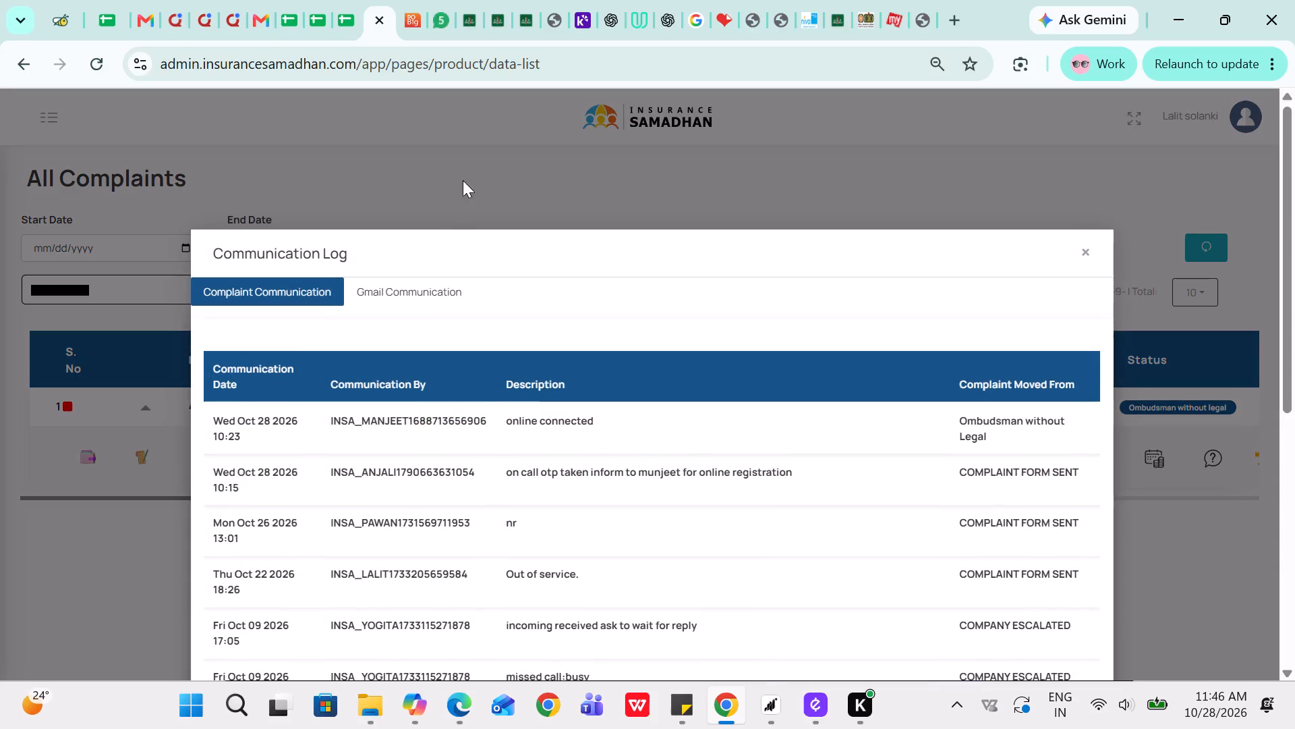
left_click(463, 180)
Record "Connected" in column I of row 26 on the Oct 27 miss call sheet.
left_click(338, 0)
key("Right")
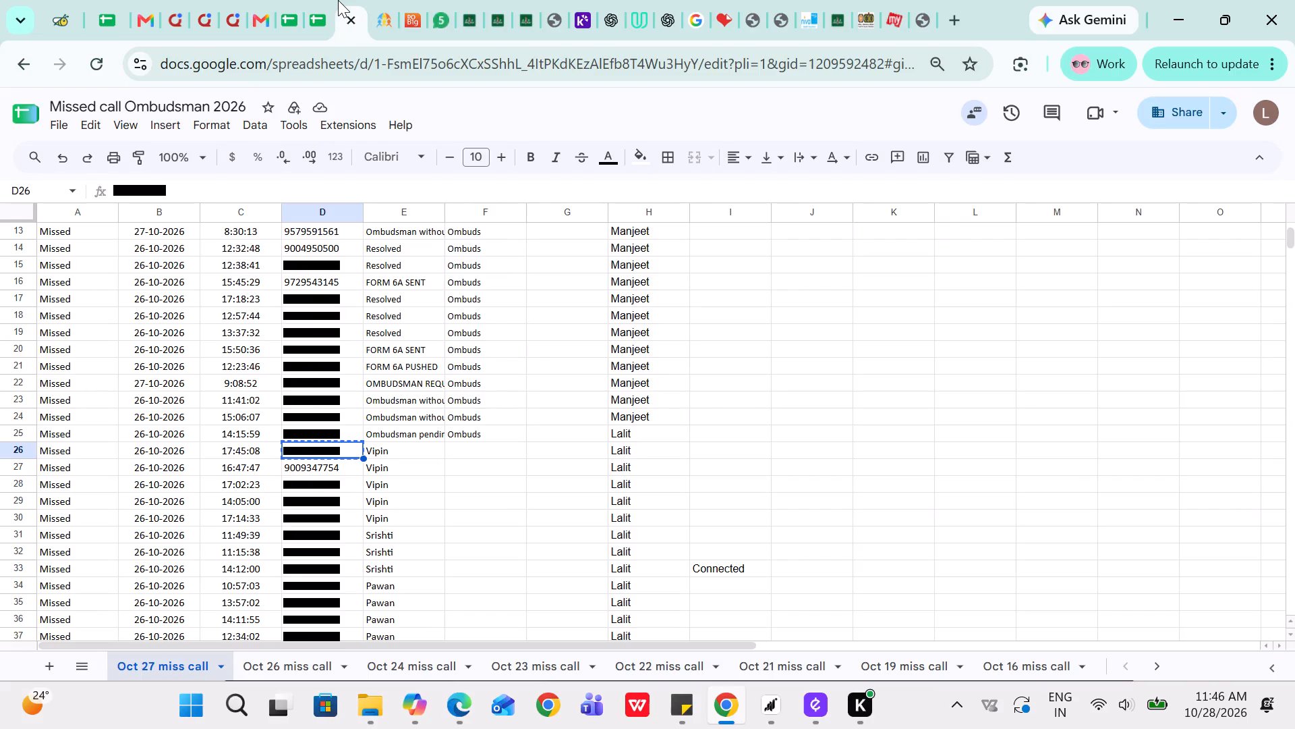
key("Right")
key("Right")
key("Right")
key("Right")
type("Connected")
key("Up")
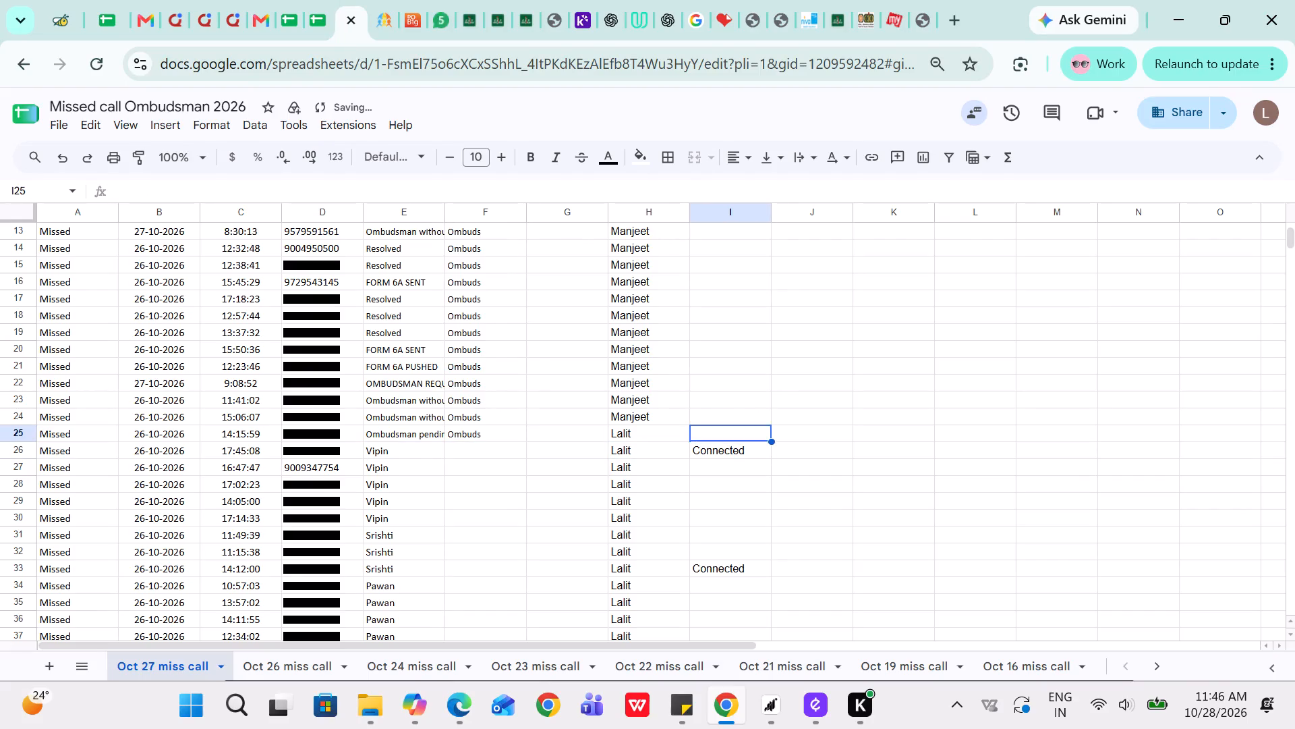
Search the complaints for the phone number copied from row 25 and check the latest entries in that complaint's communication log.
key("Left")
key("Left")
key("Left")
key("Left")
key("Left")
key("ctrl+c")
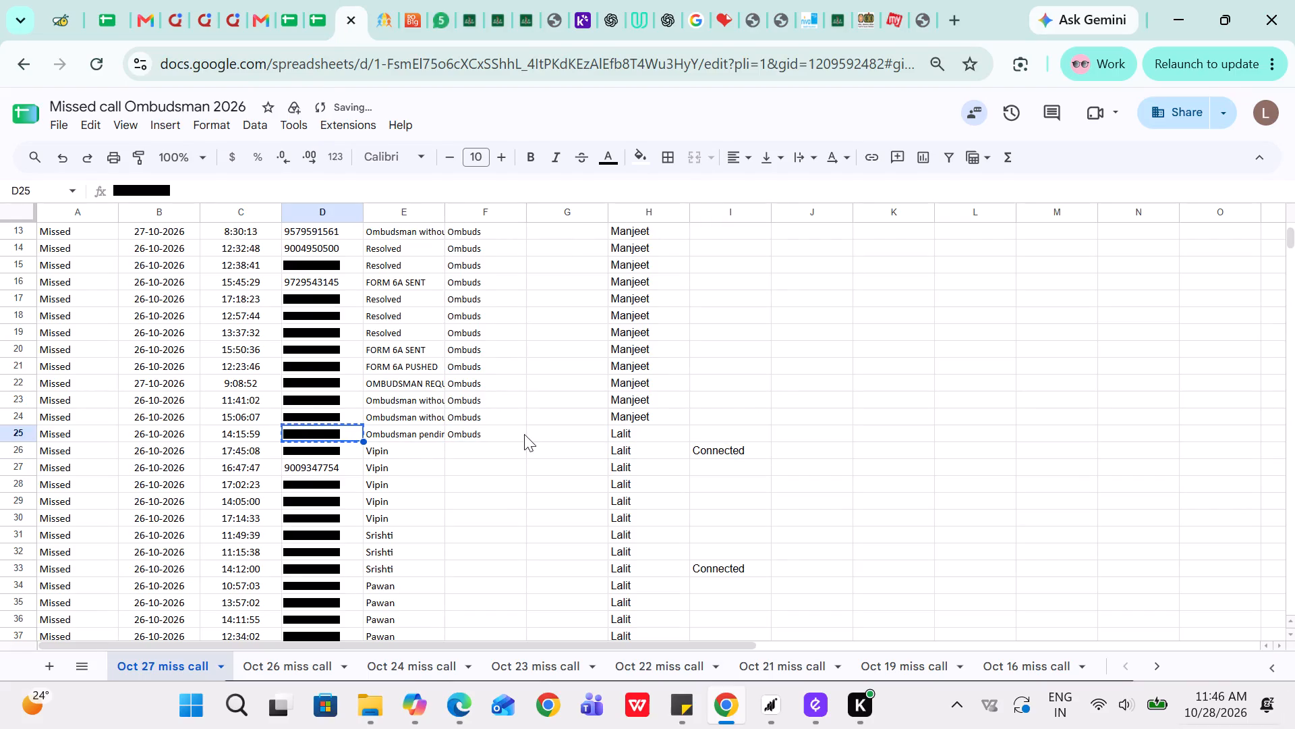
left_click(381, 0)
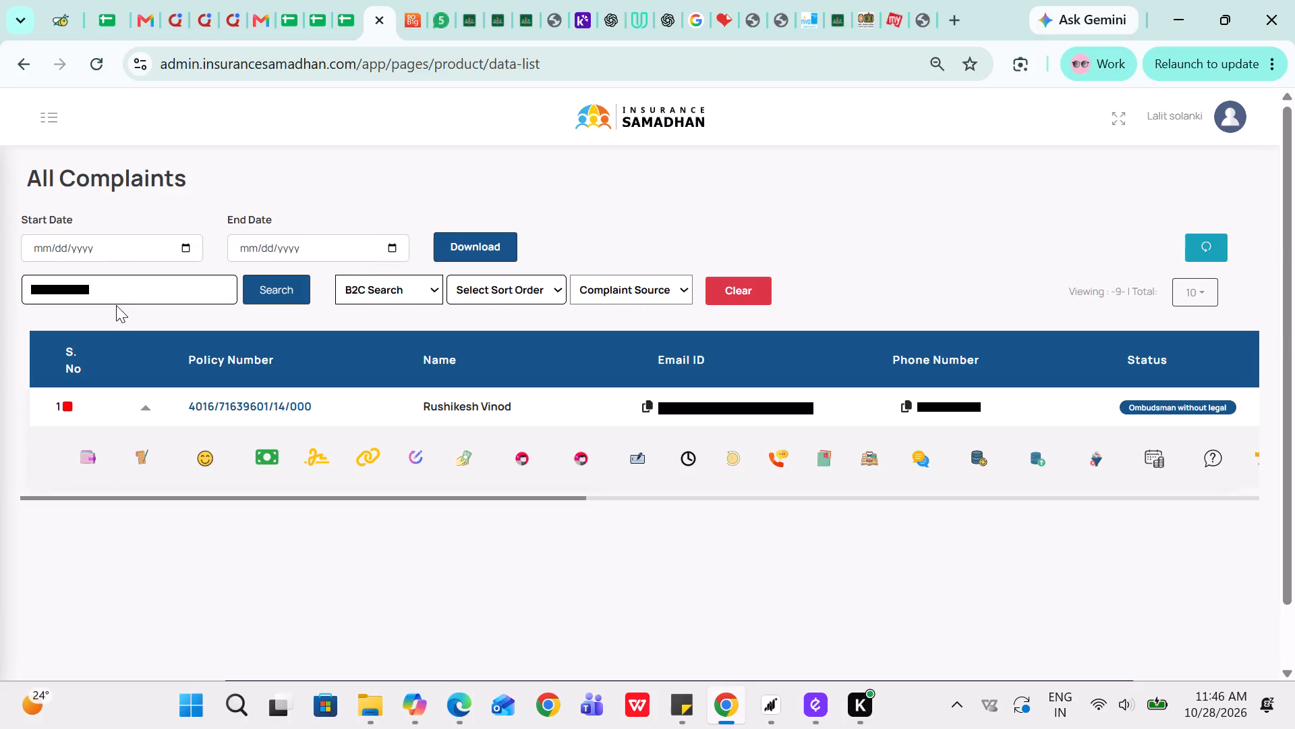
left_click_drag(122, 291, 0, 330)
key("ctrl+v")
left_click(270, 296)
left_click(679, 568)
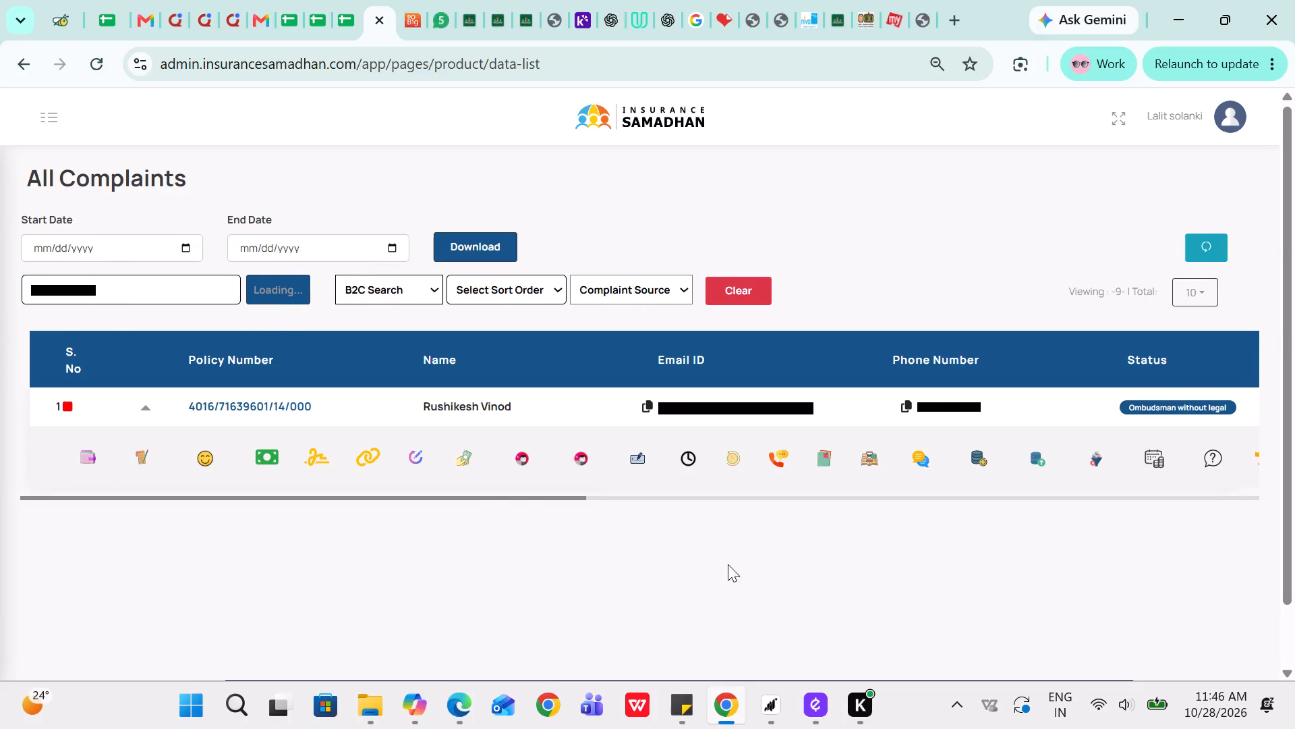
left_click(859, 397)
left_click(925, 461)
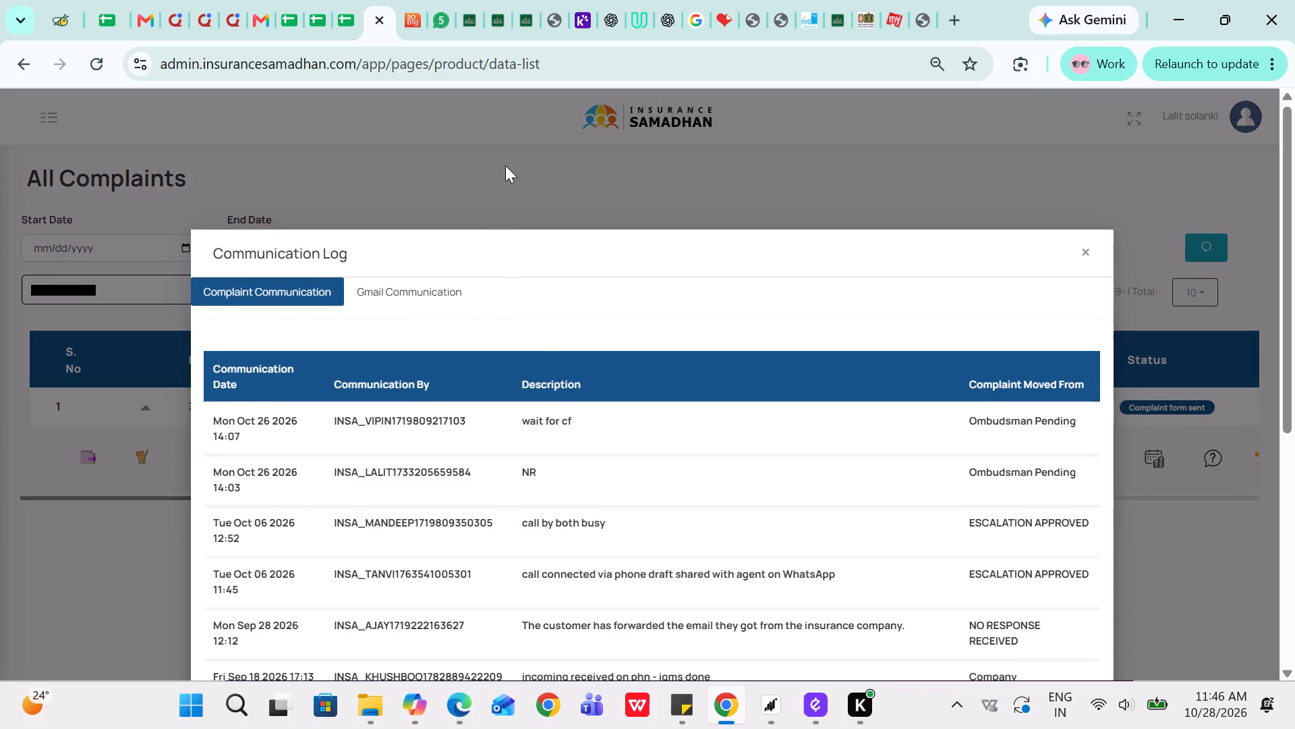
Record "Connected" in column I of row 25 on the Oct 27 miss call sheet.
left_click(342, 0)
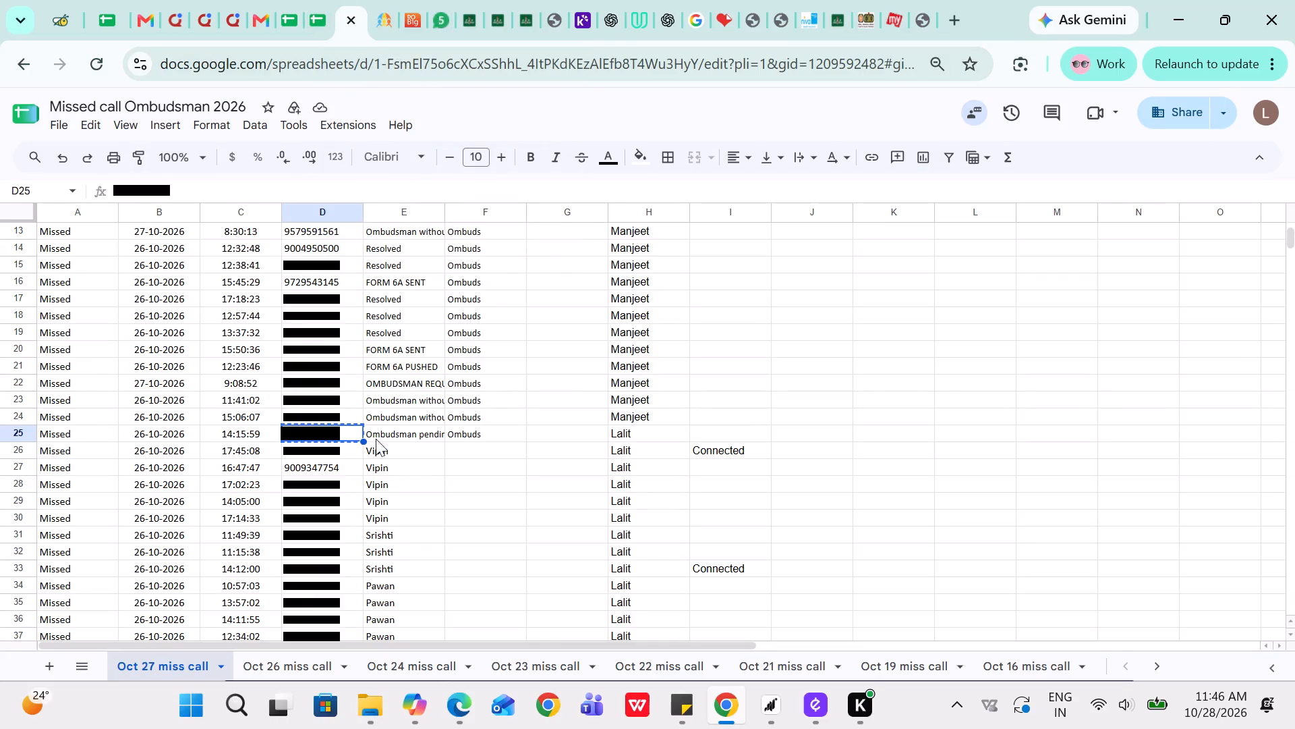
key("Right")
key("Right")
key("Right")
key("Right")
key("Right")
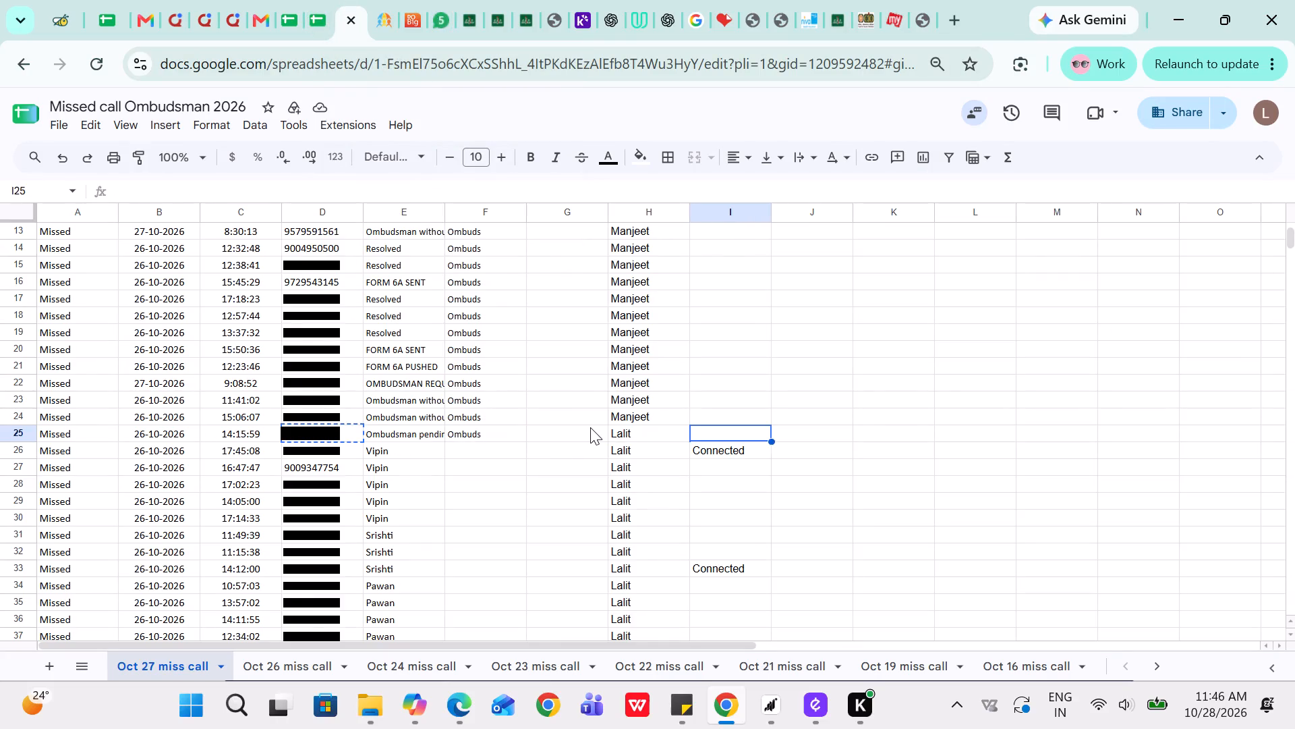
type("Connected")
key("Down")
Search the complaints for the phone number copied from row 27 of the Oct 27 miss call sheet.
key("Down")
key("Left")
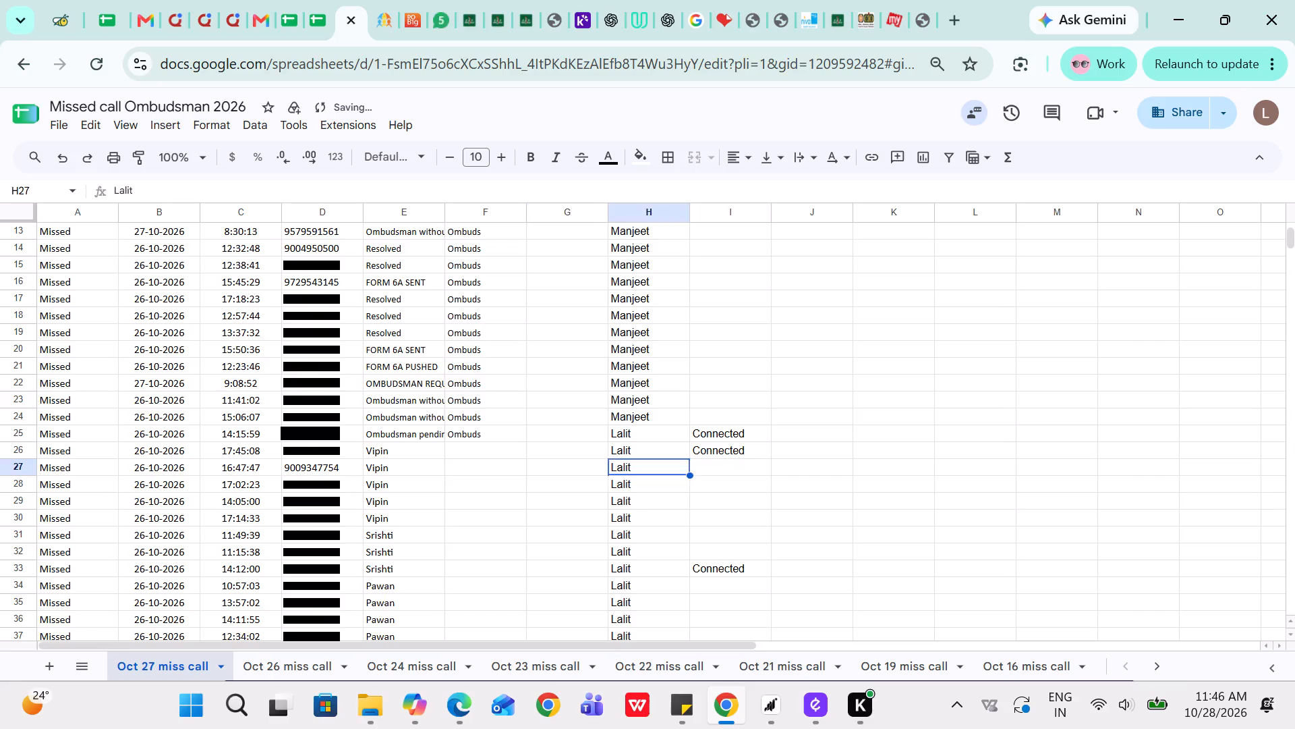
key("Left")
key("Left")
key("Left")
key("Left")
key("ctrl+c")
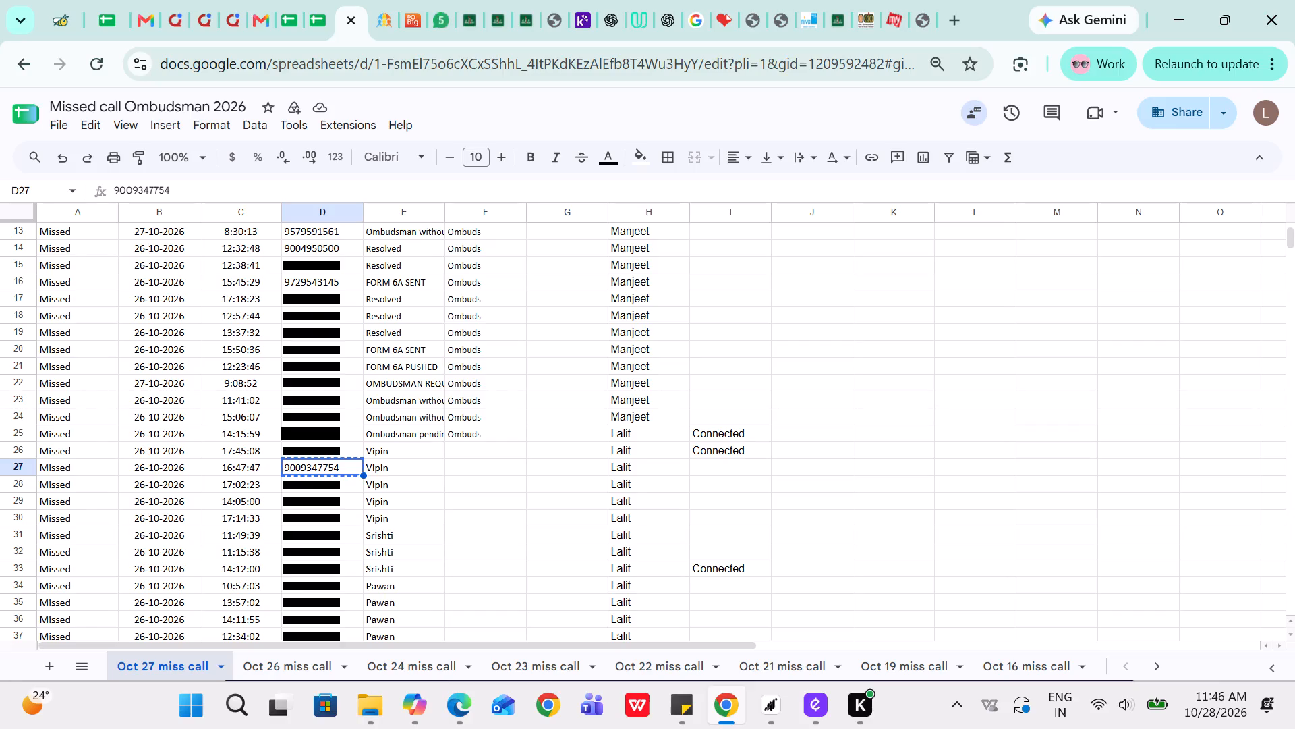
key("ctrl+c")
left_click(389, 0)
left_click(119, 279)
left_click_drag(159, 299, 0, 344)
key("ctrl+v")
left_click(281, 292)
left_click(772, 575)
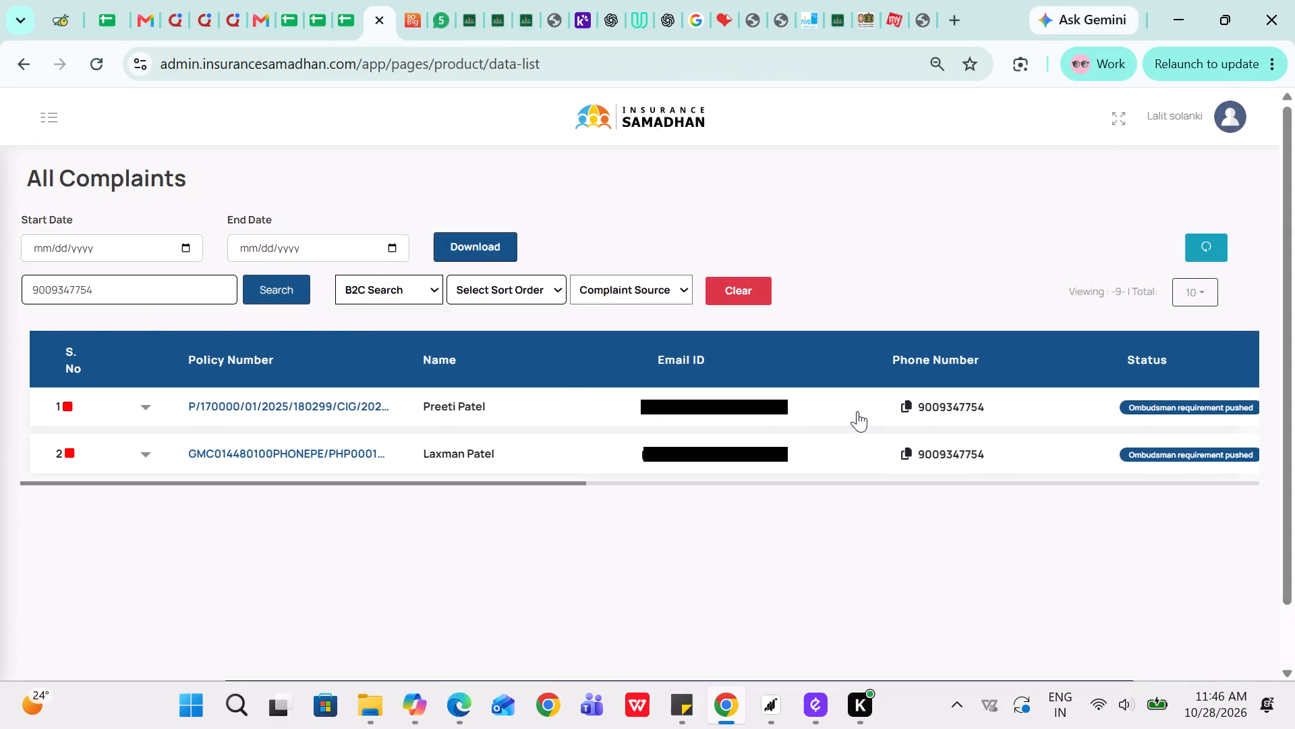
Check the latest entries in the first matching complaint's communication log, and close the log.
left_click(861, 407)
left_click(935, 458)
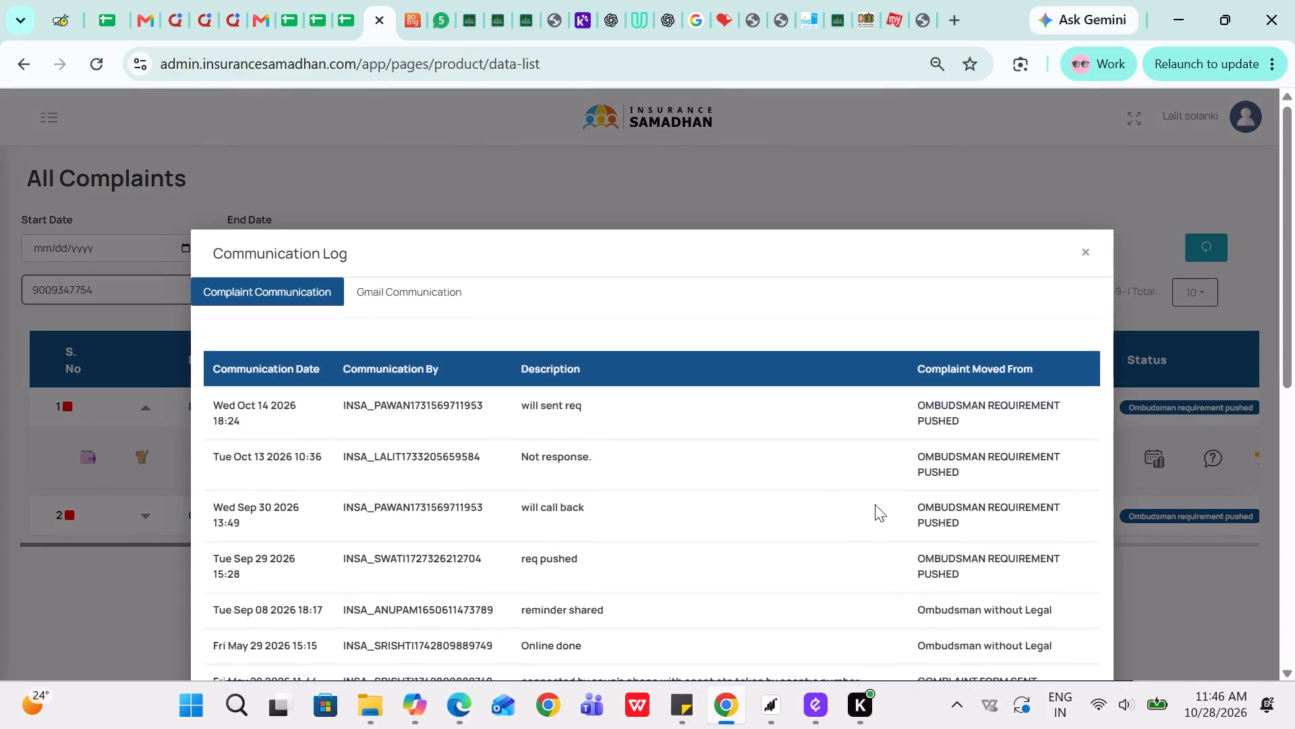
left_click_drag(661, 412, 426, 413)
left_click(560, 151)
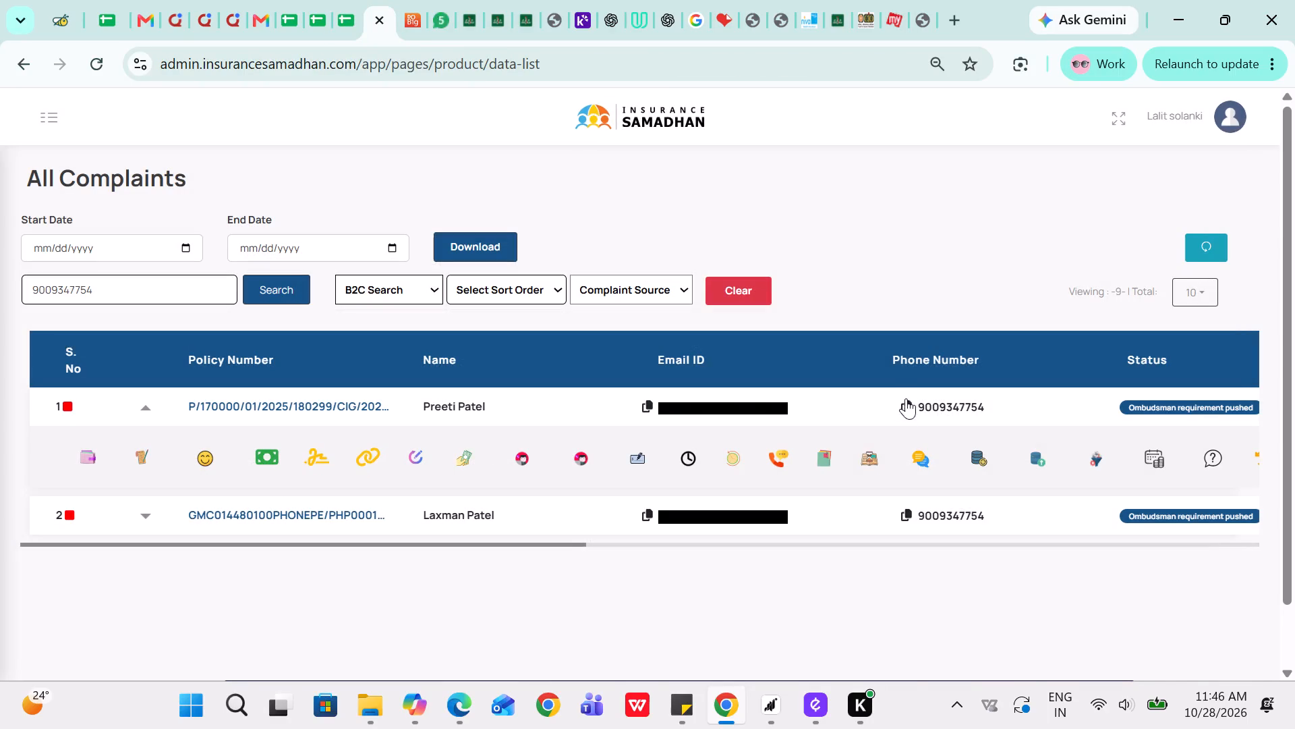
Call the phone number copied from the first matching complaint using the Smartflo dialer.
left_click(905, 406)
left_click(407, 0)
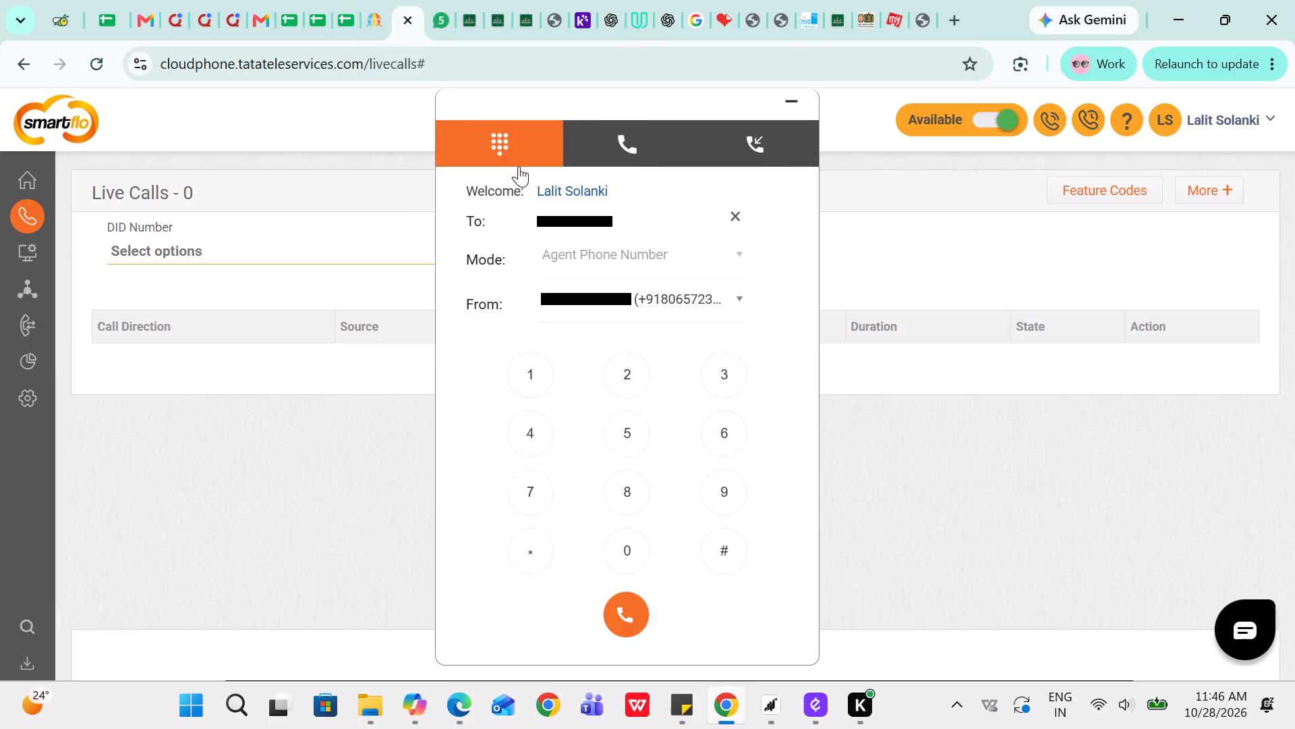
double_click(588, 228)
key("ctrl+v")
left_click(632, 631)
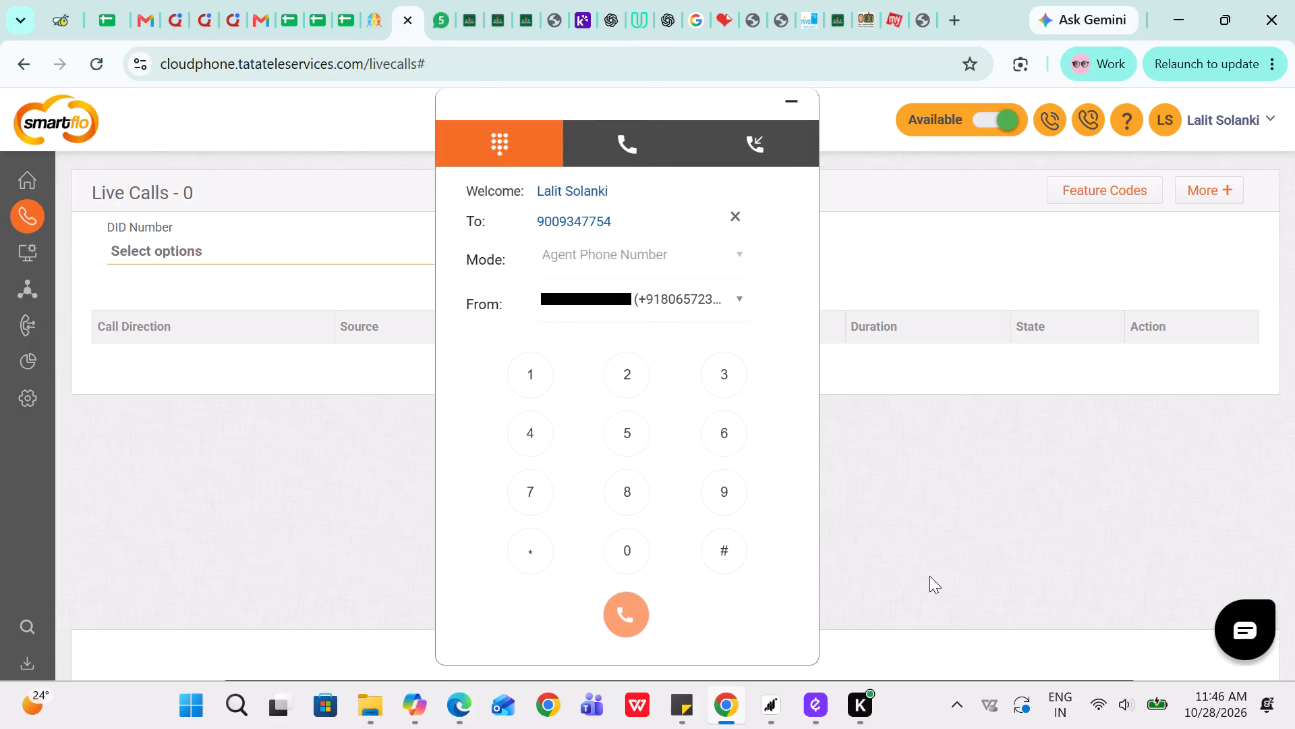
left_click(1000, 491)
Return to the complaints list and reopen the first matching complaint's communication log.
left_click(340, 0)
left_click(377, 0)
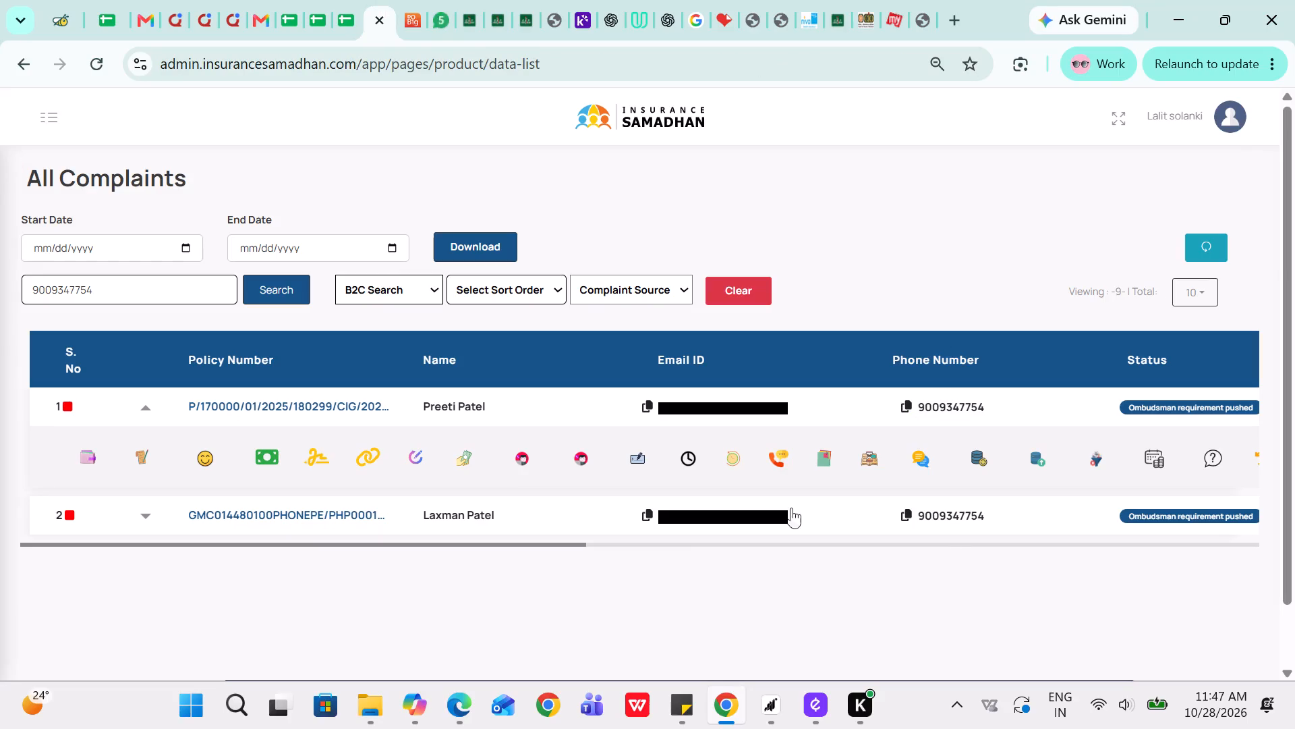
left_click(915, 452)
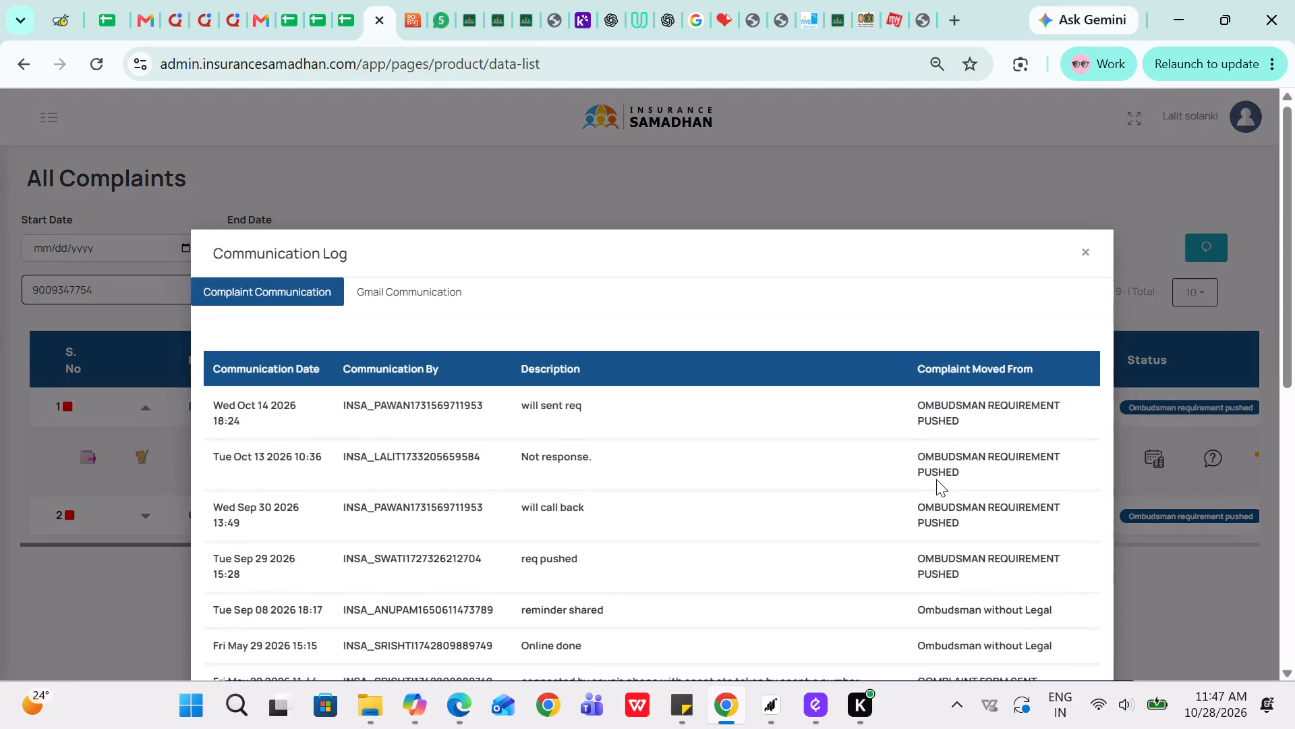
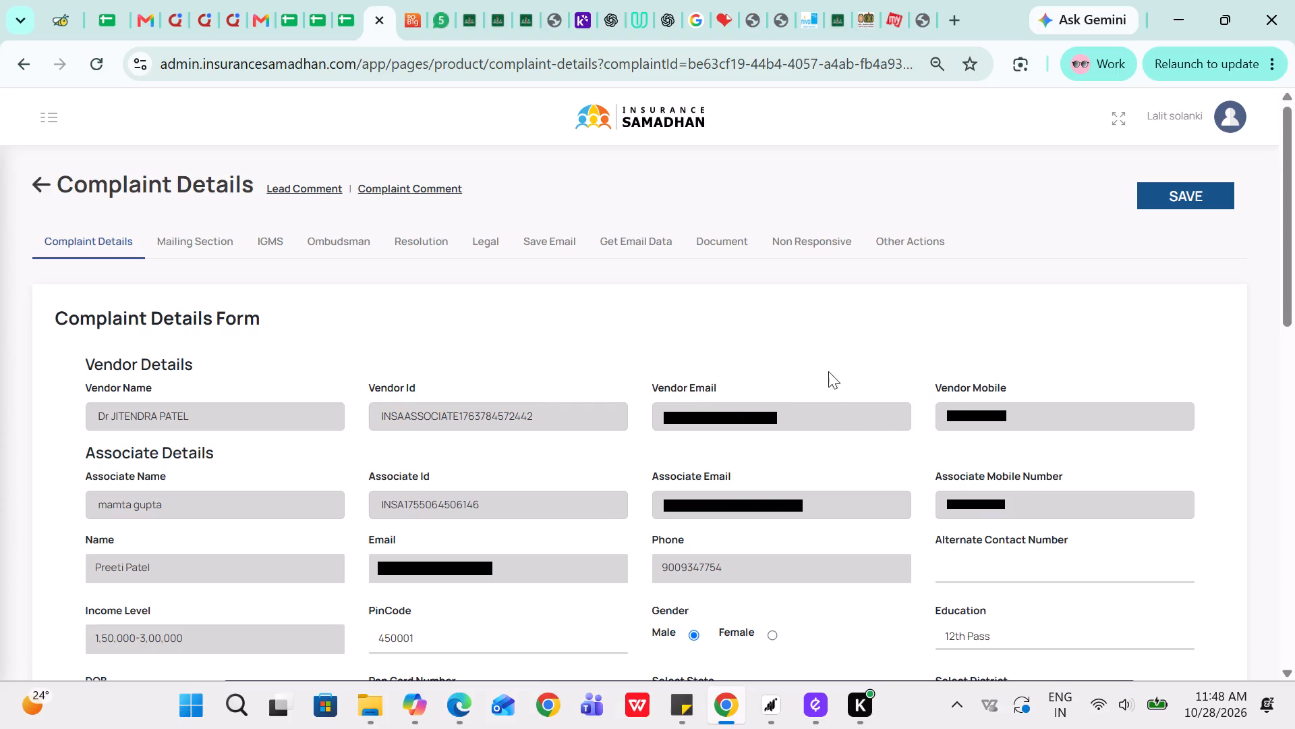
Select the whole vendor email address in the Vendor Details of the complaint form.
left_click_drag(875, 437, 601, 394)
left_click(714, 315)
left_click_drag(843, 411, 540, 415)
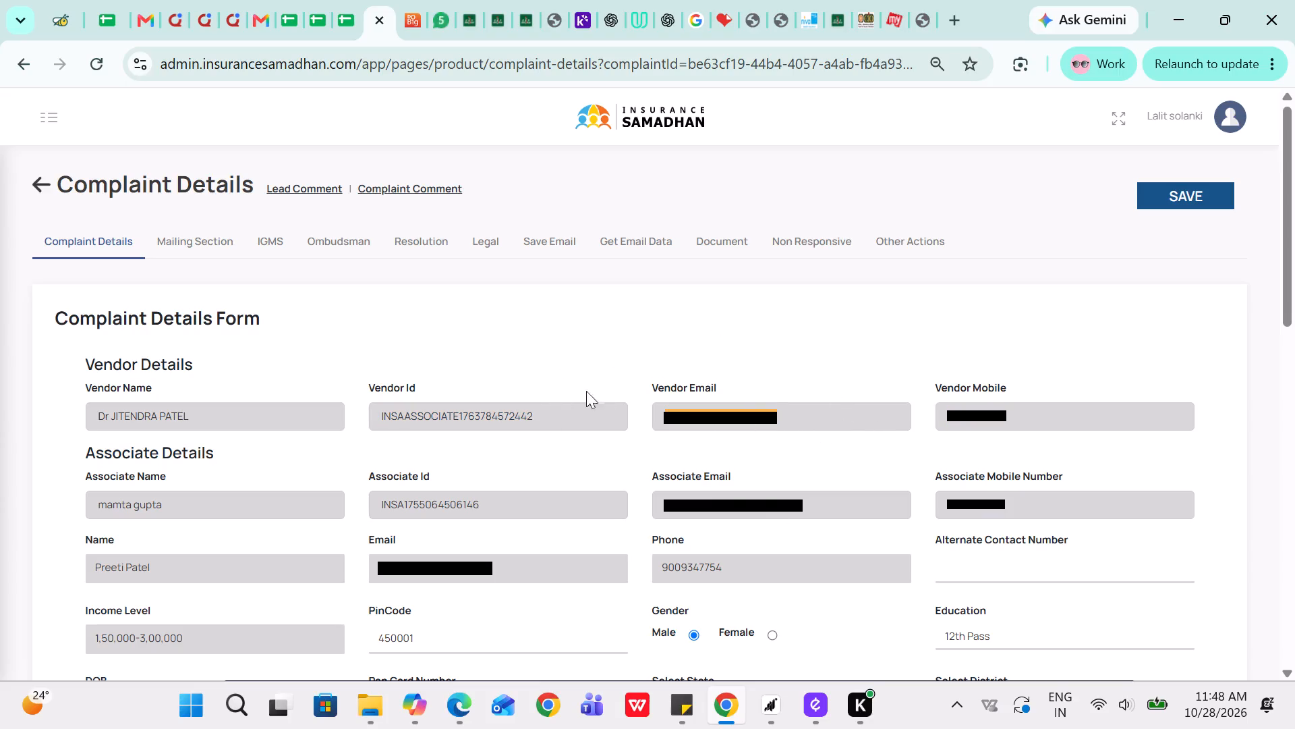
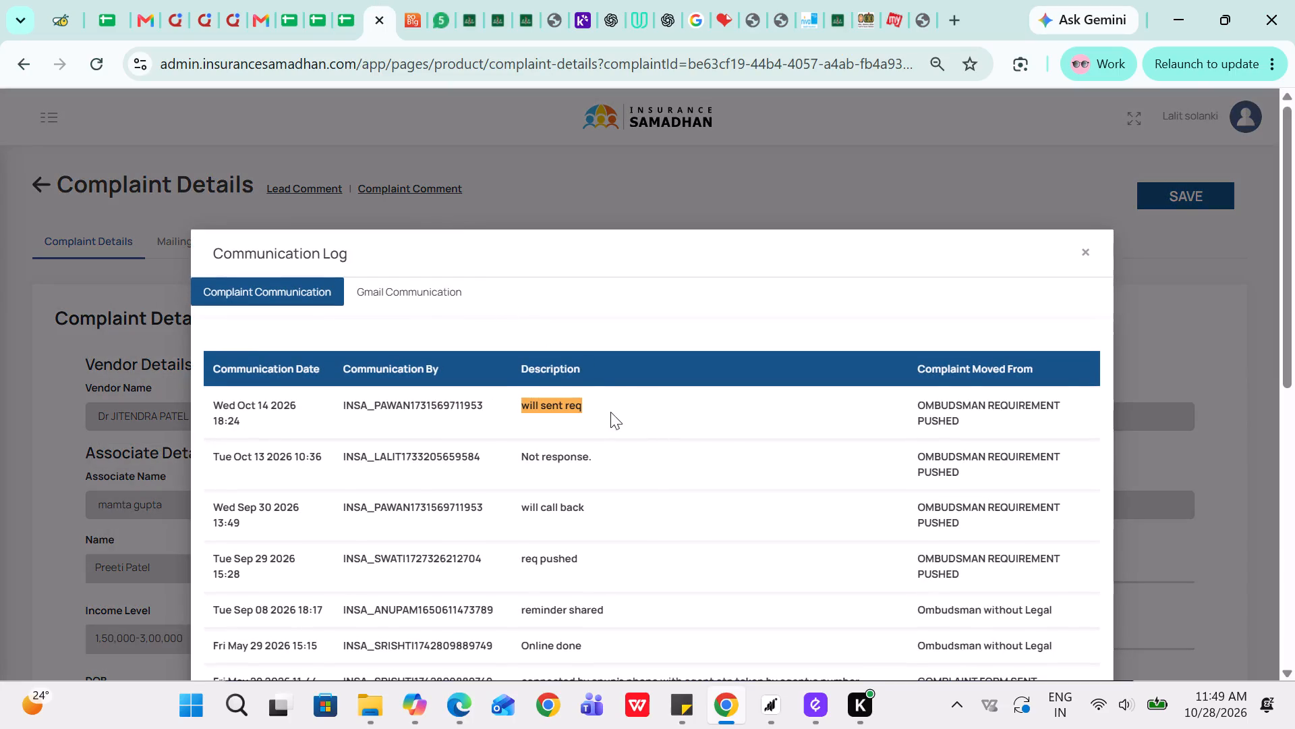
Review the two latest entries, dated Oct 14 and Oct 13 2026, in the complaint's communication log.
left_click(720, 431)
left_click_drag(611, 458, 350, 411)
left_click(618, 379)
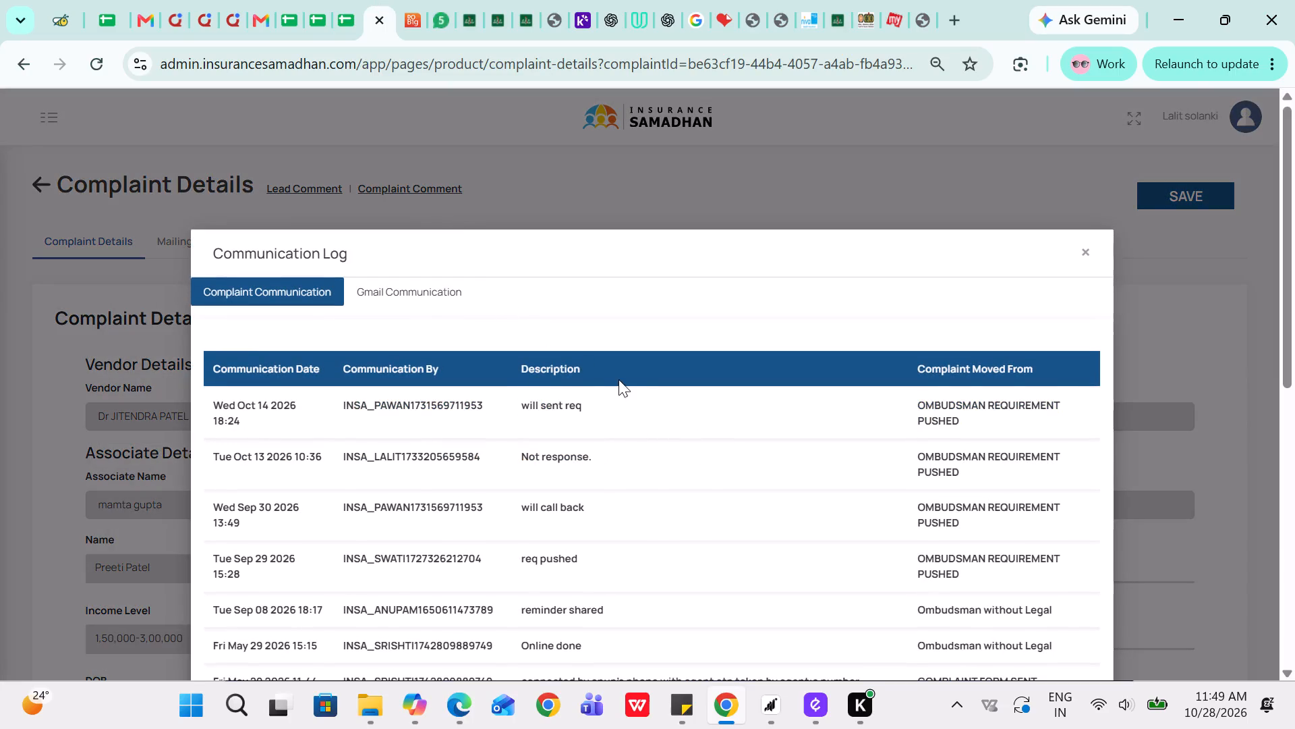
left_click_drag(992, 474, 208, 359)
left_click(484, 421)
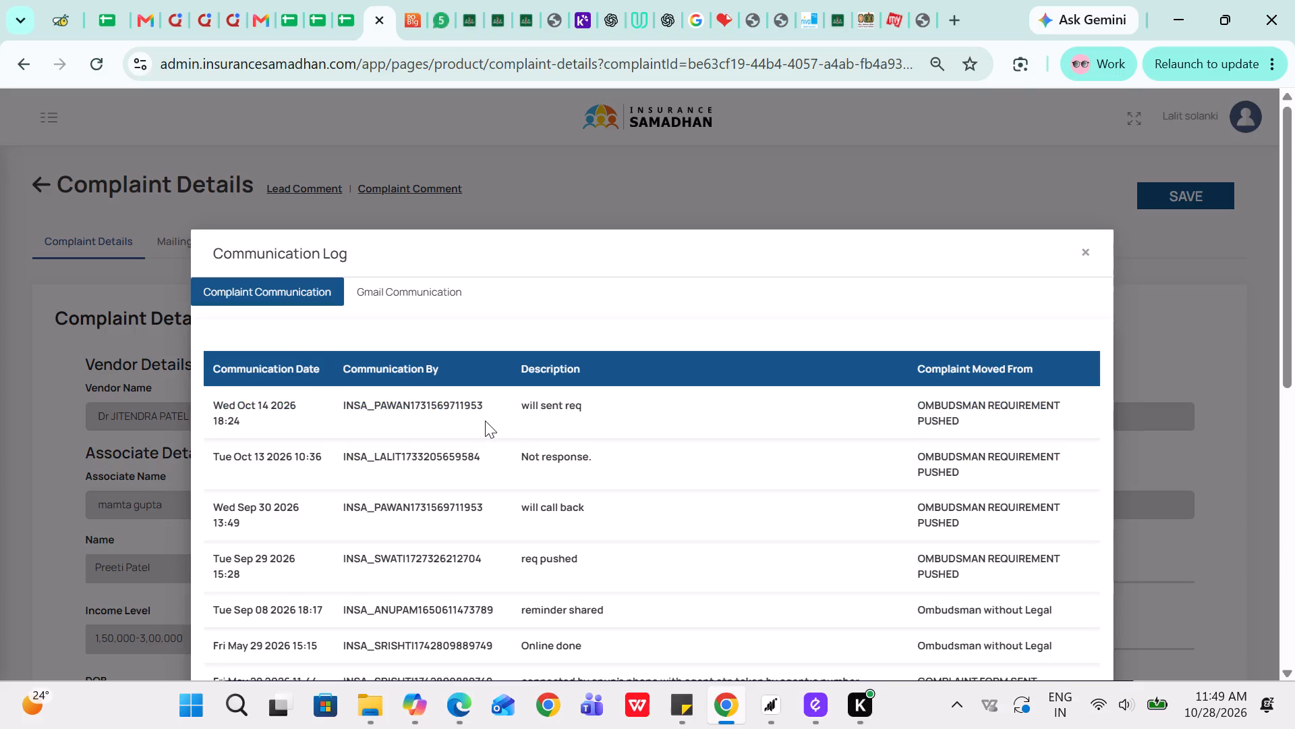
Close the communication log, copy the complaint's vendor mobile number and try calling it with the Smartflo dialer.
left_click(627, 190)
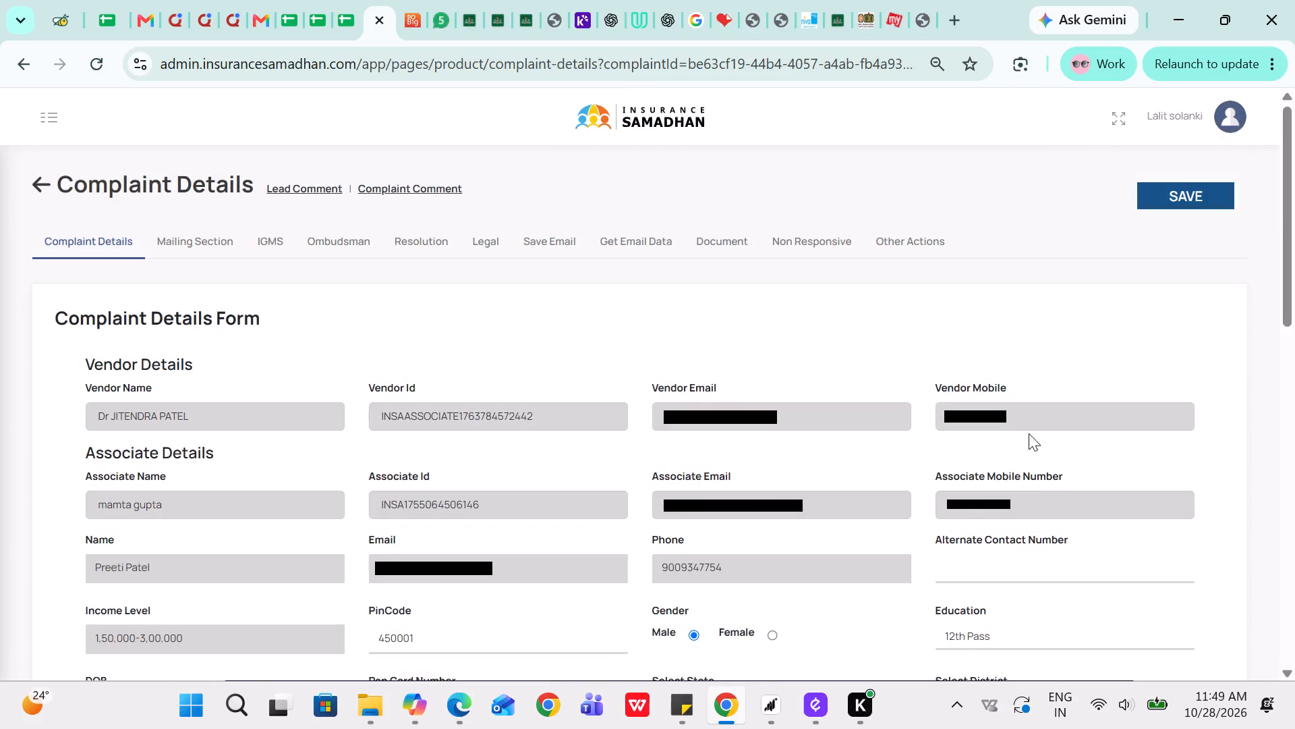
left_click_drag(1024, 421, 846, 431)
key("ctrl+c")
key("ctrl+c")
key("ctrl+c")
key("ctrl+c")
left_click(400, 0)
double_click(575, 216)
key("ctrl+v")
left_click(623, 613)
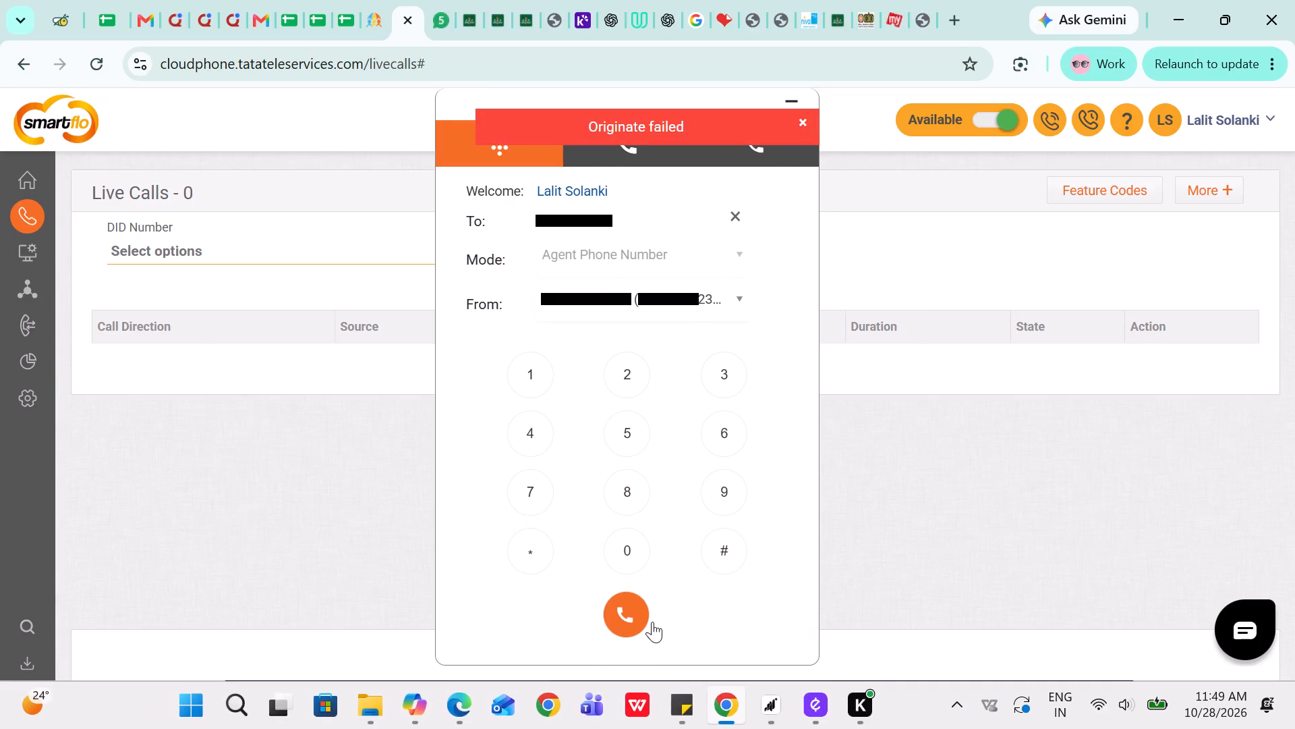
left_click(633, 609)
left_click(1111, 489)
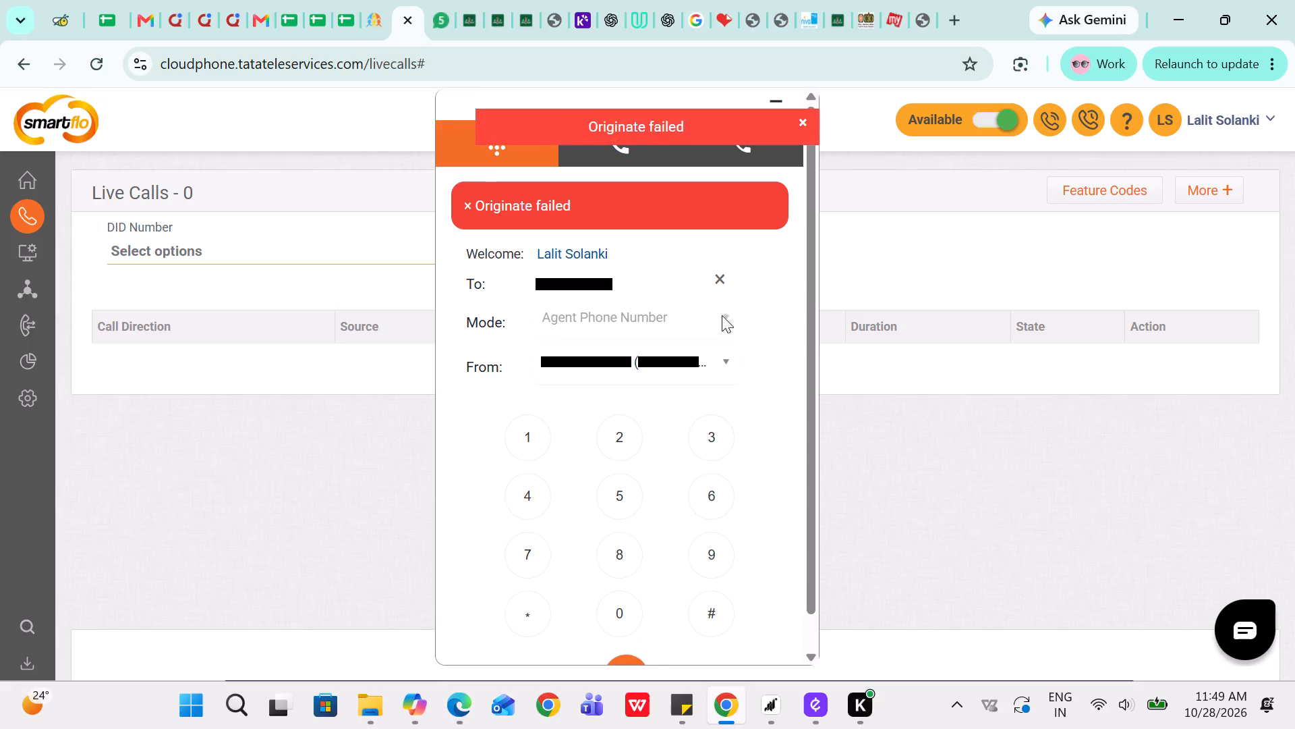
scroll(736, 362, "down", 12)
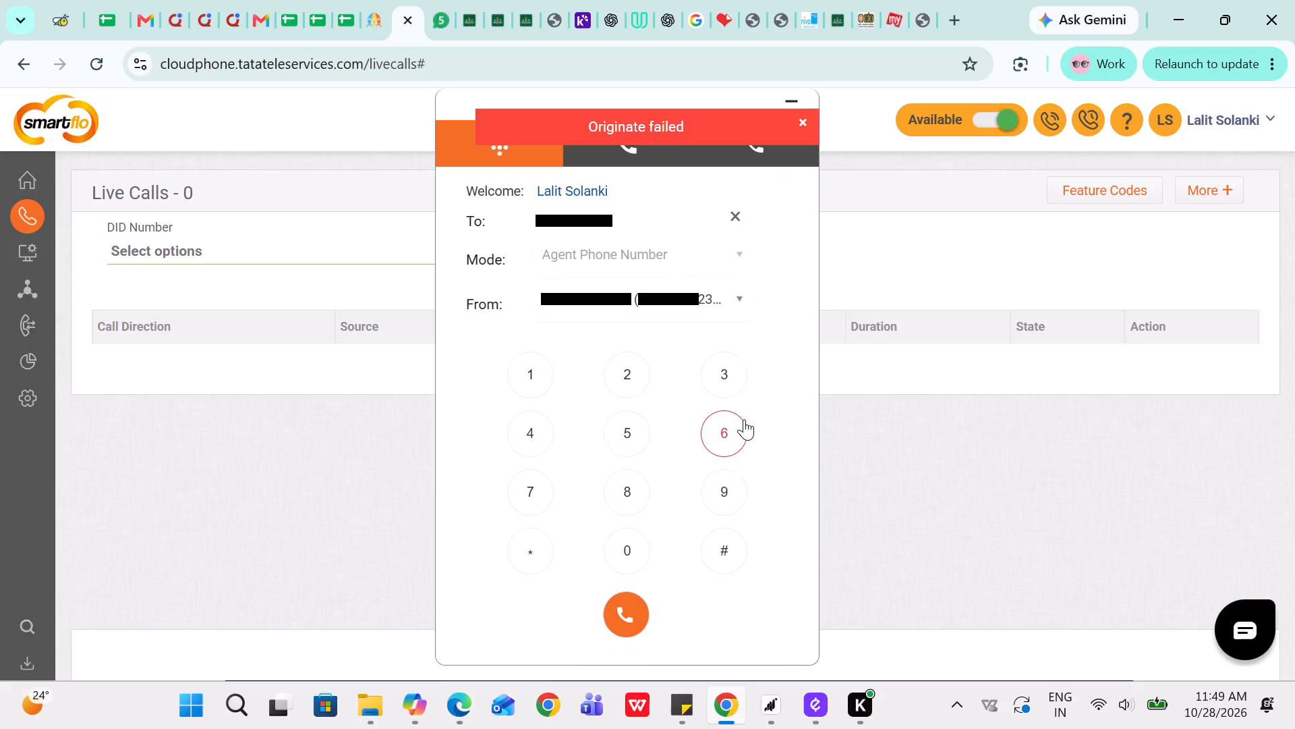
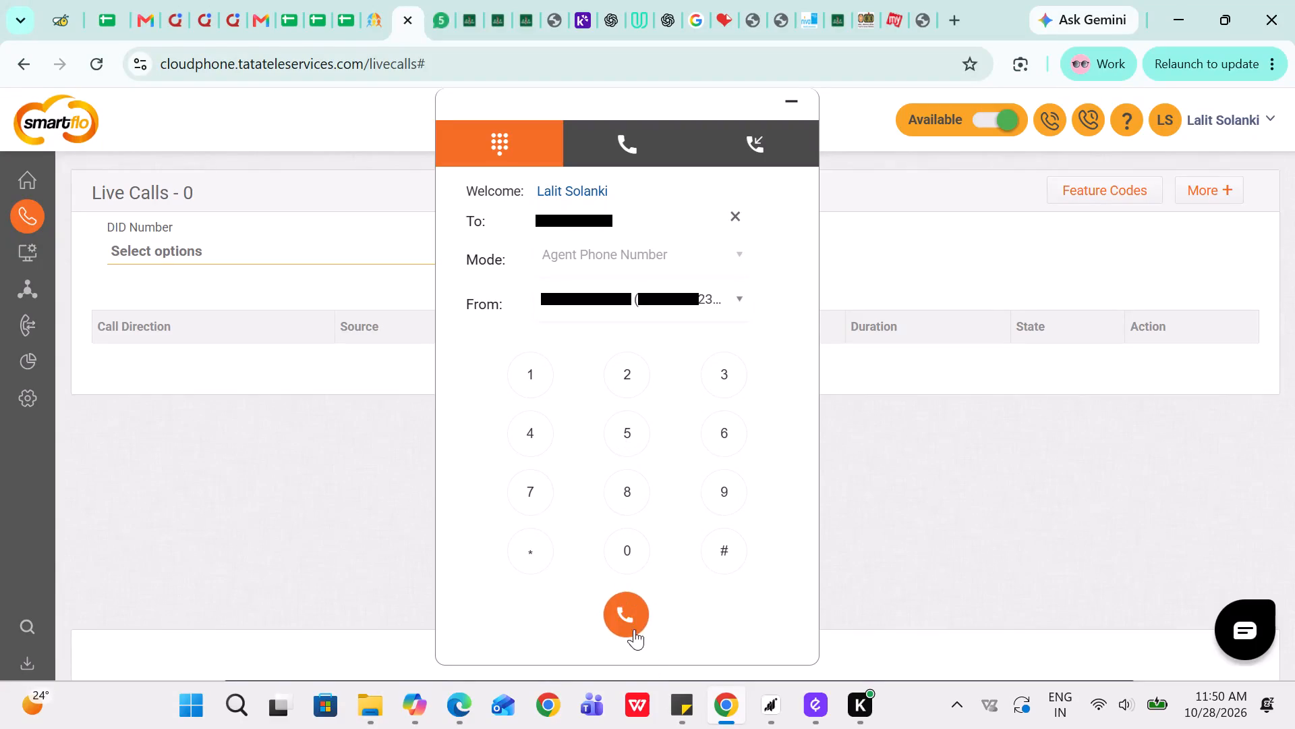
Retry the call to the complaint vendor's mobile number already entered in the Smartflo dialer.
left_click(627, 626)
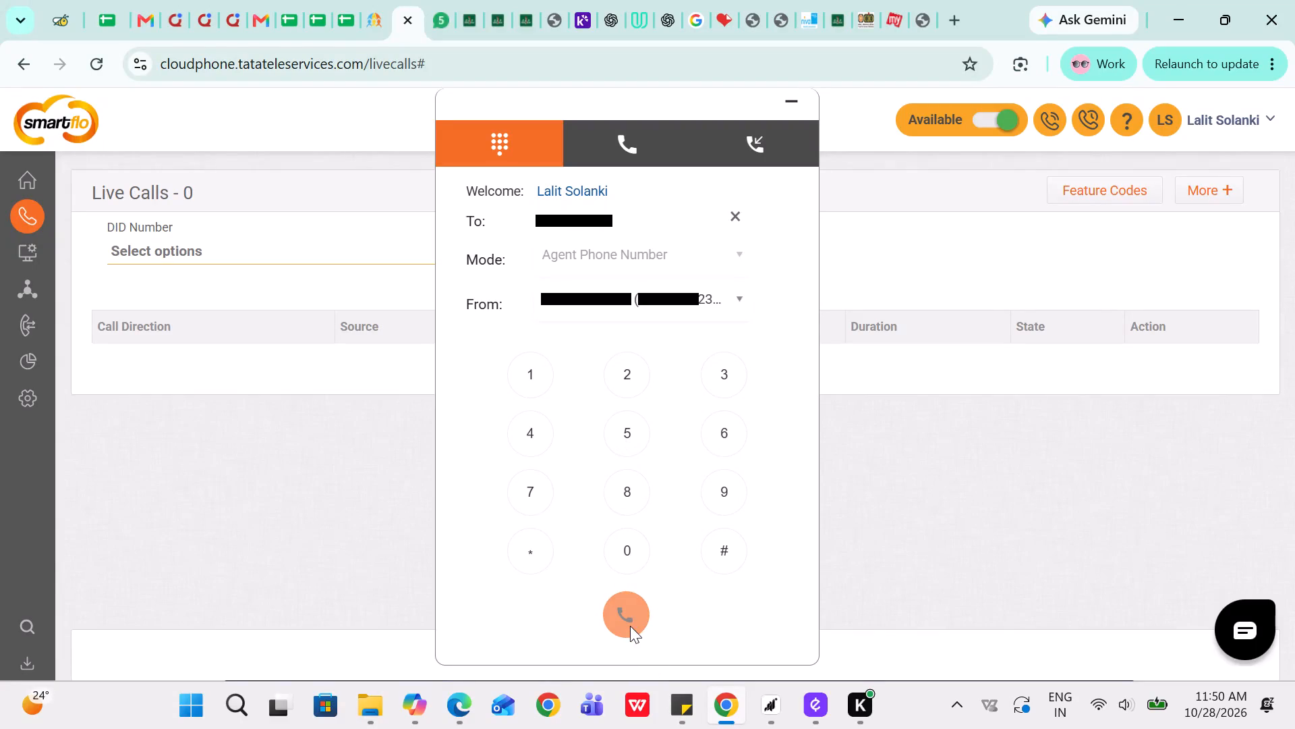
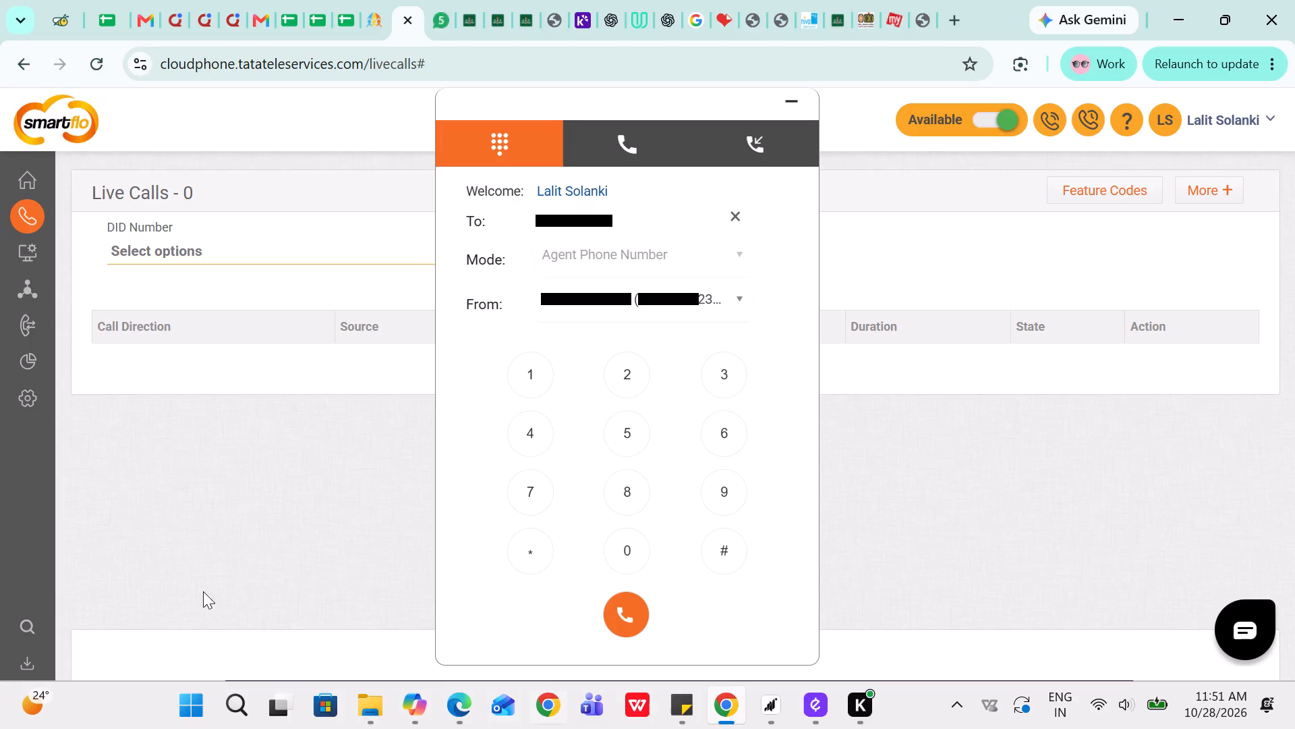
Call the complaint vendor's mobile number again using the number already entered in the Smartflo dialer.
left_click_drag(611, 609, 618, 612)
left_click(954, 530)
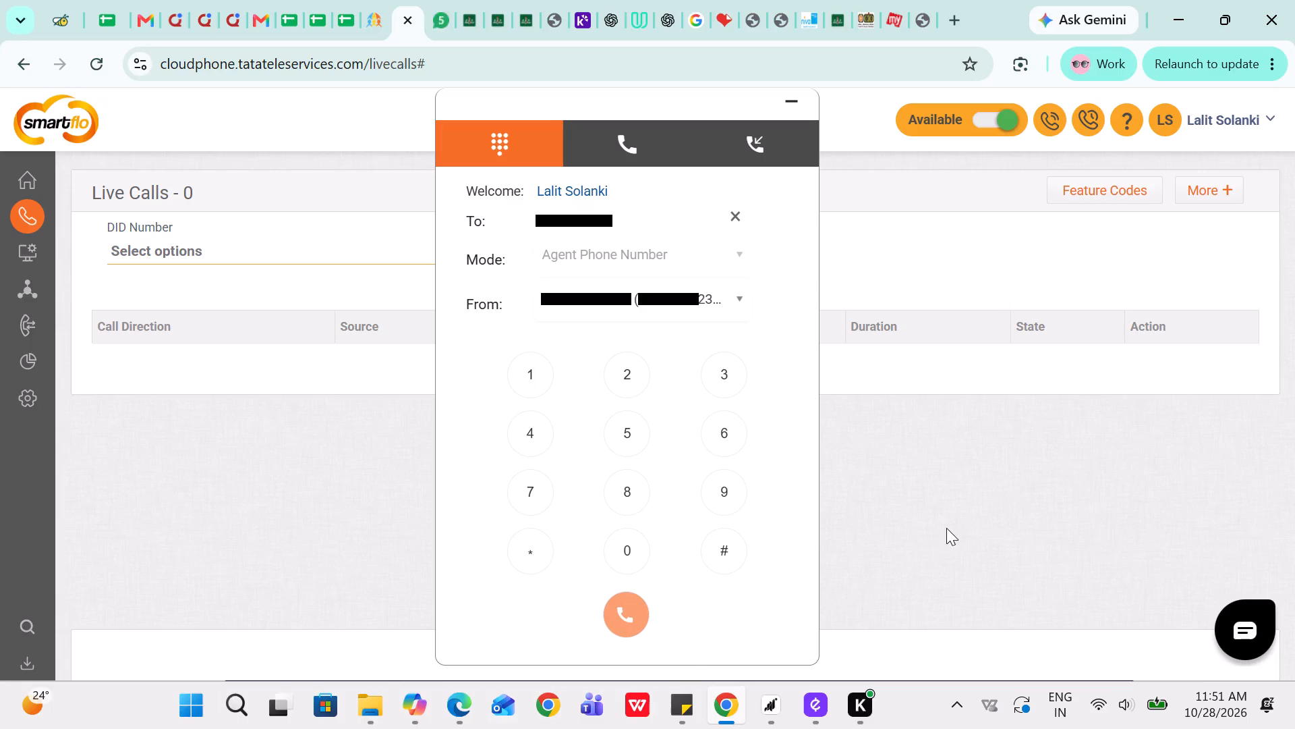
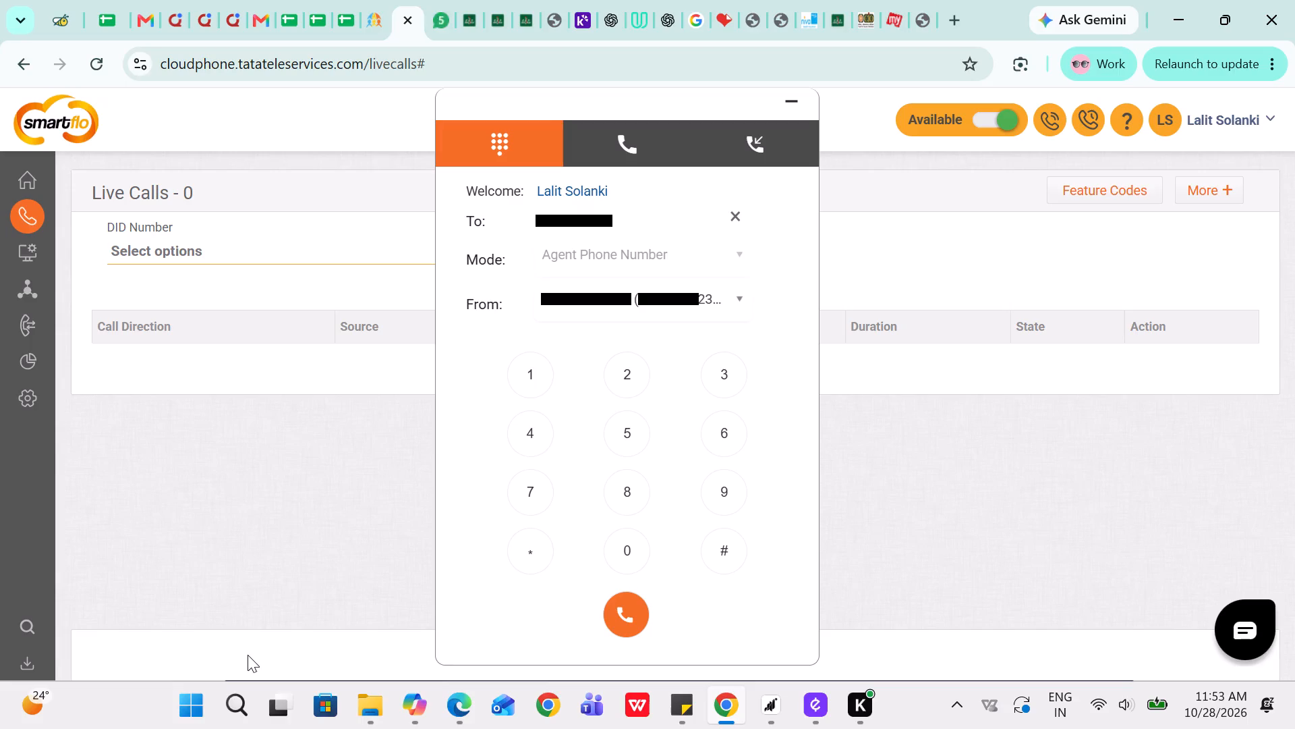
Redial the complaint vendor's mobile number already entered in the Smartflo dialer.
left_click(619, 615)
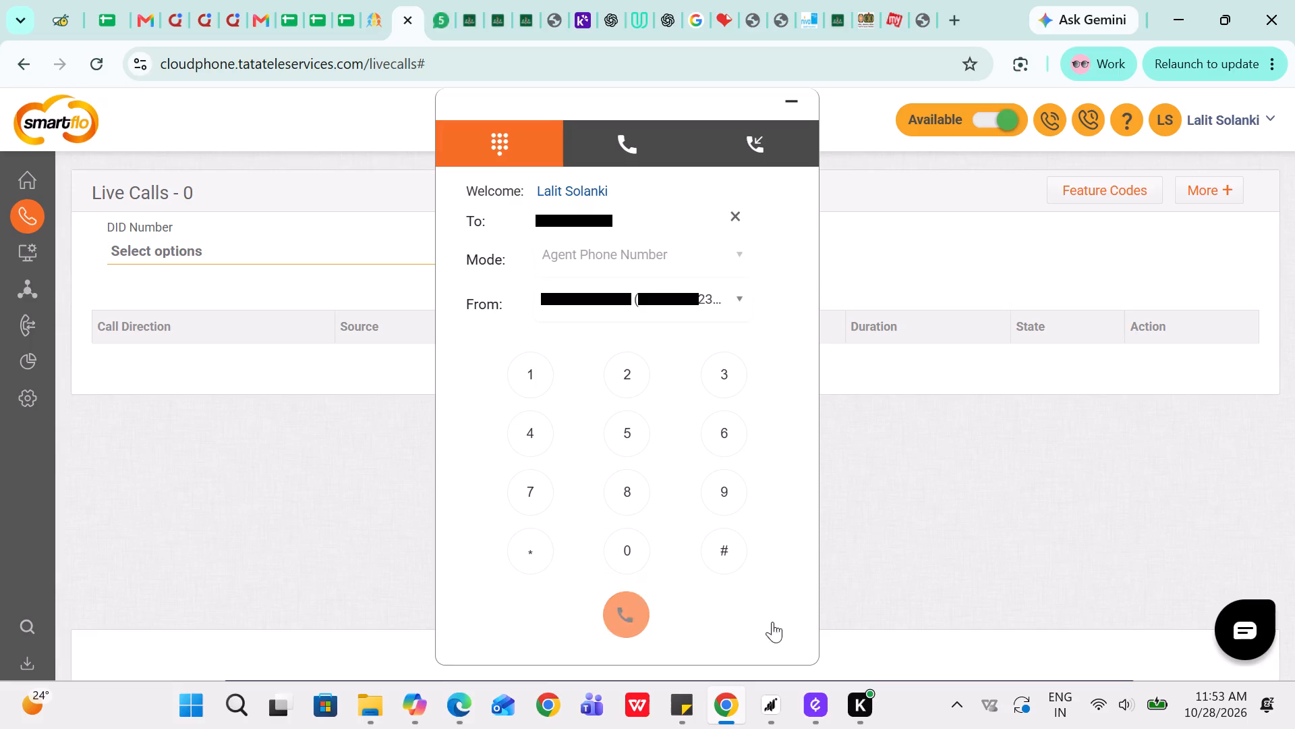
left_click(995, 556)
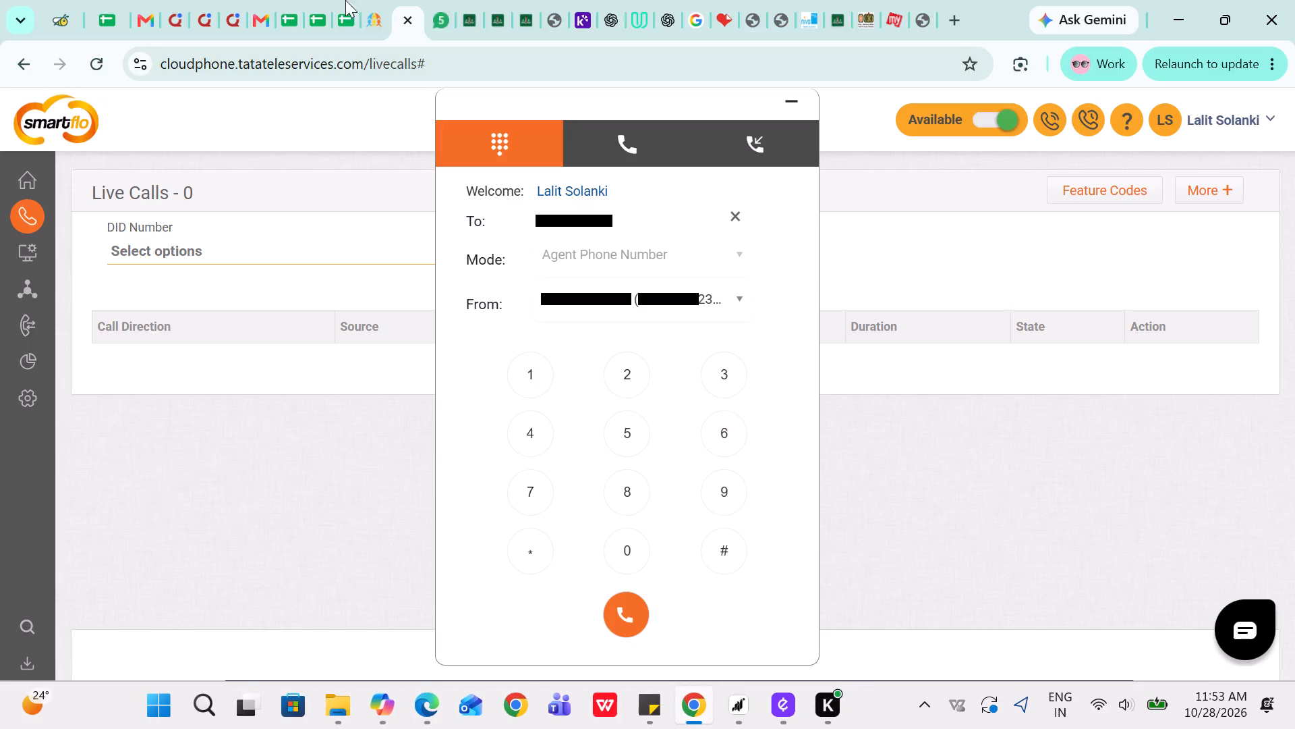
Return to the Insurance Samadhan complaint record and examine the vendor and associate contact details.
left_click(379, 0)
left_click(486, 327)
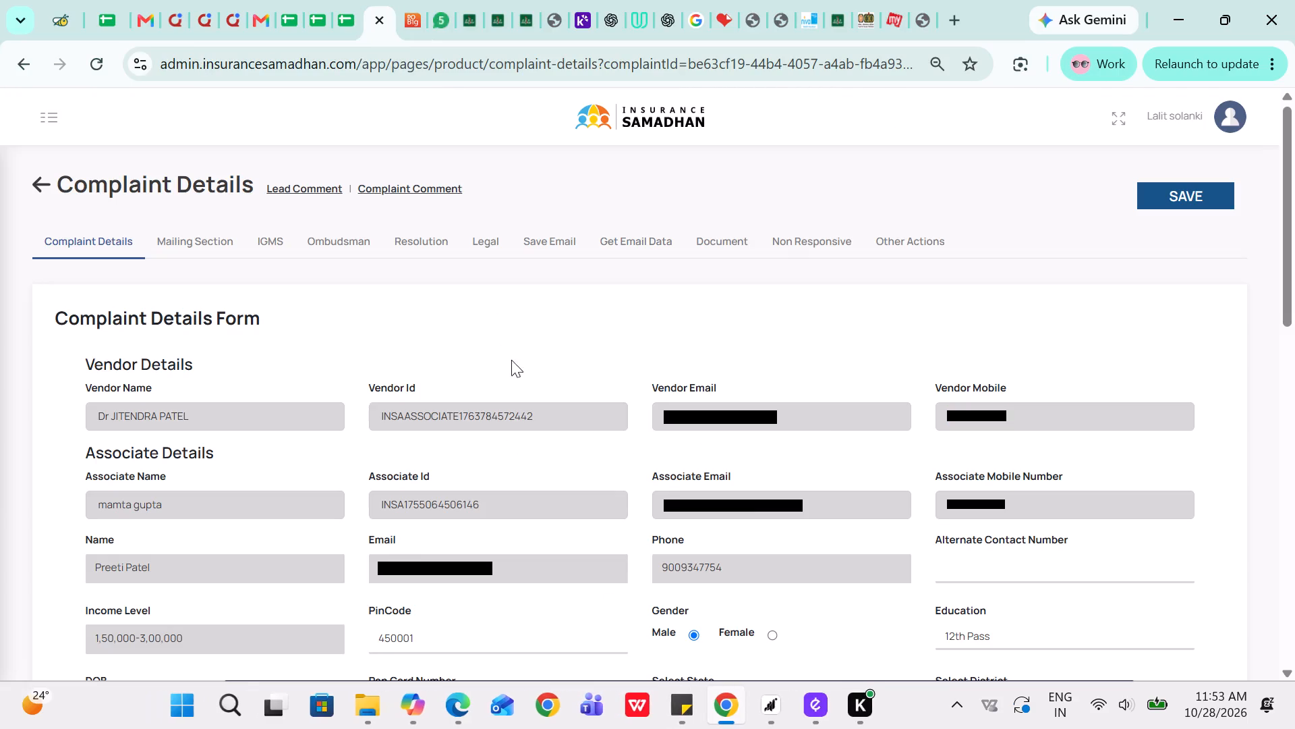
left_click_drag(827, 433, 616, 424)
left_click(757, 302)
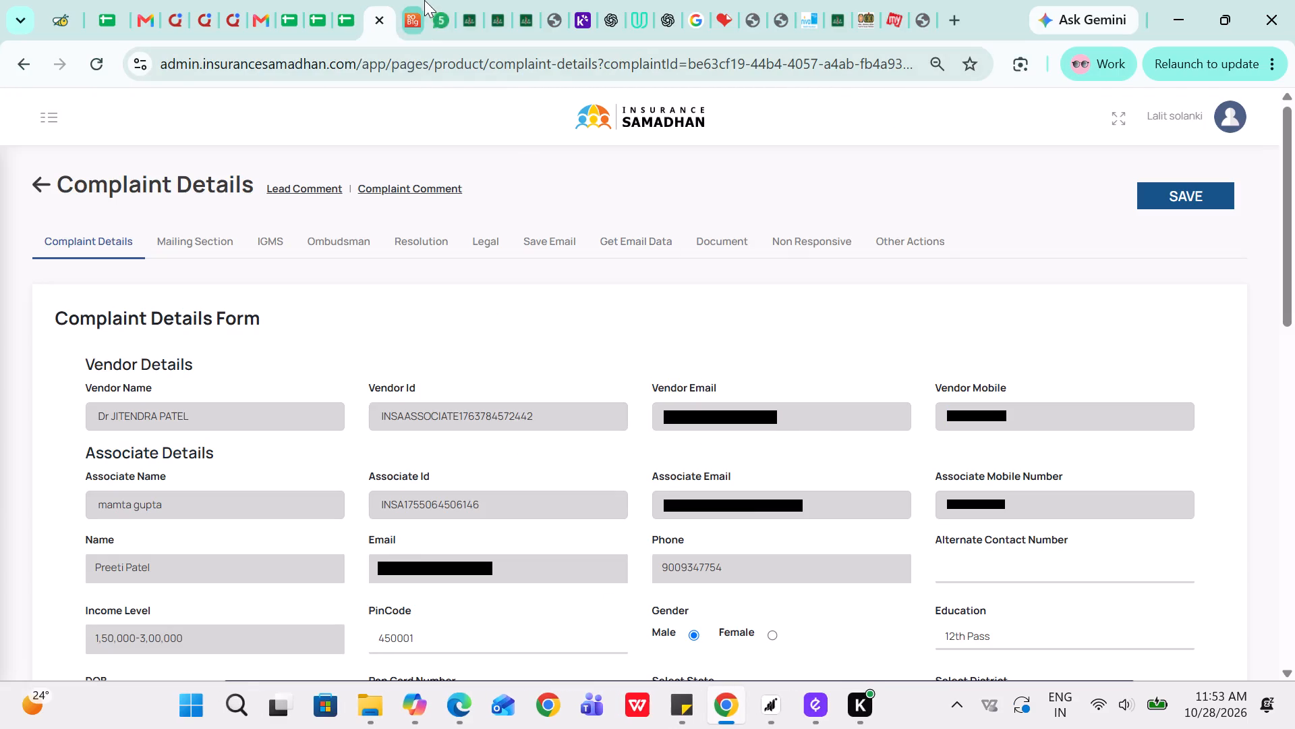
left_click(413, 0)
left_click(378, 0)
left_click(699, 334)
left_click(695, 138)
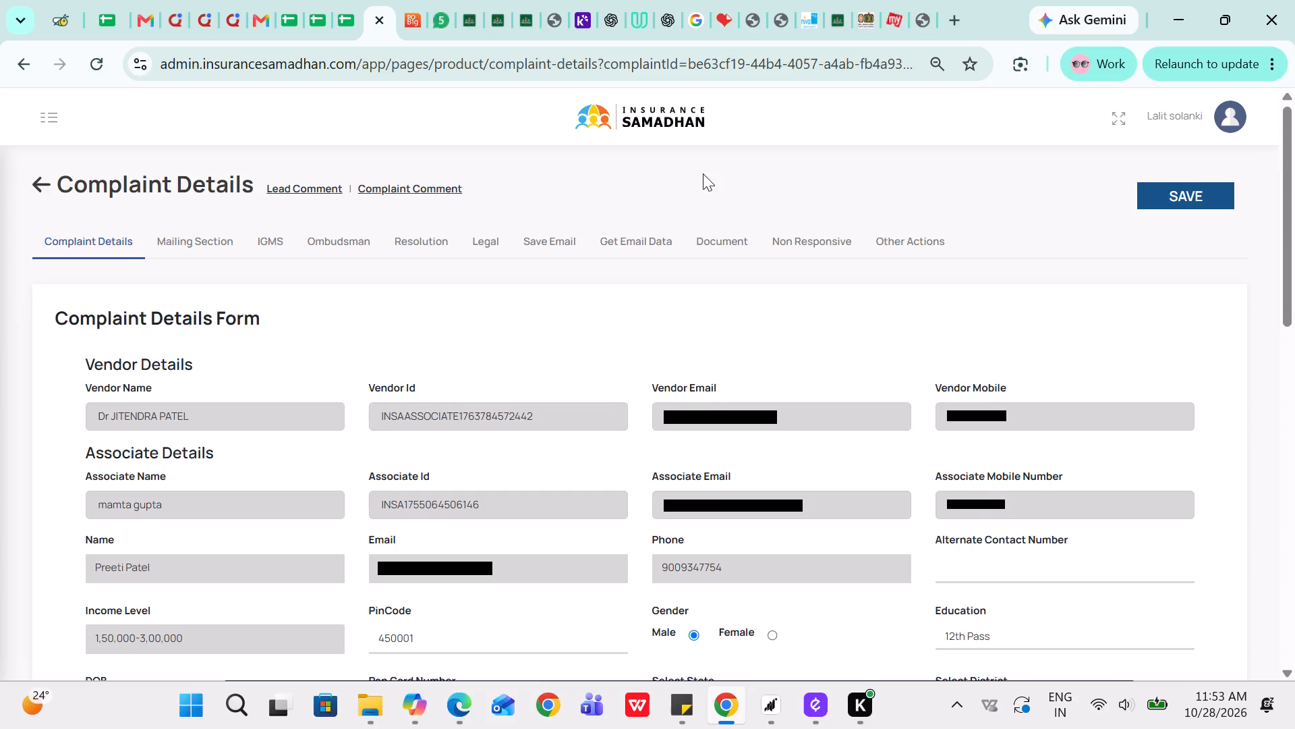
Examine the vendor details and the customer's name on the complaint record.
left_click(740, 358)
left_click_drag(861, 407, 598, 410)
left_click(683, 346)
left_click_drag(599, 416, 342, 448)
left_click(617, 356)
left_click_drag(595, 412, 365, 421)
left_click(484, 339)
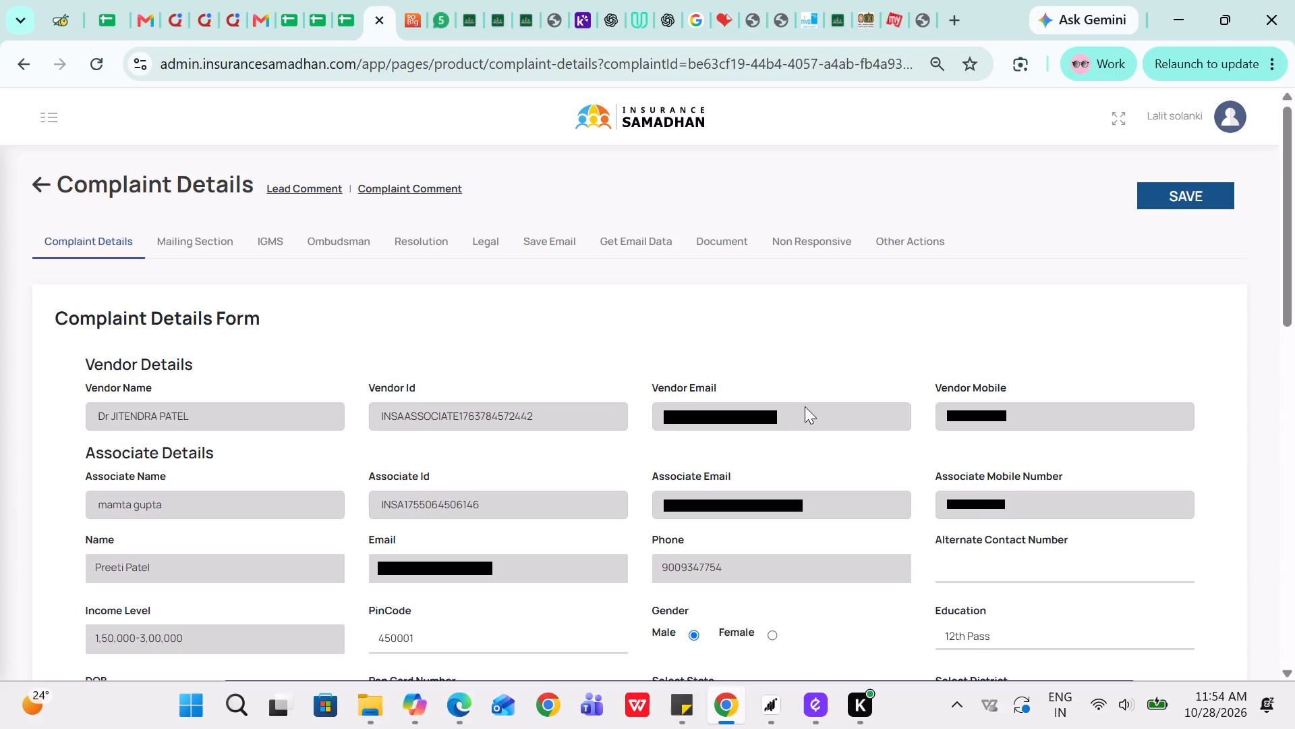
left_click_drag(856, 419, 629, 424)
left_click(685, 347)
left_click(503, 327)
left_click_drag(235, 570, 0, 570)
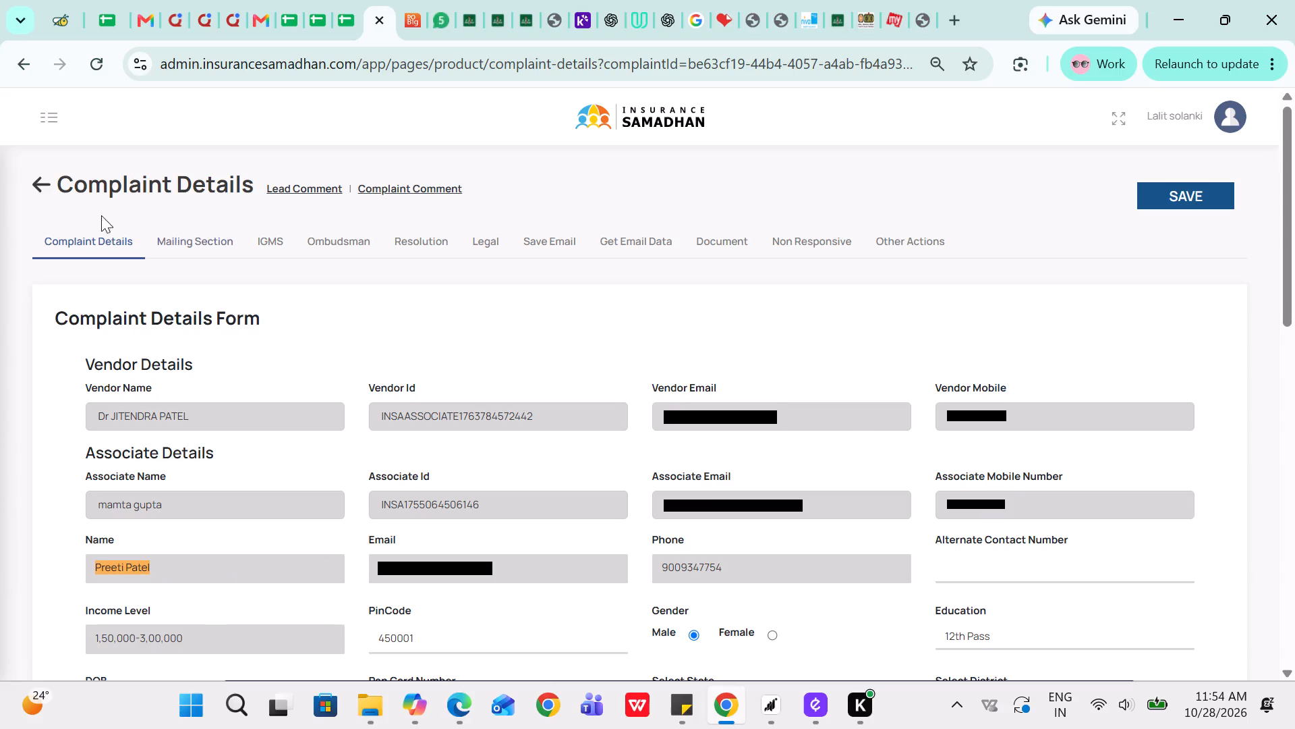
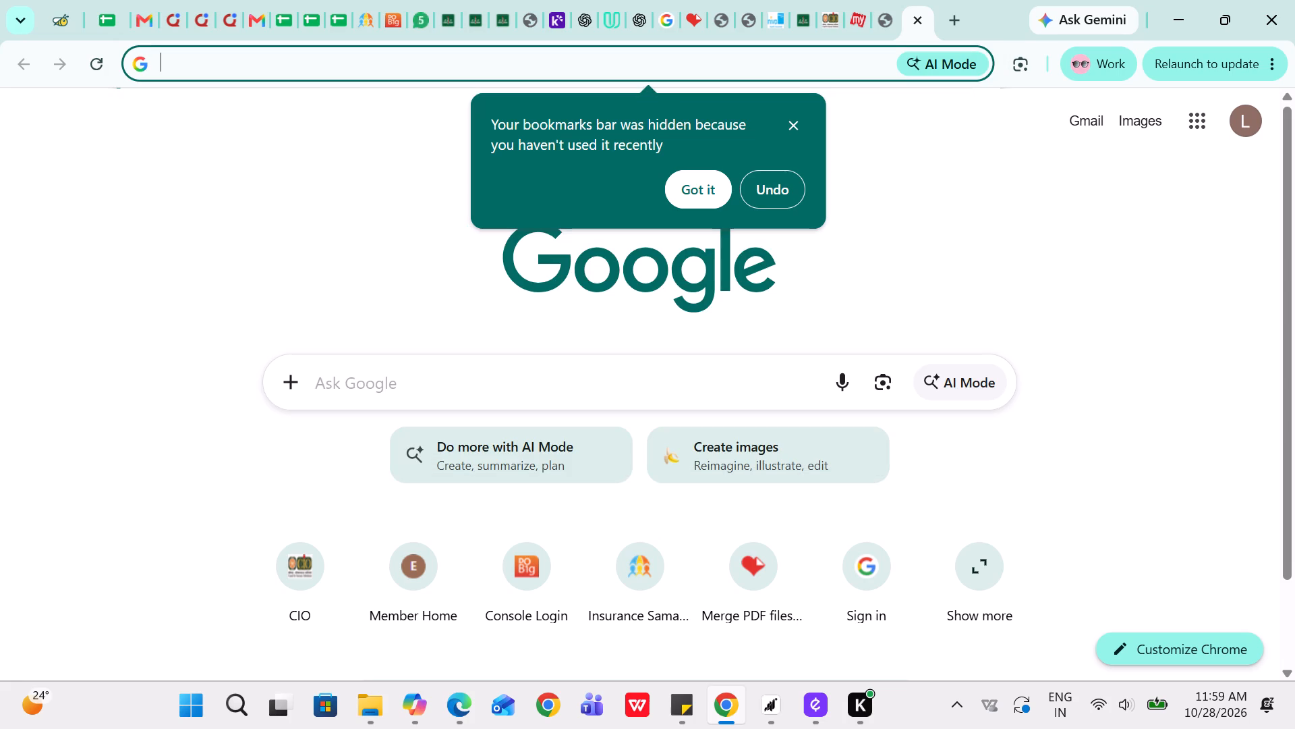
Dismiss the hidden bookmarks bar notice on the new tab page.
left_click(795, 124)
Remove the past "5400 ka" percentage searches (1.9%, 1.8%, 1.5%, 2% and 5%) from the address bar's search suggestions.
left_click(475, 59)
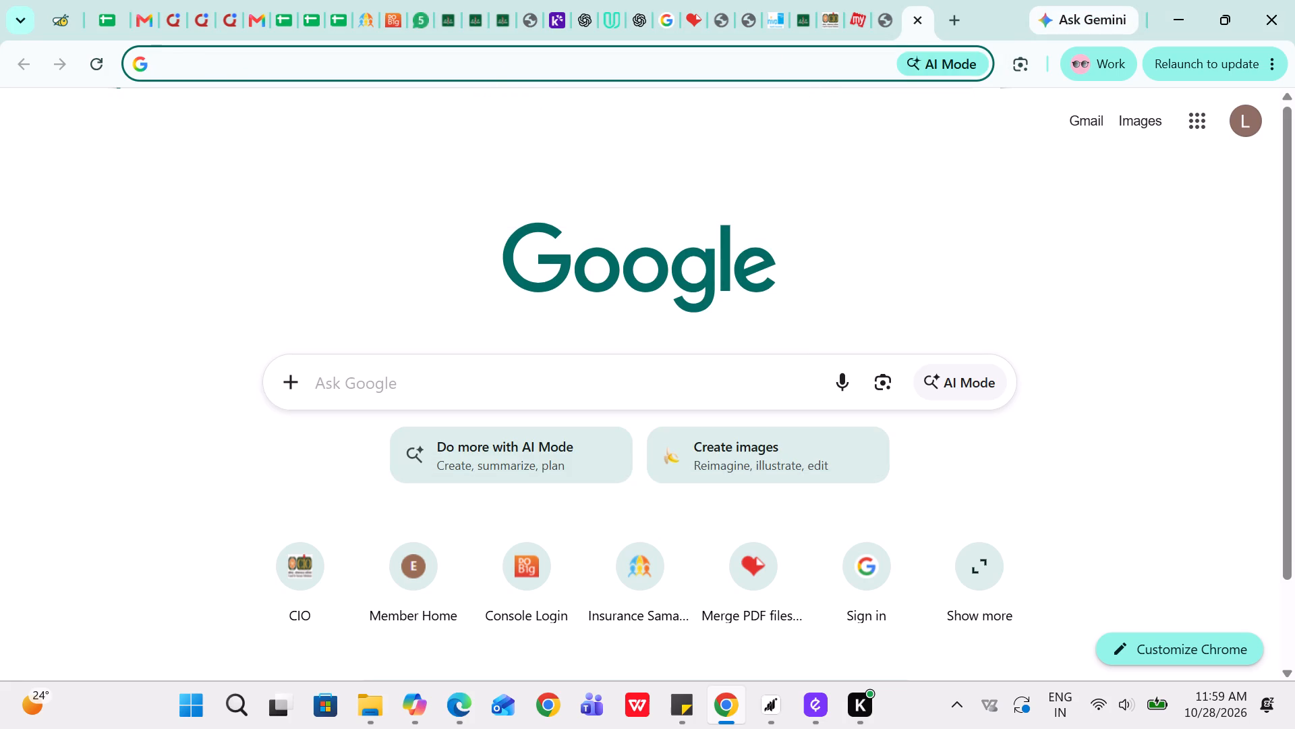
left_click(485, 57)
left_click(234, 250)
left_click(239, 49)
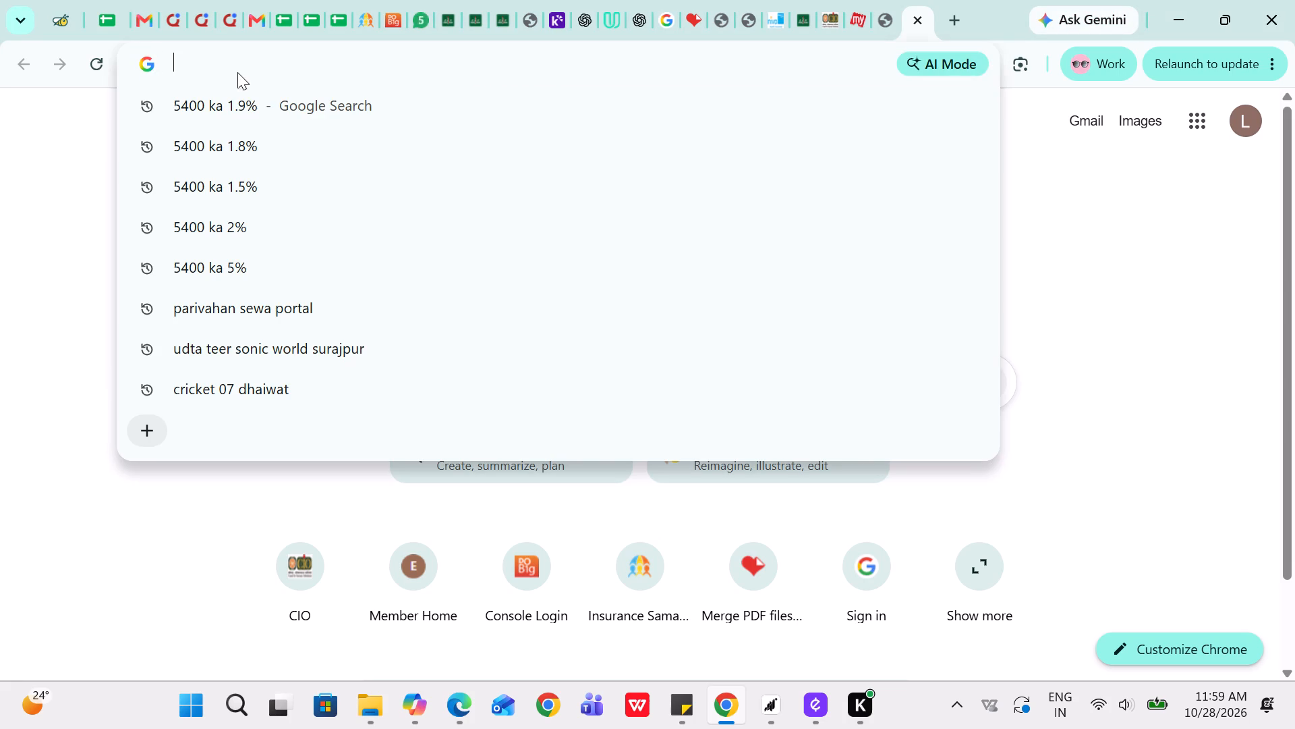
left_click(961, 103)
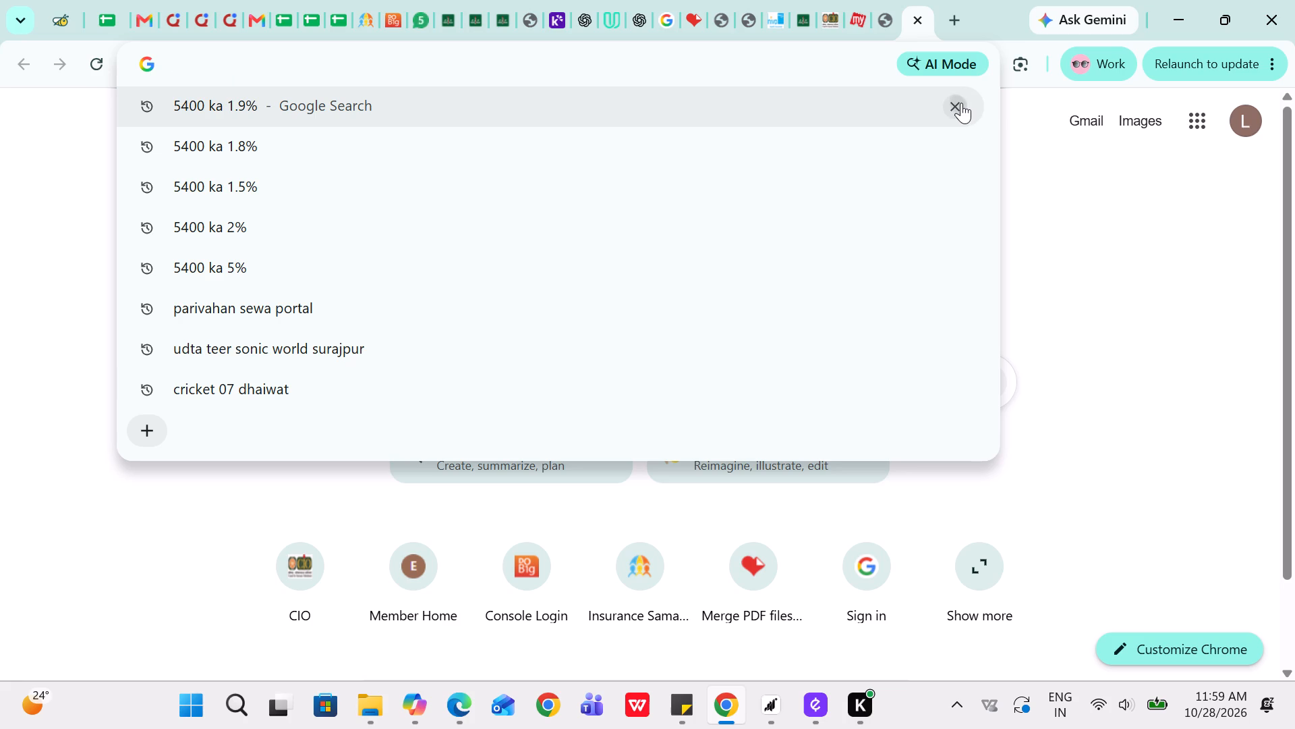
left_click(960, 103)
triple_click(958, 103)
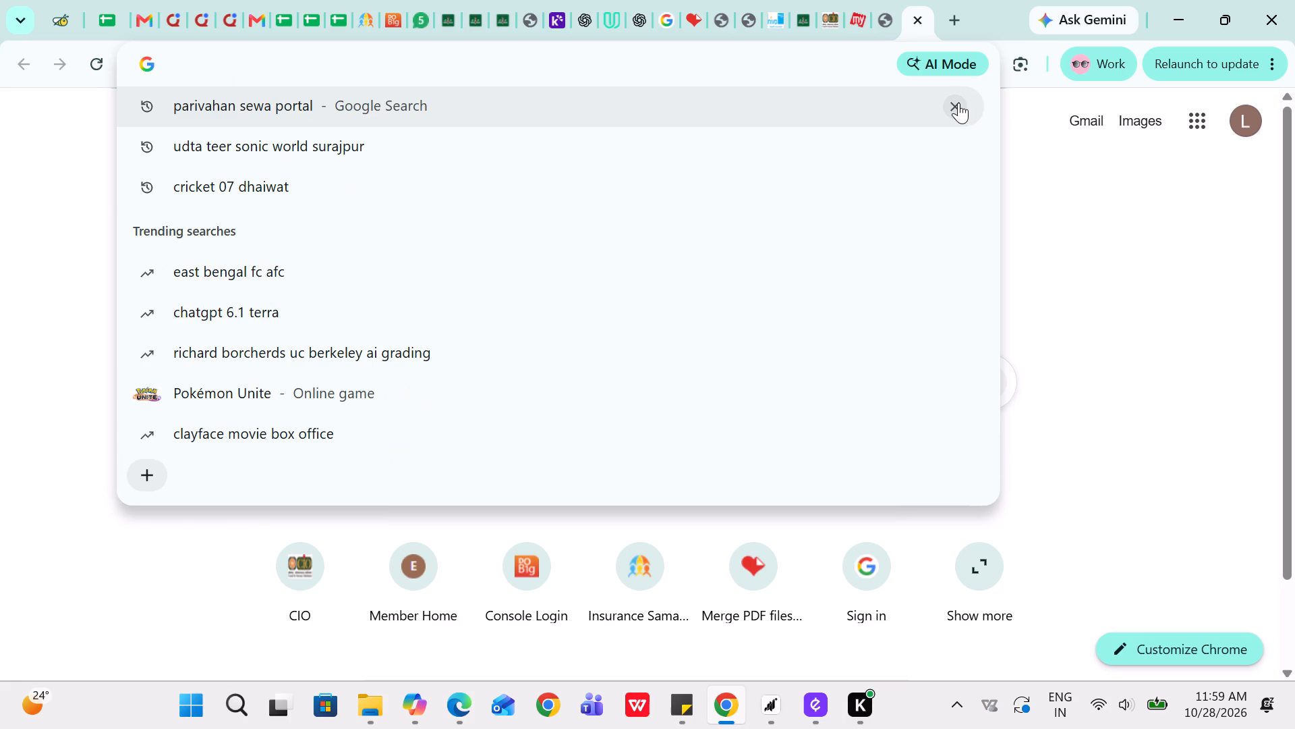
Run the past search "parivahan sewa portal" from the address bar's search suggestions.
left_click(465, 61)
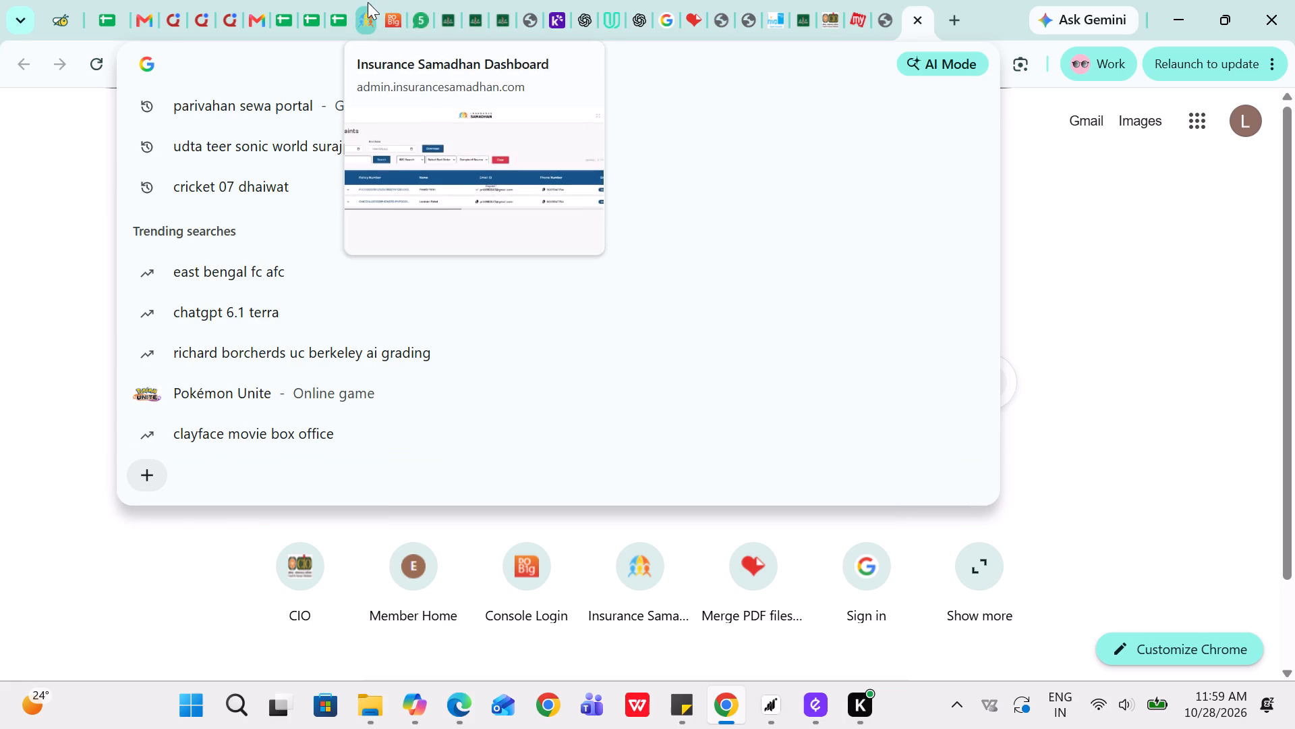
left_click(334, 99)
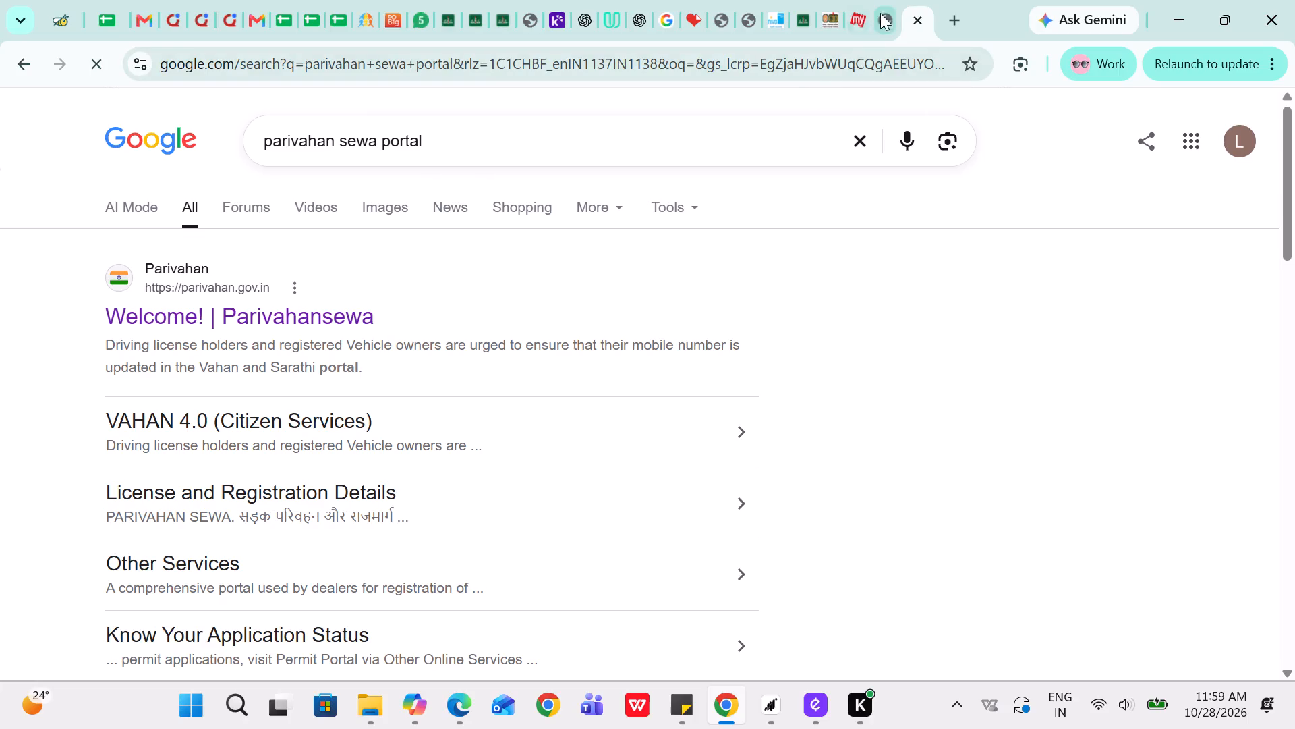
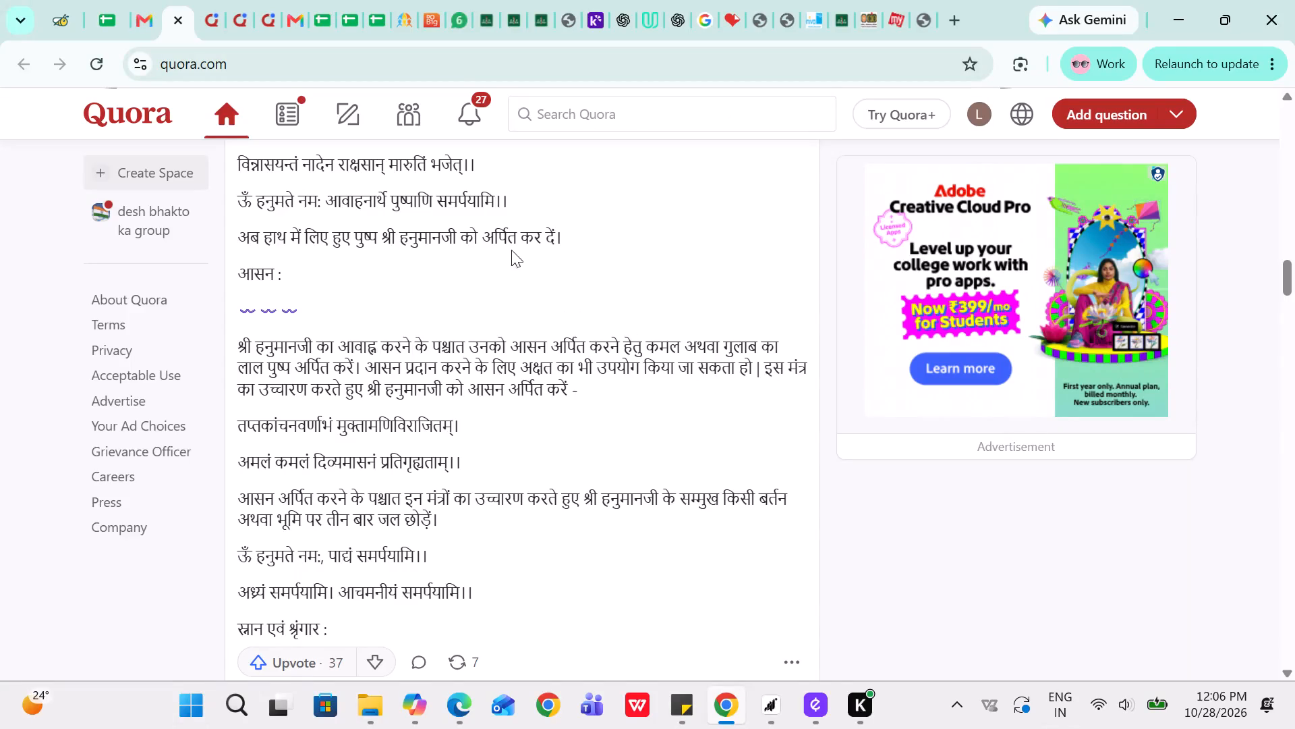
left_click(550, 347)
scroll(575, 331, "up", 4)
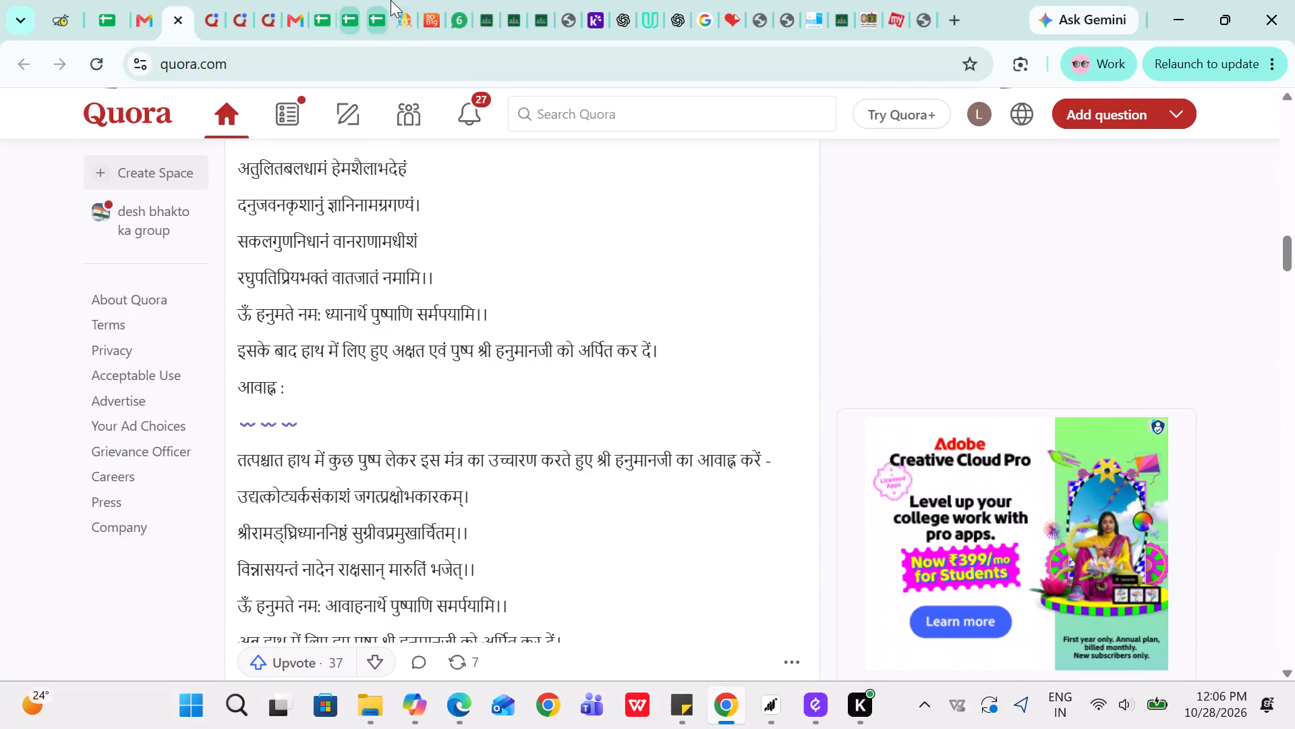
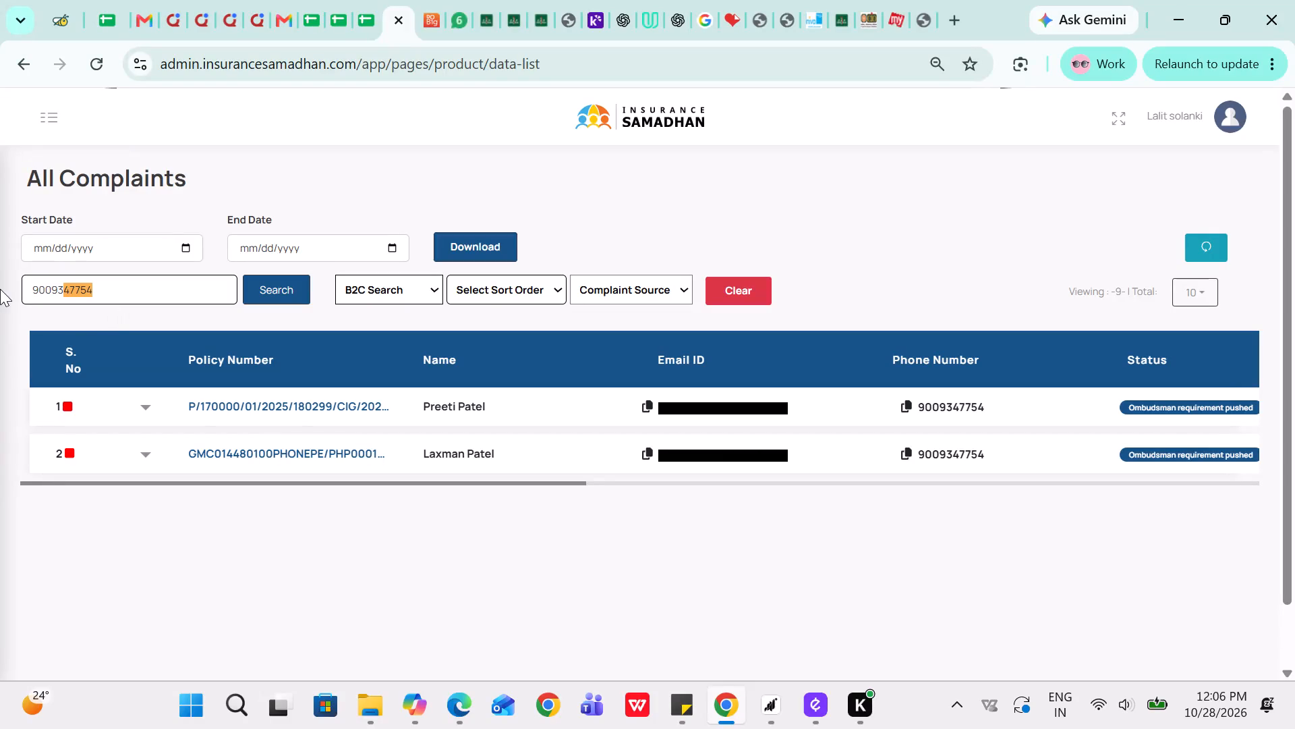
Clear the previous phone number from the All Complaints search field.
key("BackSpace")
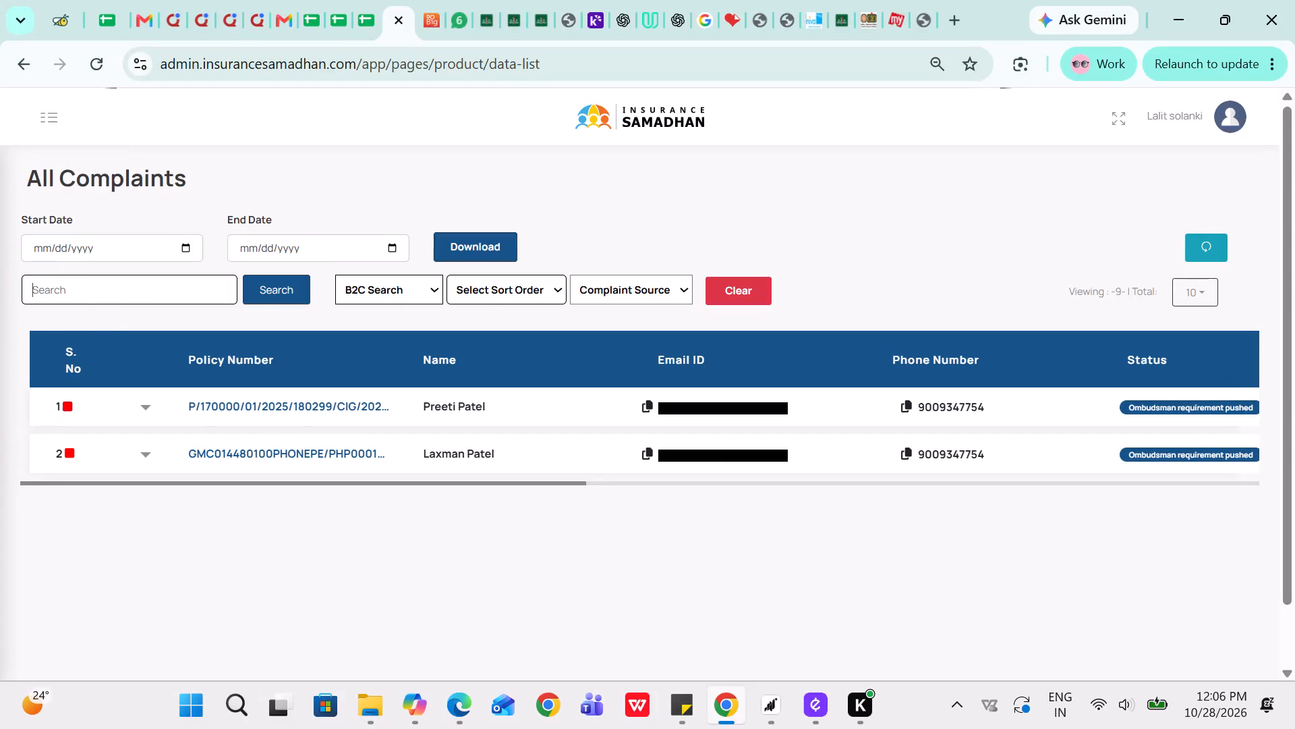
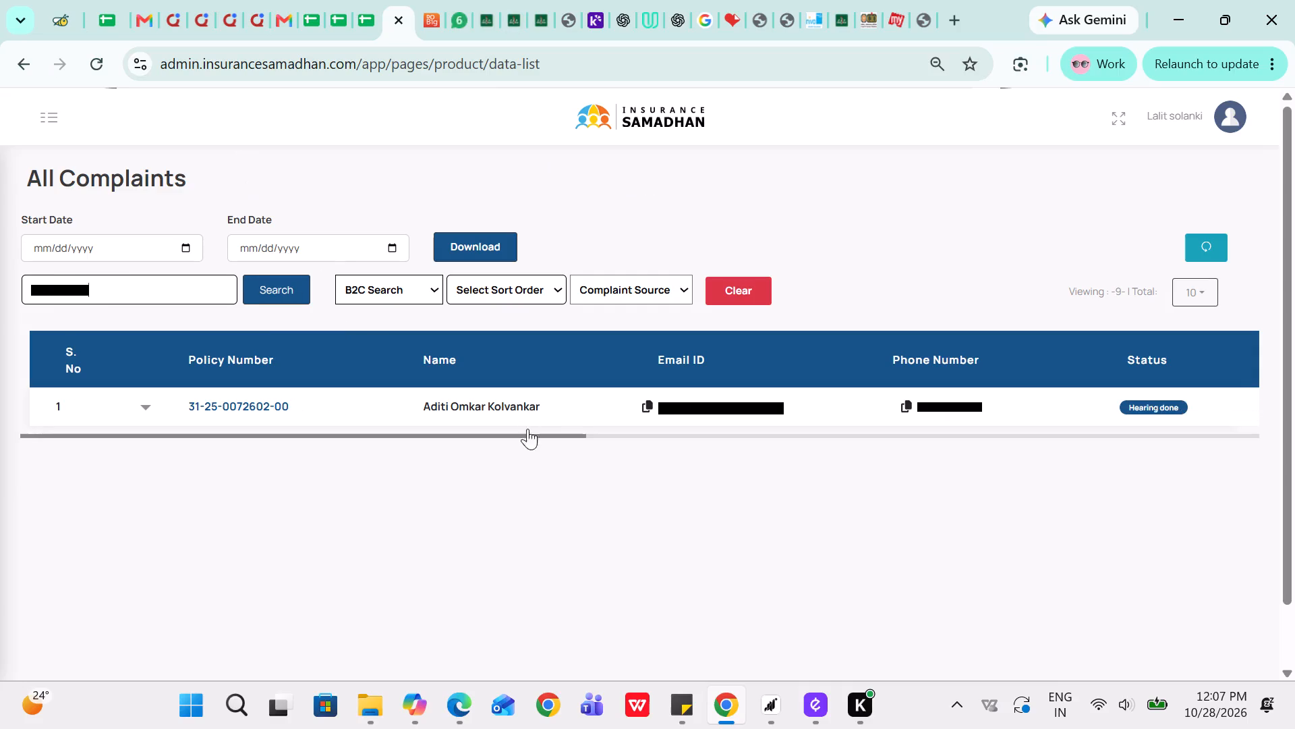
Open the found complaint with Hearing done status and review its Ombudsman section for Form 6A, hearing and follow-up details.
left_click(258, 415)
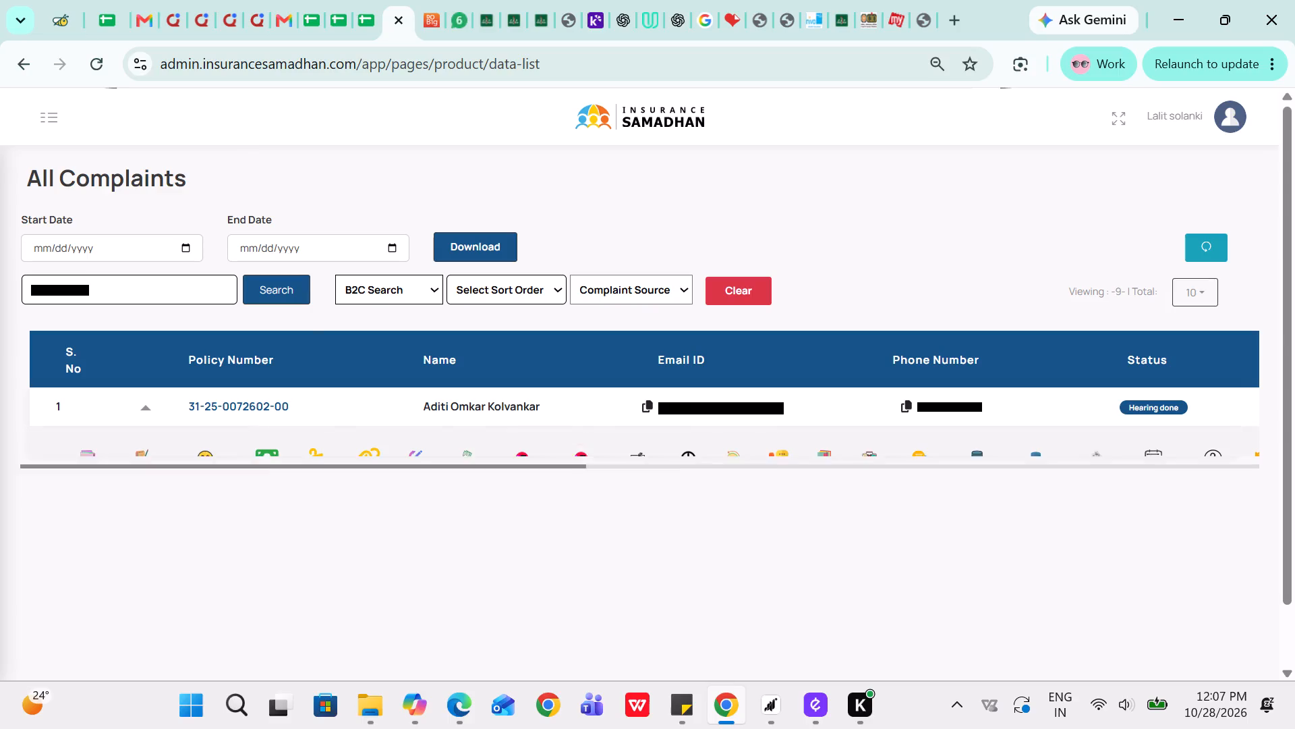
left_click(253, 407)
left_click(308, 240)
scroll(452, 299, "down", 4)
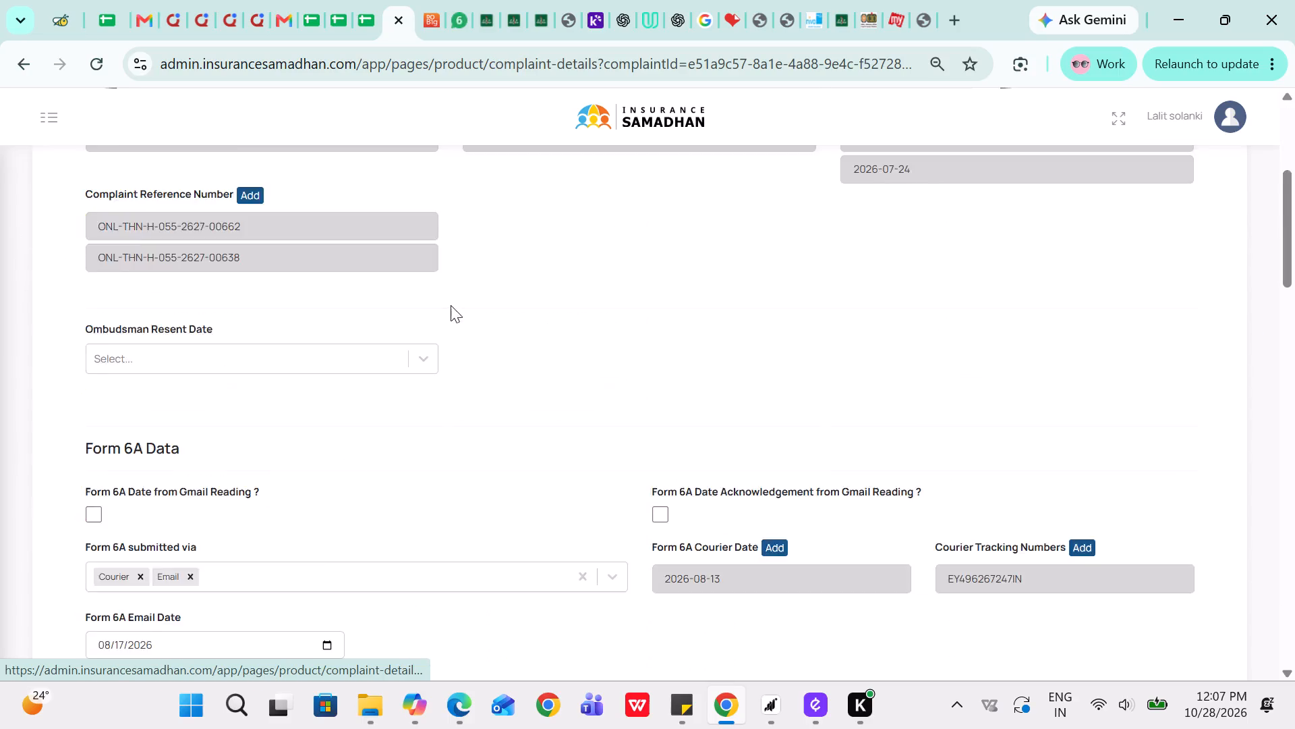
scroll(442, 308, "down", 3)
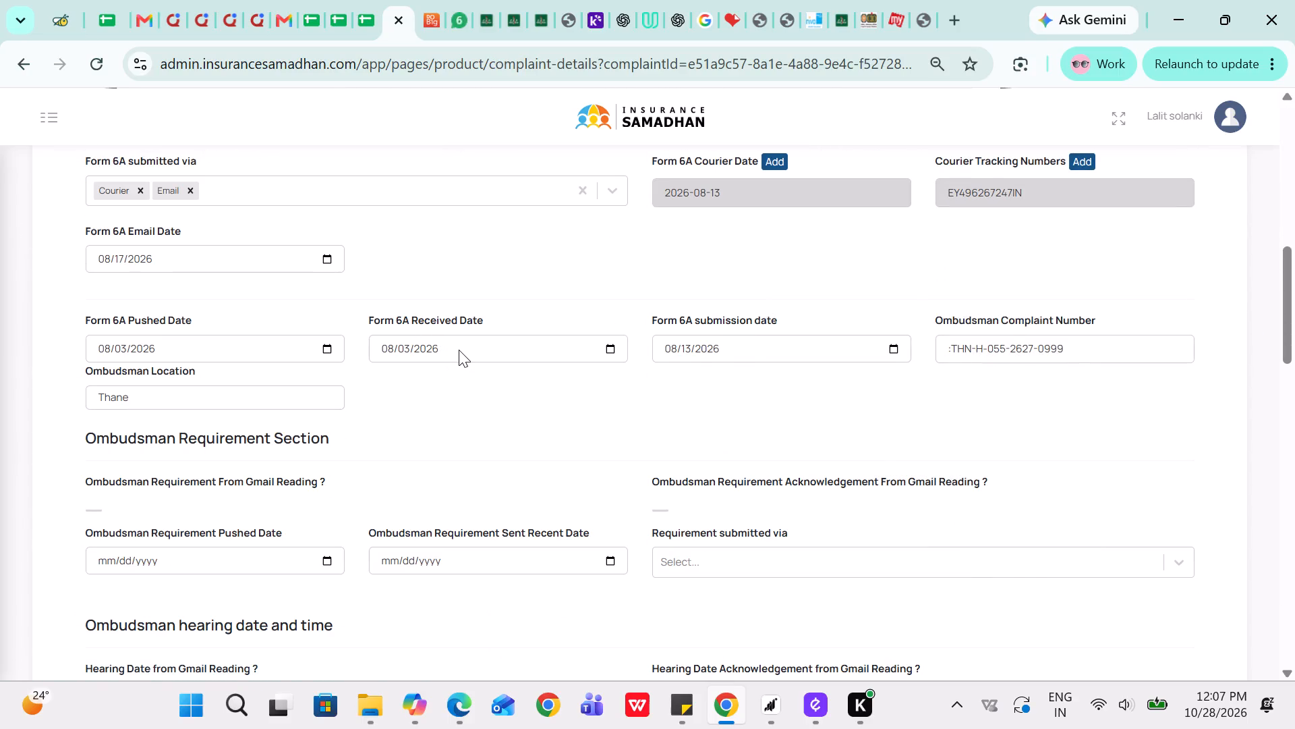
scroll(459, 350, "up", 11)
left_click(105, 239)
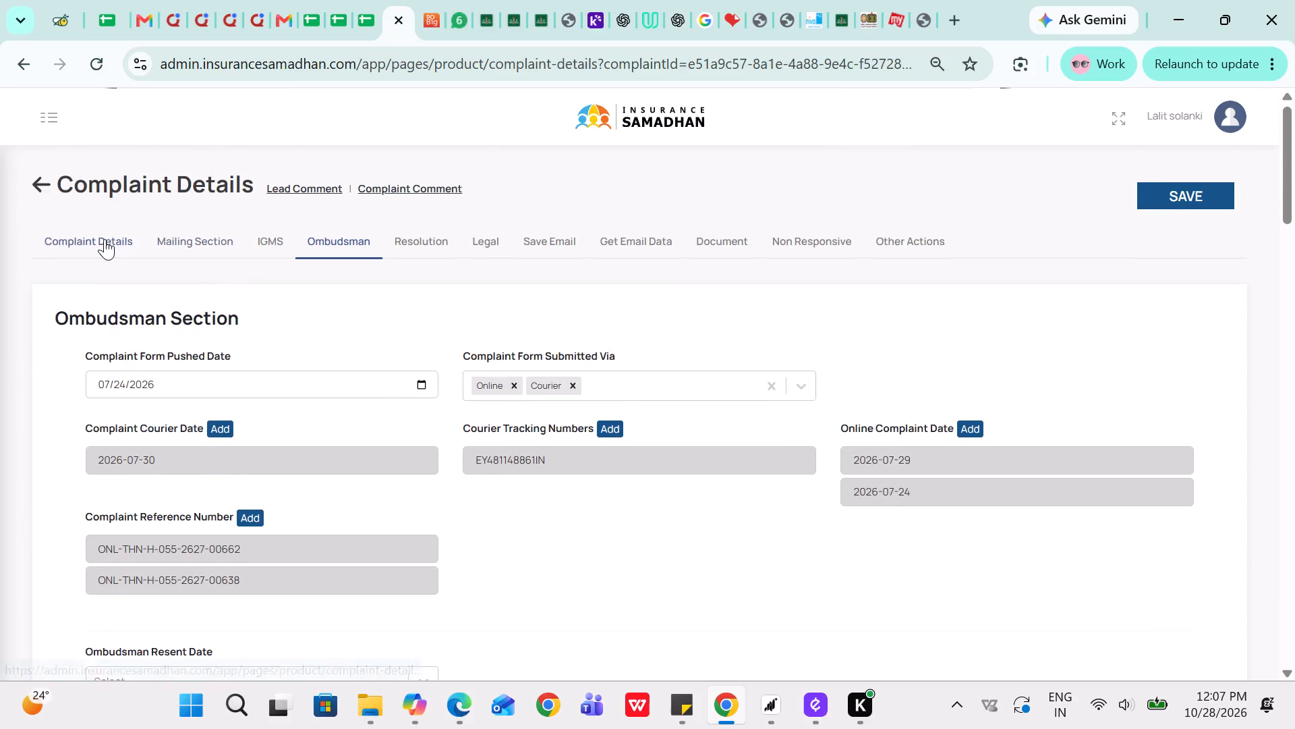
left_click(362, 235)
scroll(439, 286, "down", 5)
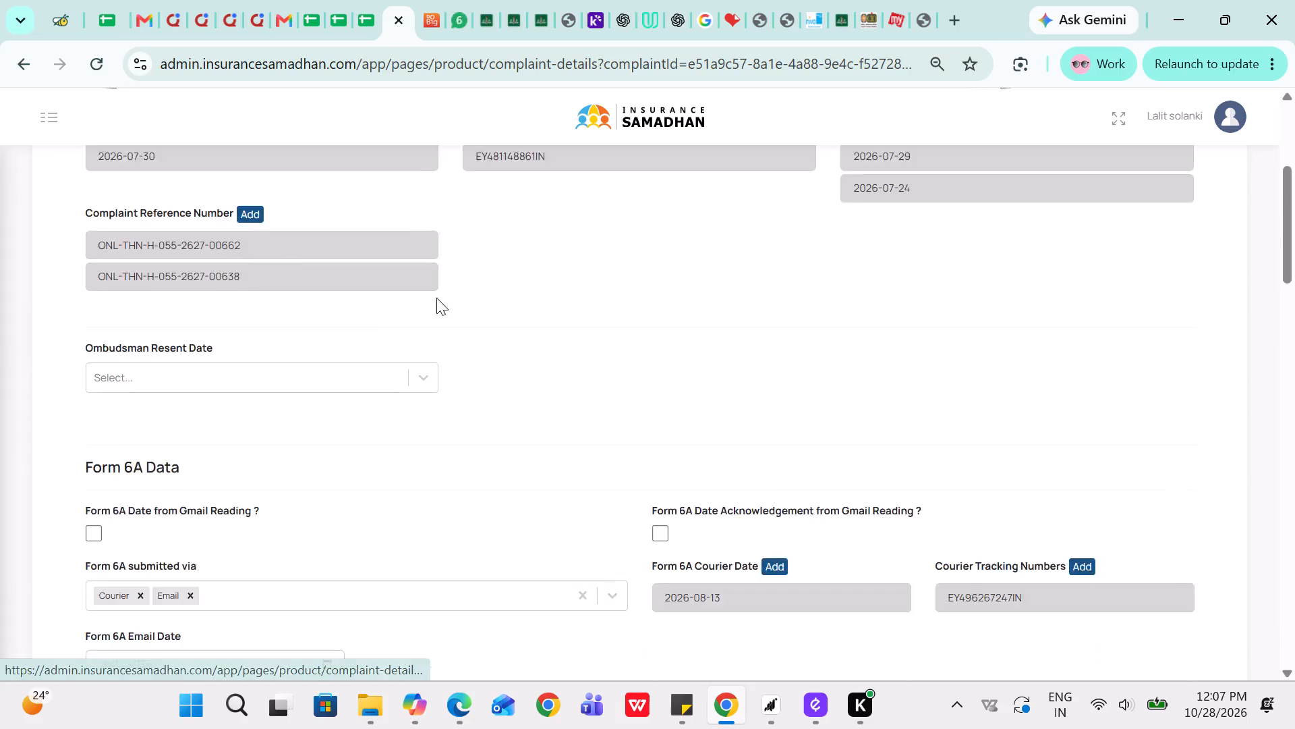
scroll(436, 298, "down", 7)
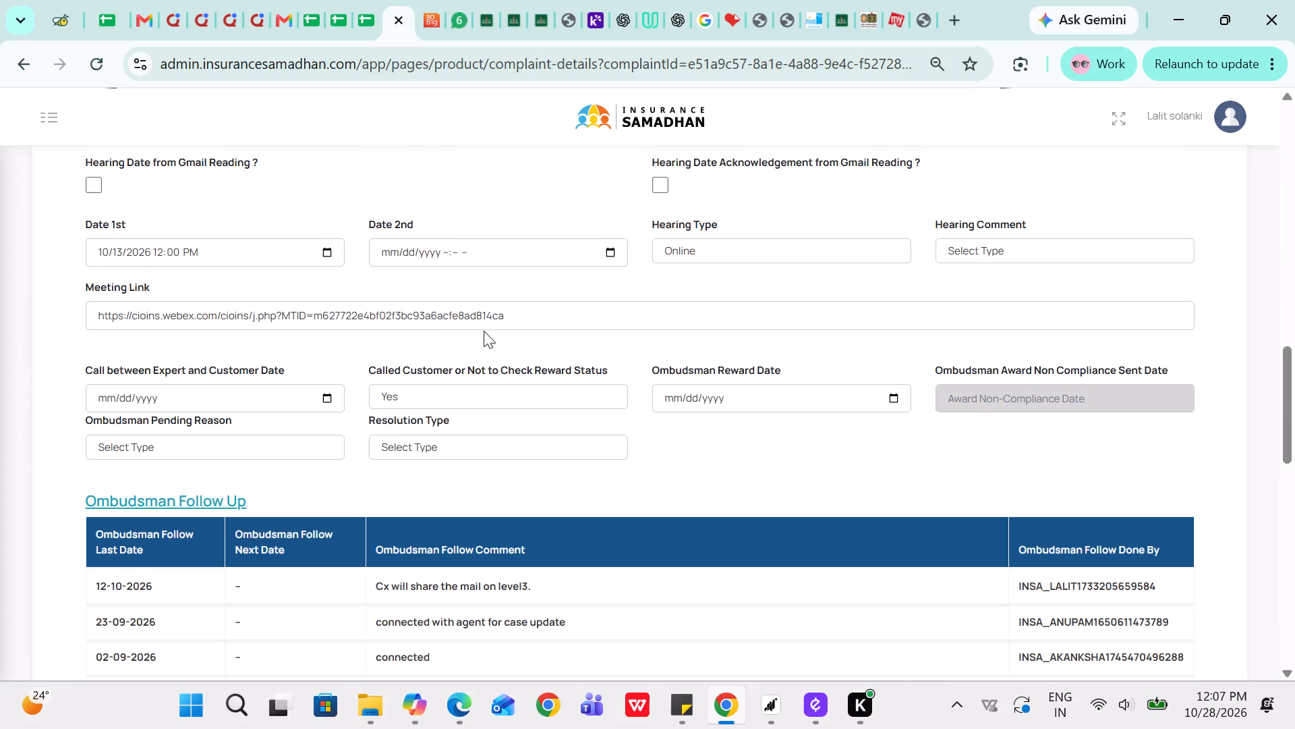
scroll(618, 335, "up", 10)
scroll(902, 294, "up", 4)
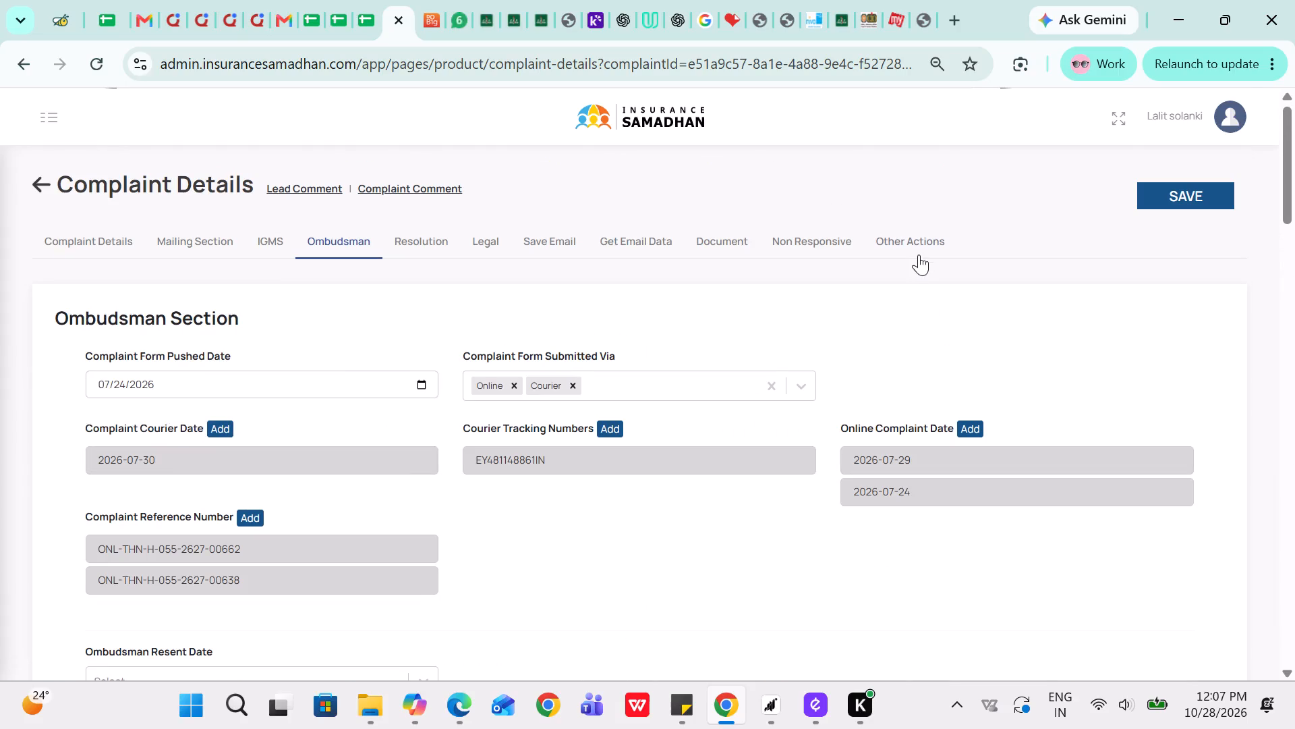
Send the single Reward date and type Reminder mail to the Ombudsman, requesting the award copy for this complaint.
left_click(921, 247)
scroll(580, 307, "down", 5)
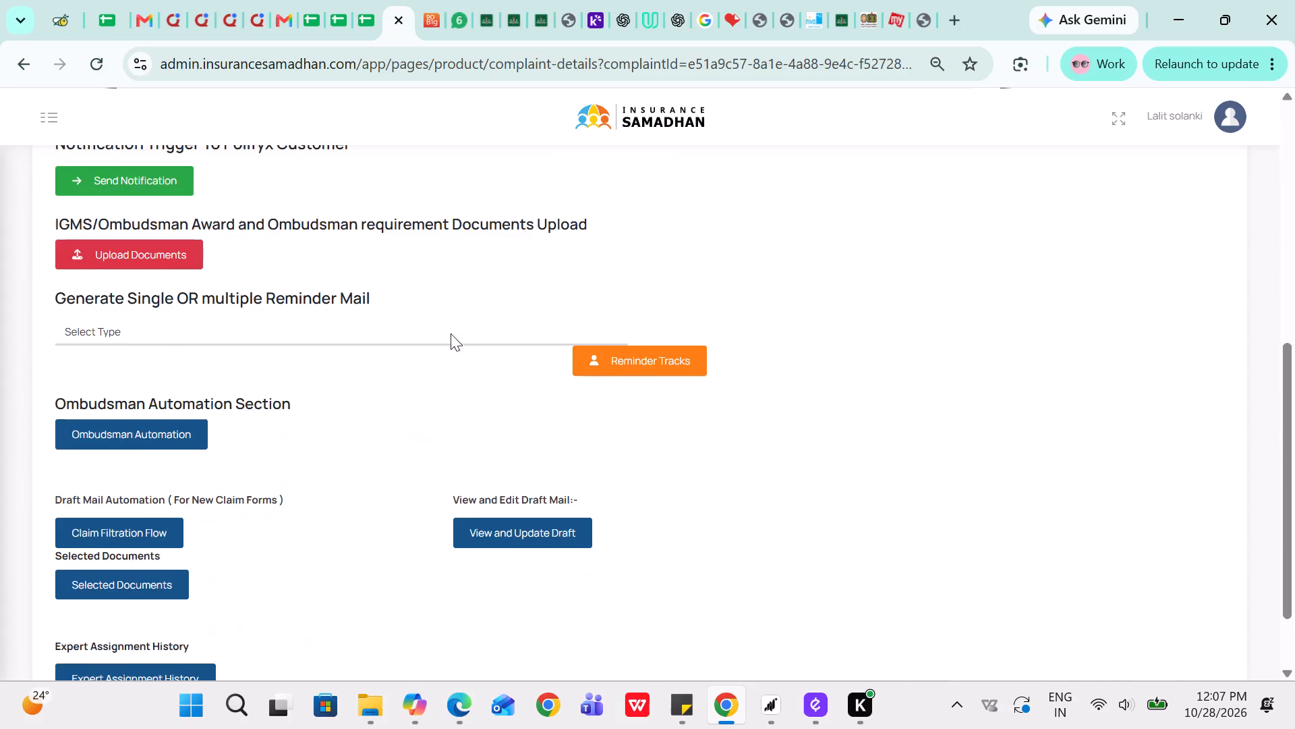
scroll(444, 340, "down", 5)
left_click(85, 252)
left_click(127, 243)
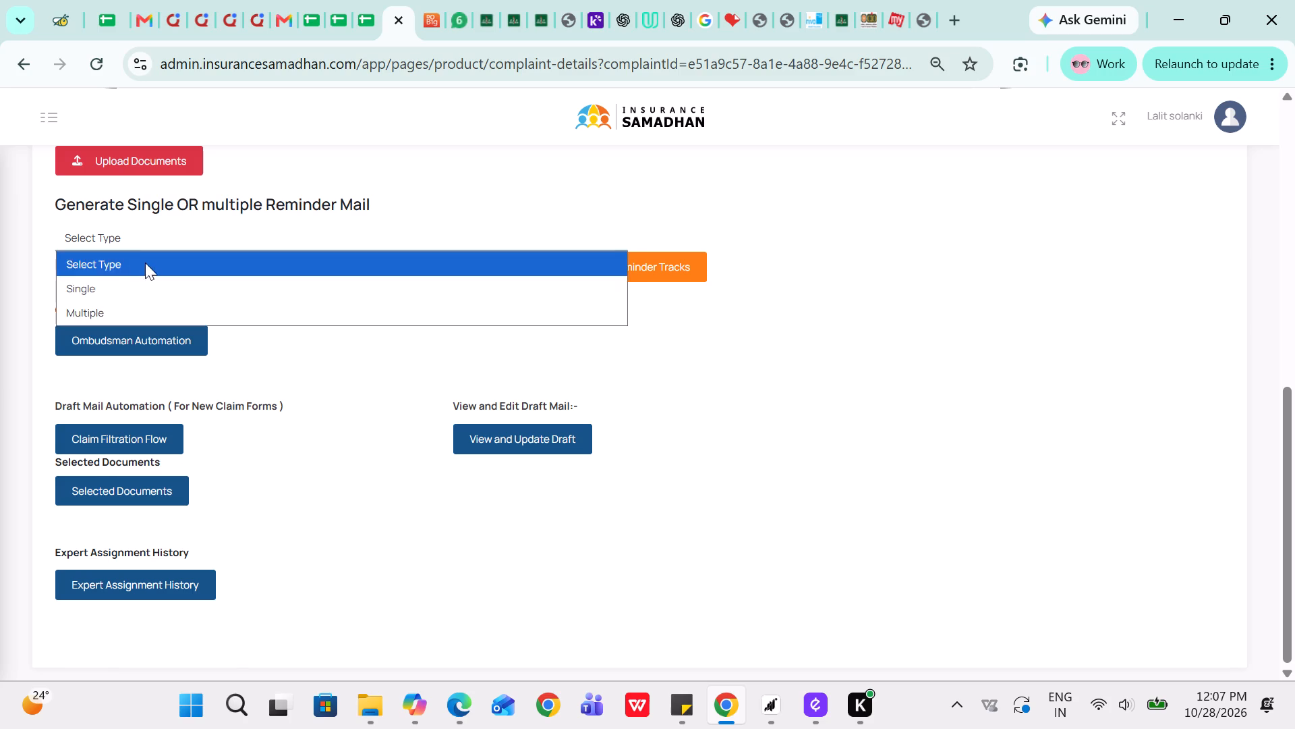
left_click(158, 283)
scroll(485, 279, "down", 2)
left_click(754, 344)
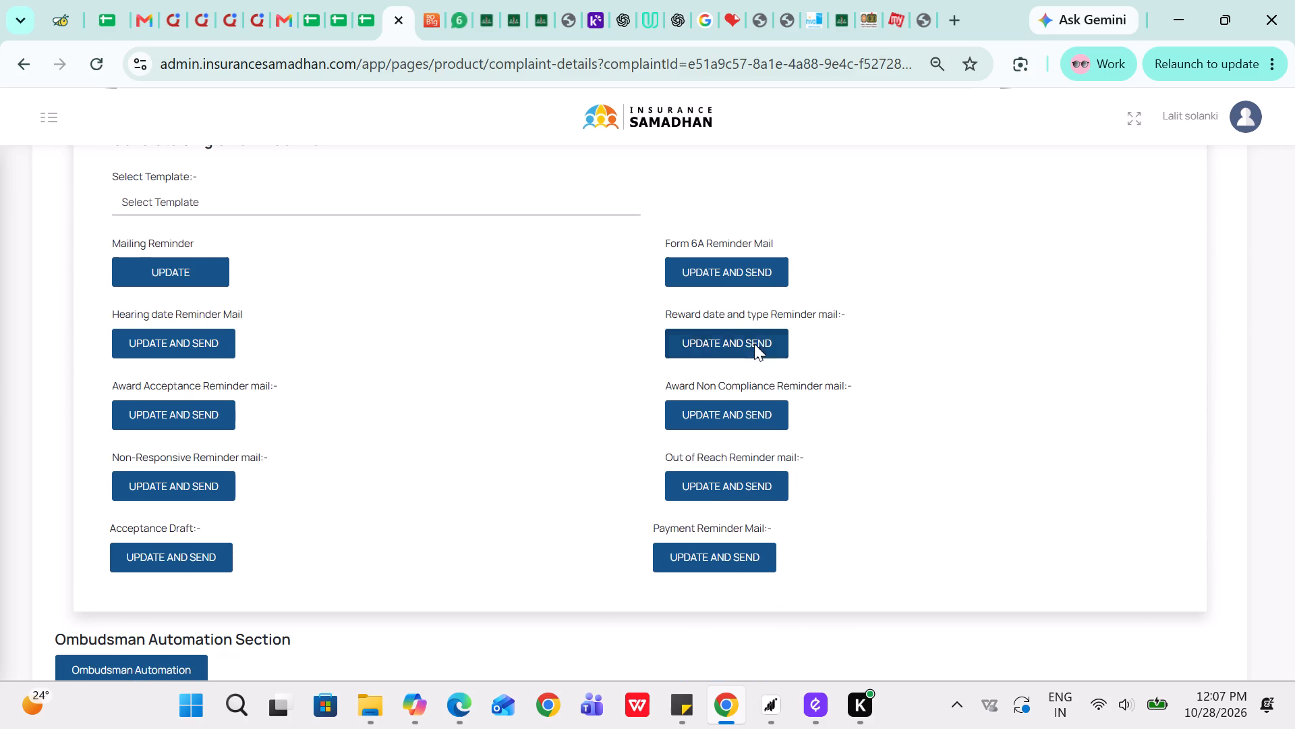
scroll(738, 354, "down", 5)
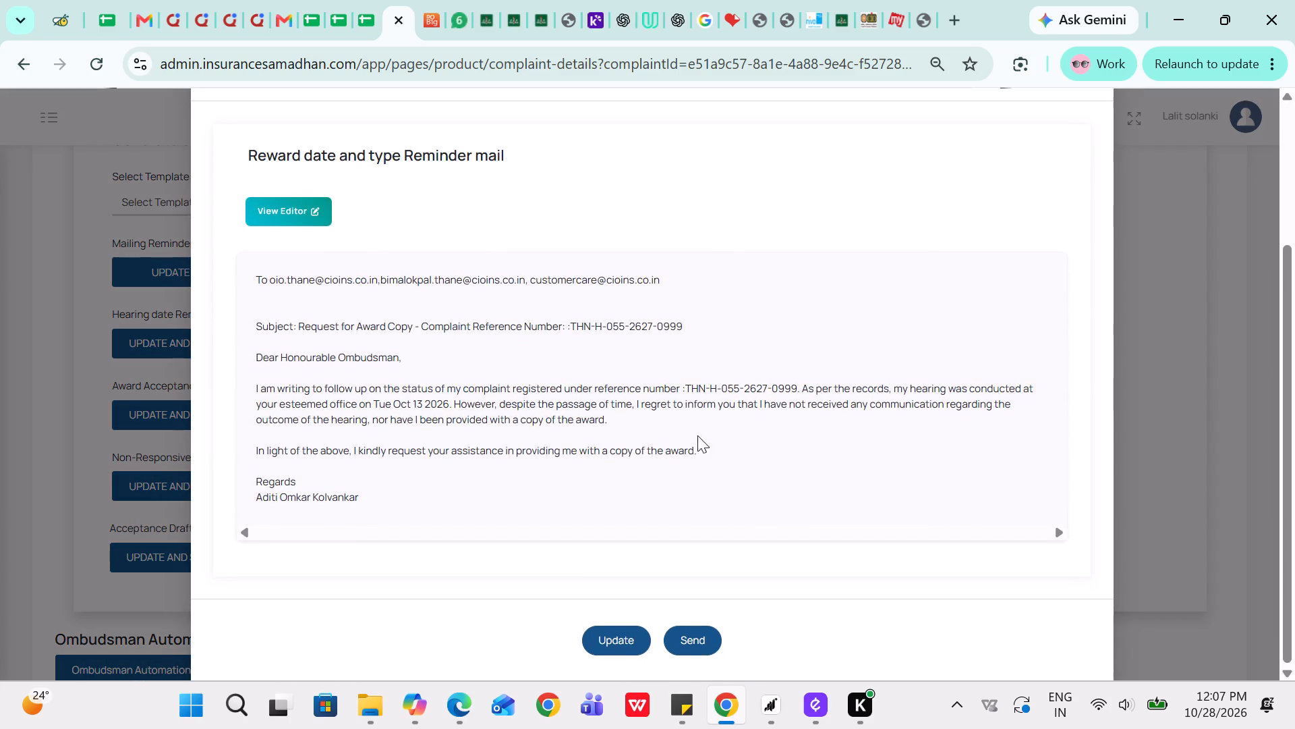
left_click(685, 643)
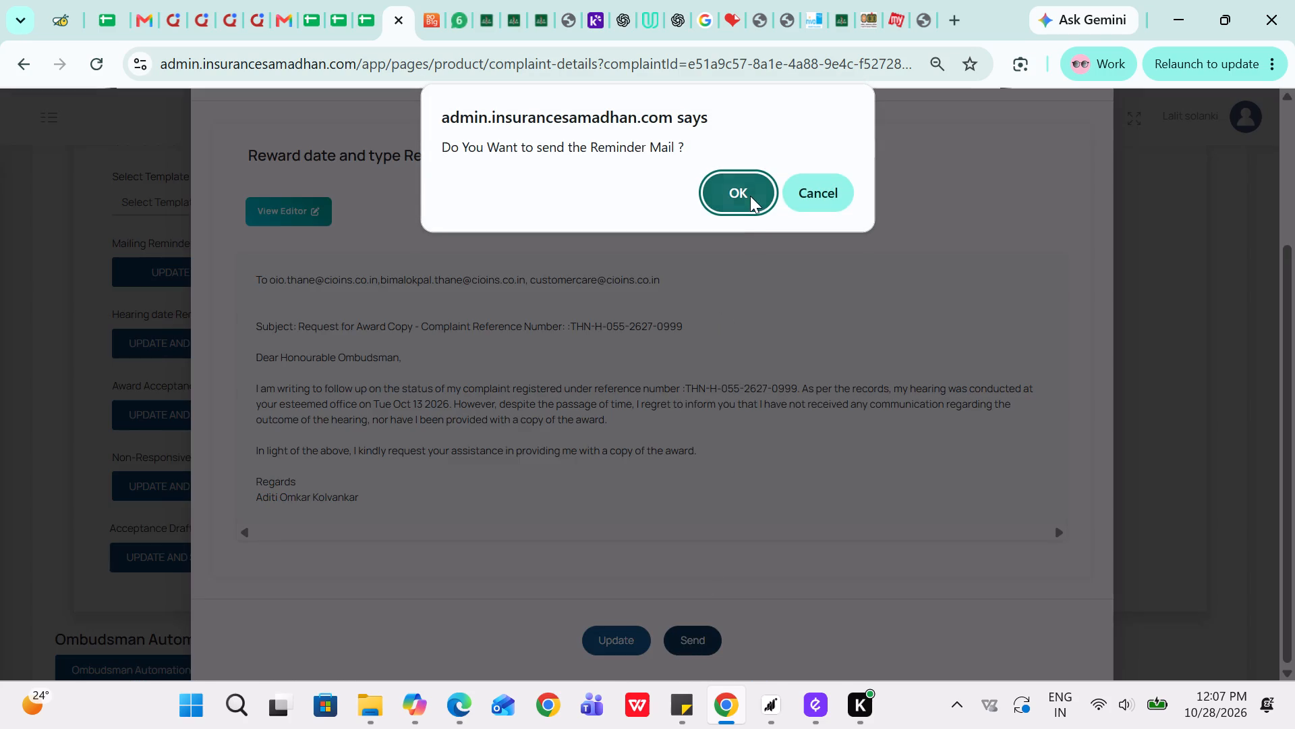
left_click(750, 196)
Check the customer's and vendor's email and contact details in the Complaint Details Form, and return to the complaints list.
scroll(348, 321, "up", 3)
scroll(235, 331, "up", 10)
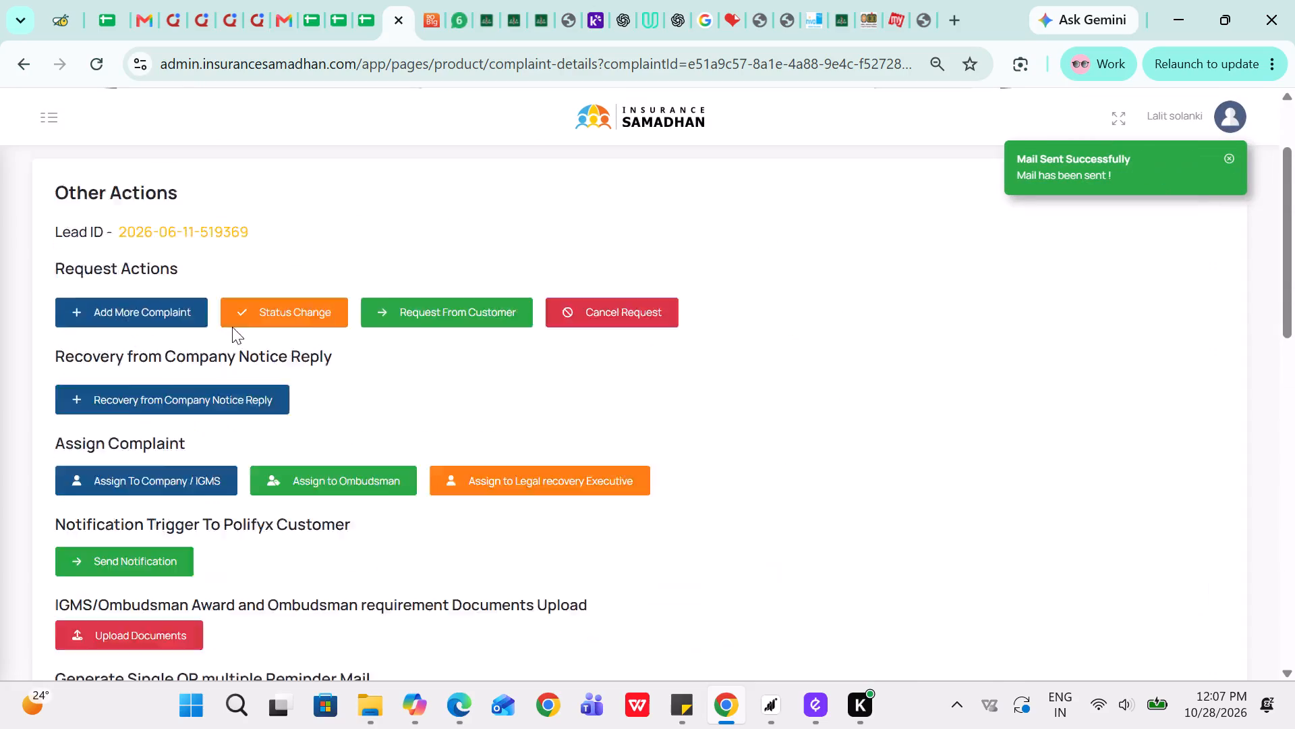
scroll(232, 327, "up", 7)
left_click(88, 246)
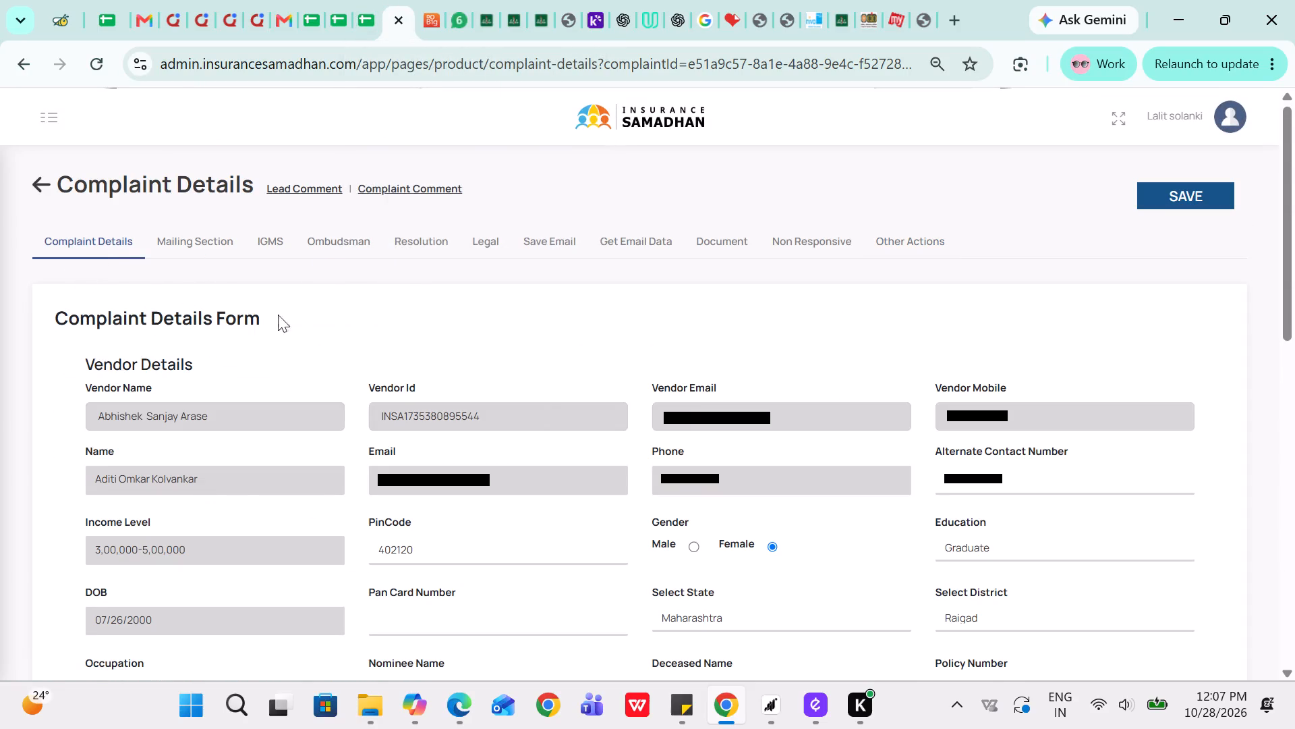
left_click_drag(558, 489, 327, 489)
left_click(538, 317)
left_click_drag(552, 495, 338, 497)
left_click(545, 360)
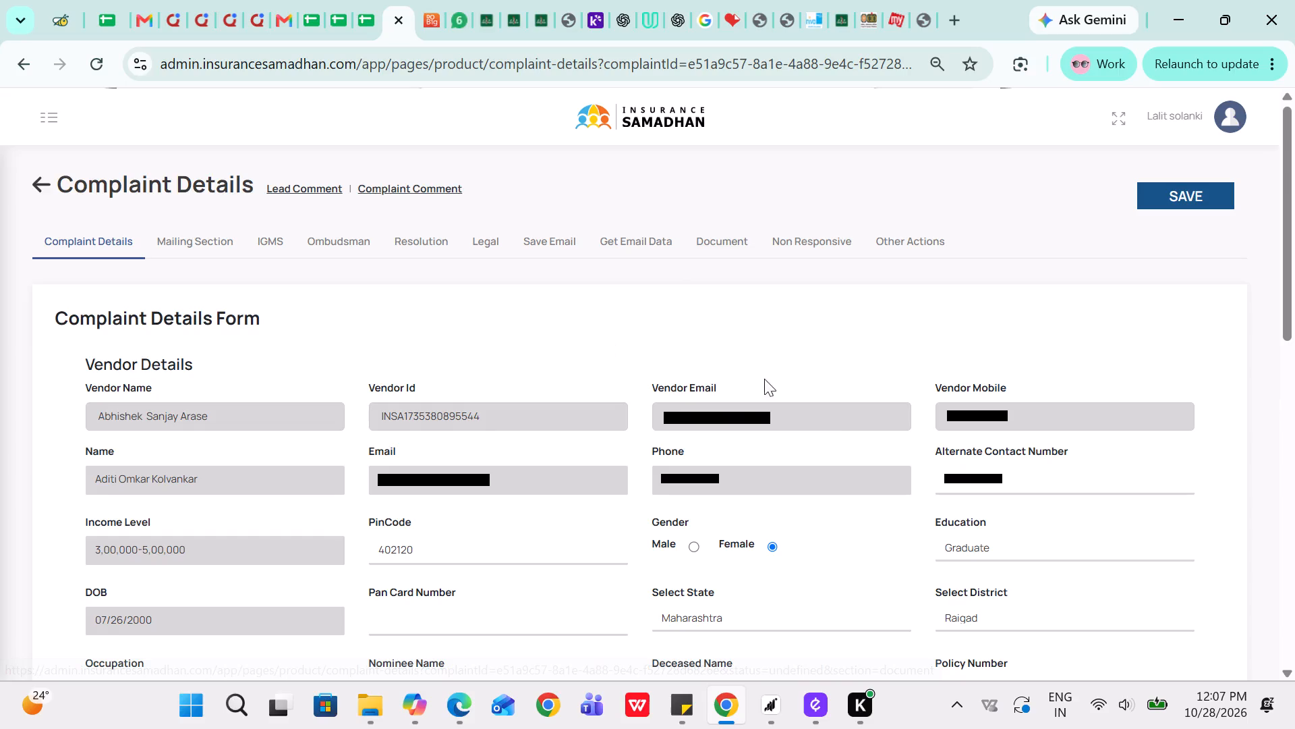
left_click_drag(834, 416, 500, 426)
left_click_drag(556, 424, 306, 424)
left_click(474, 370)
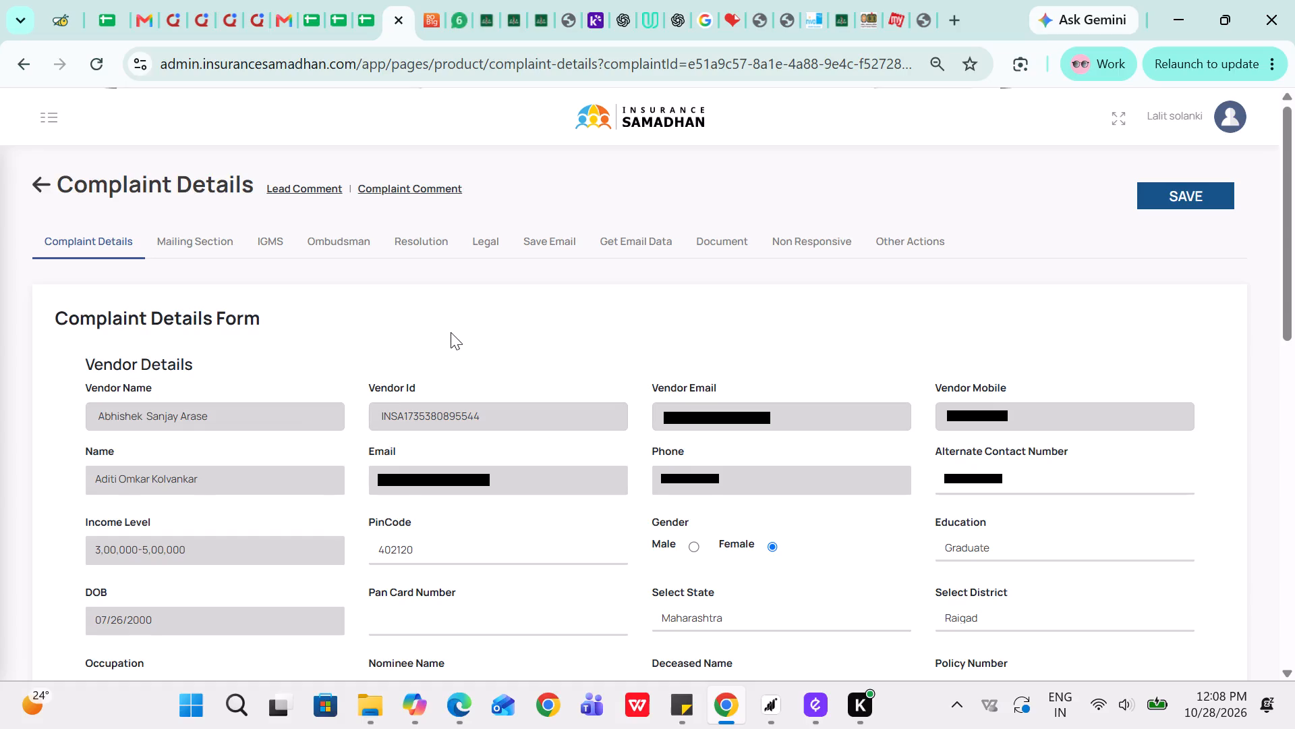
scroll(394, 405, "down", 6)
scroll(394, 481, "up", 1)
scroll(382, 545, "up", 4)
scroll(368, 546, "down", 1)
scroll(364, 546, "up", 5)
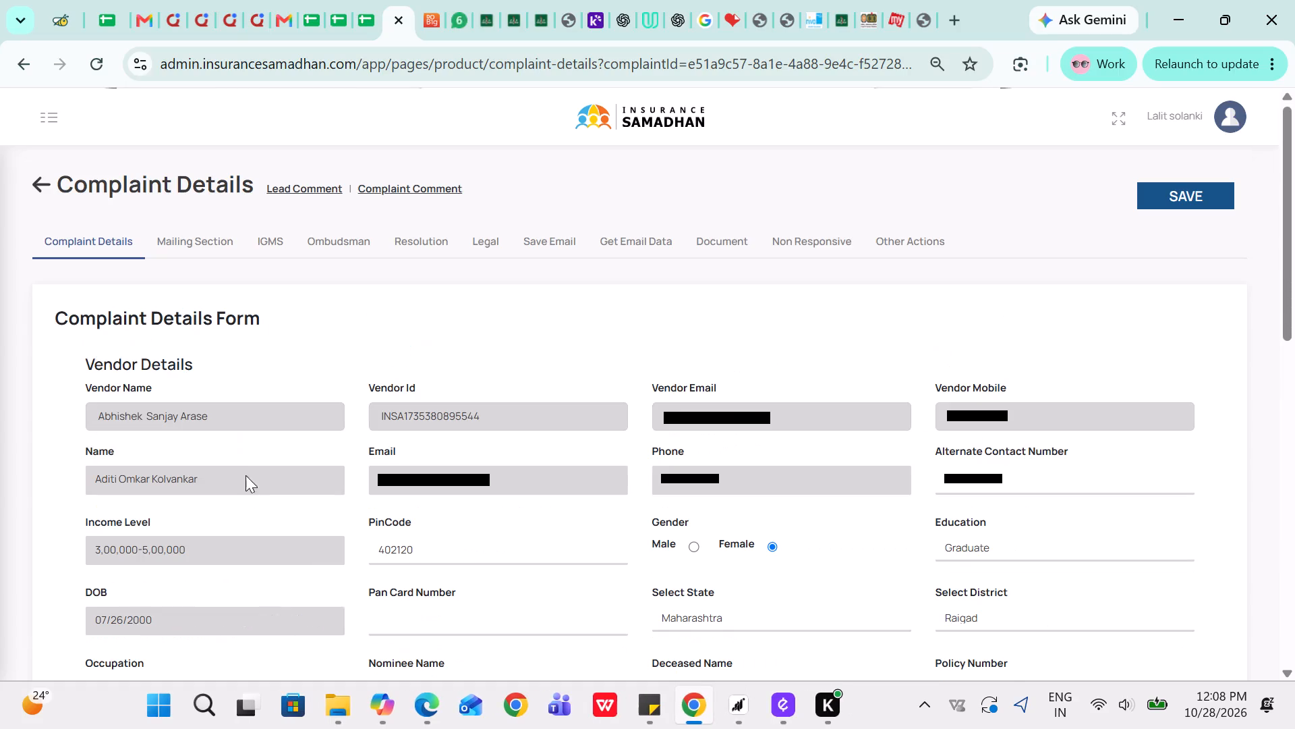
scroll(246, 475, "up", 4)
left_click(43, 186)
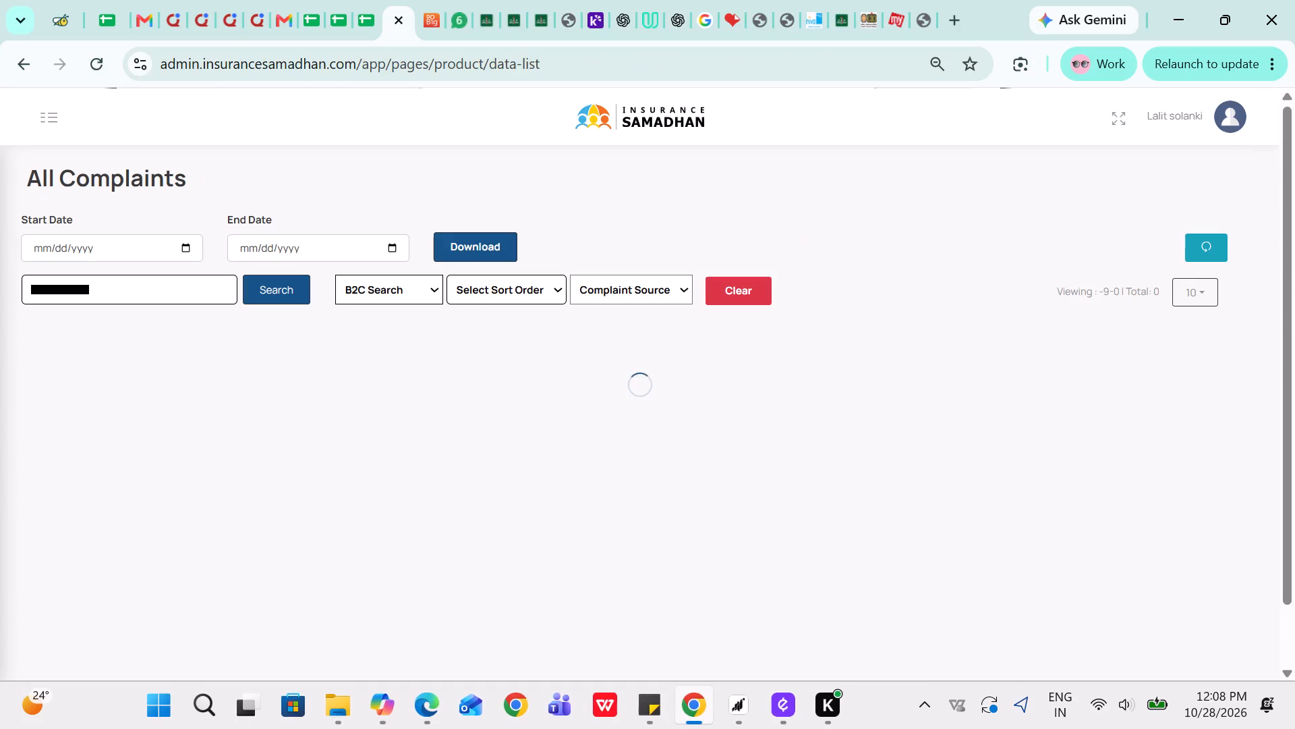
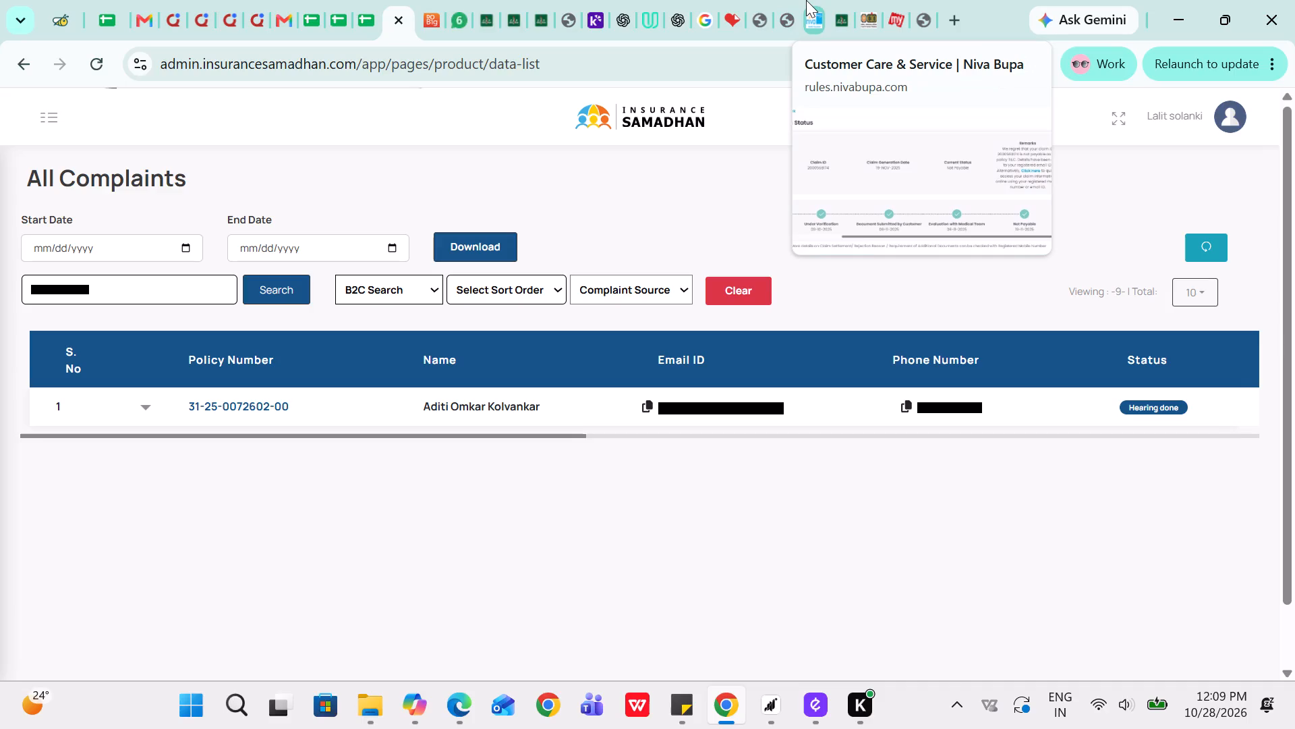
Look through the filtered Ombudsman_Case Report sheet for the Niva Bupa FORM 6A SENT cases, their assignees and recorded comments.
left_click(146, 0)
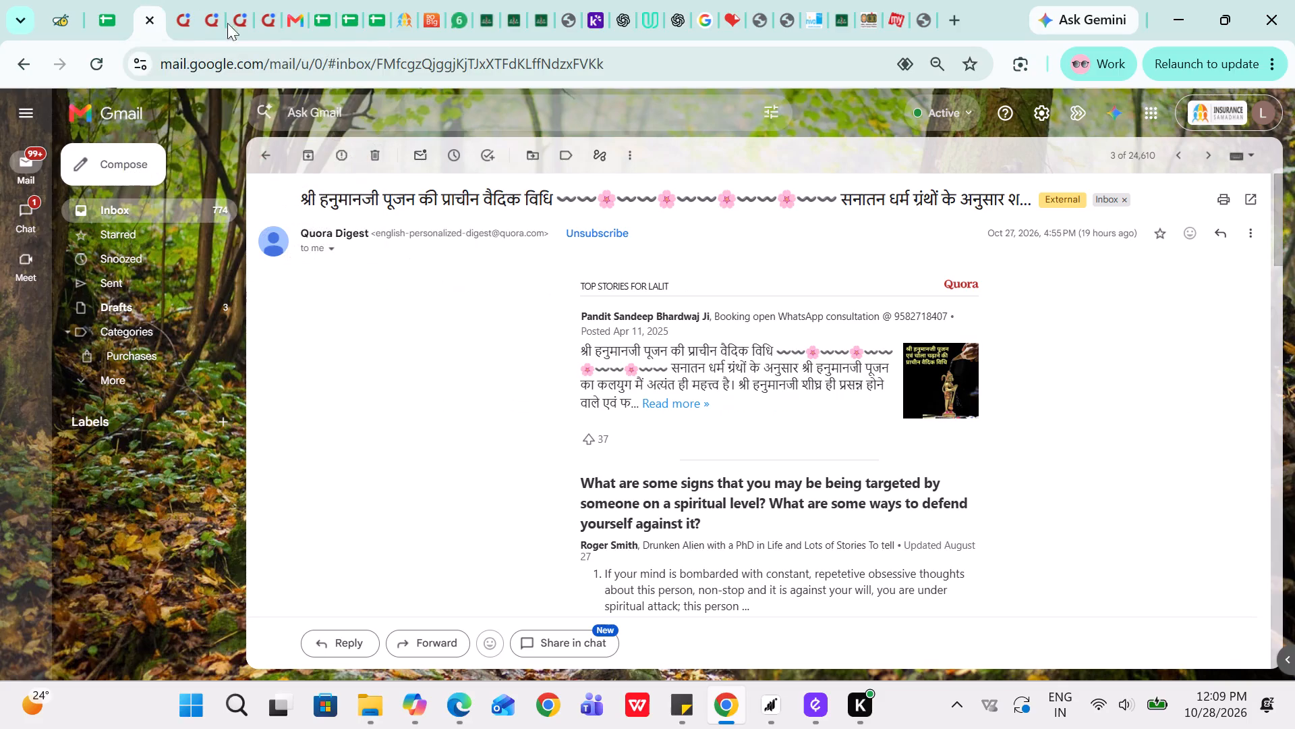
left_click(378, 0)
left_click(345, 0)
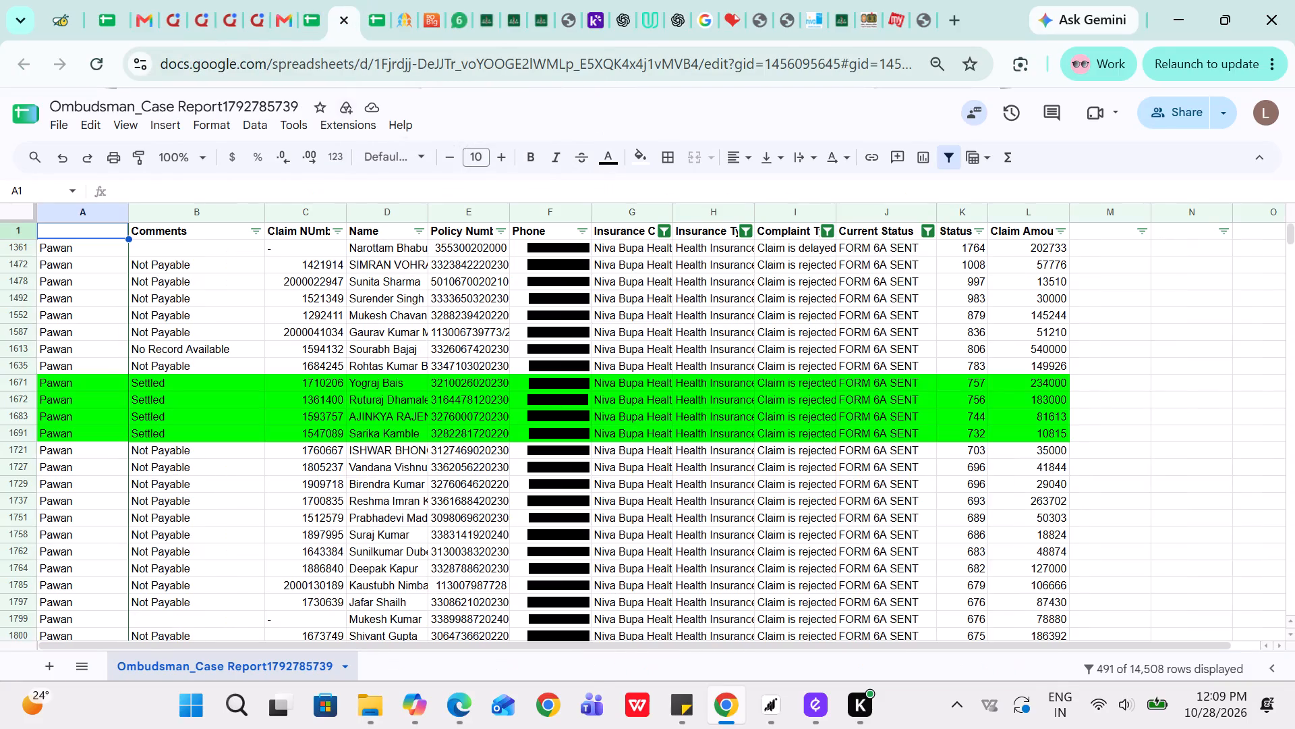
scroll(517, 346, "down", 5)
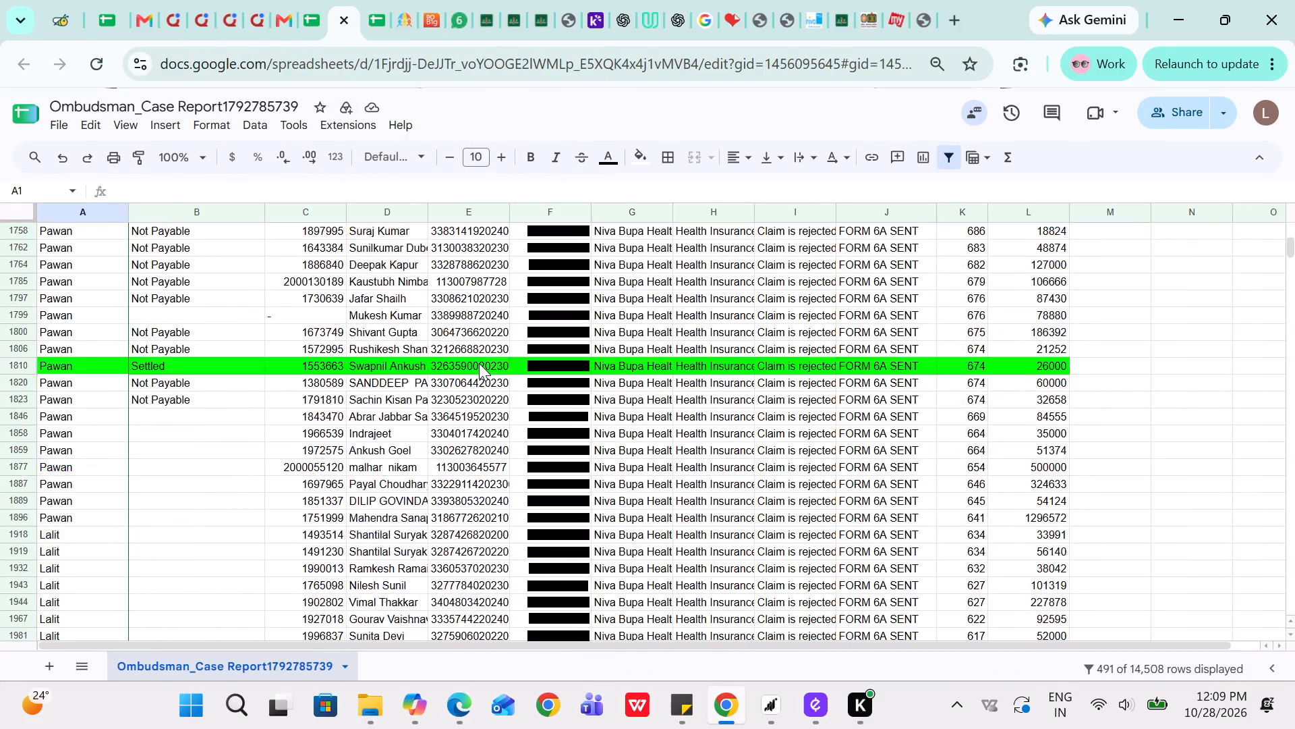
scroll(483, 351, "up", 6)
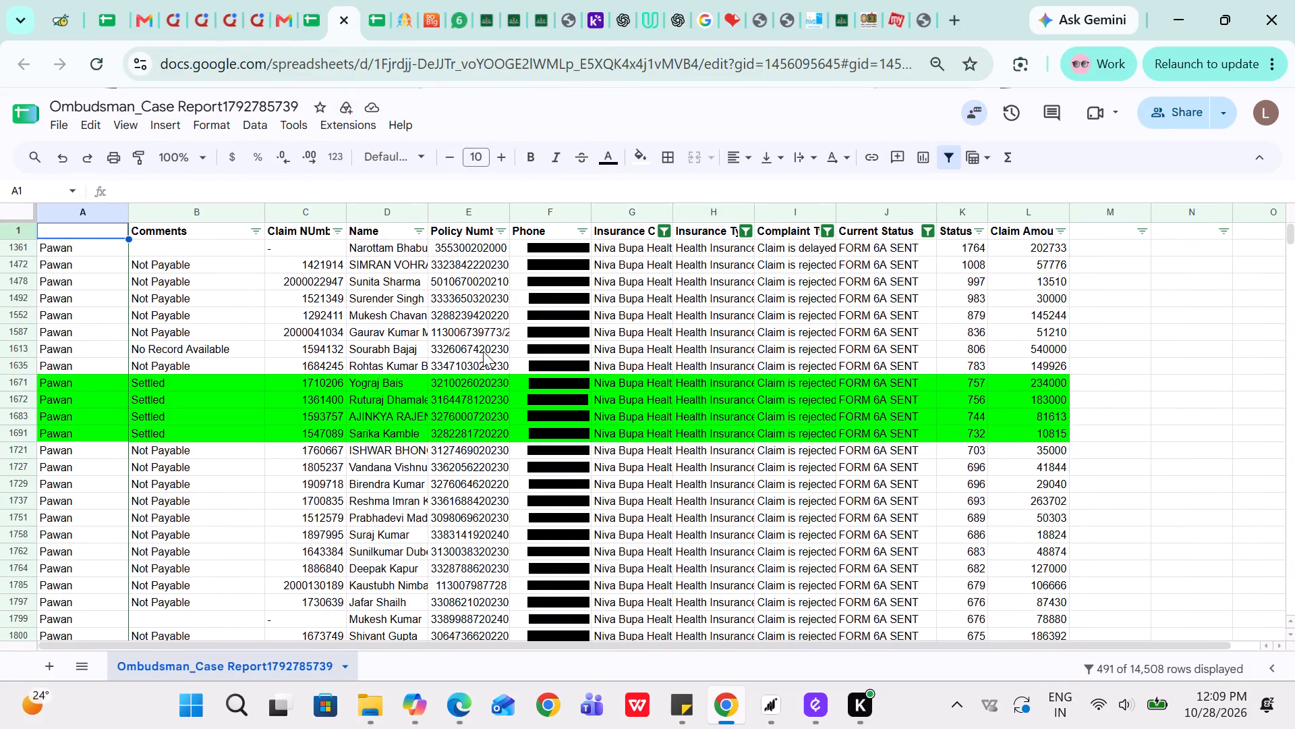
scroll(483, 351, "up", 1)
scroll(491, 346, "down", 13)
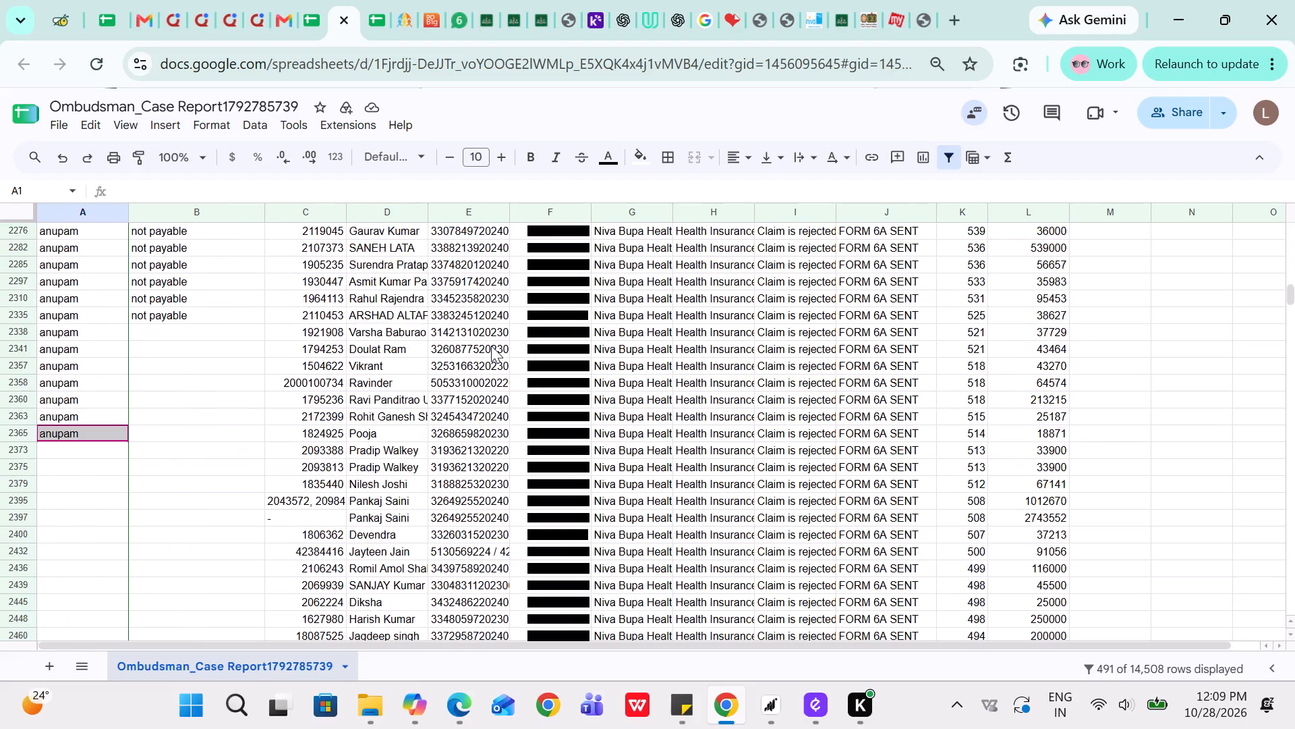
scroll(491, 346, "down", 7)
scroll(491, 346, "up", 7)
scroll(491, 346, "down", 8)
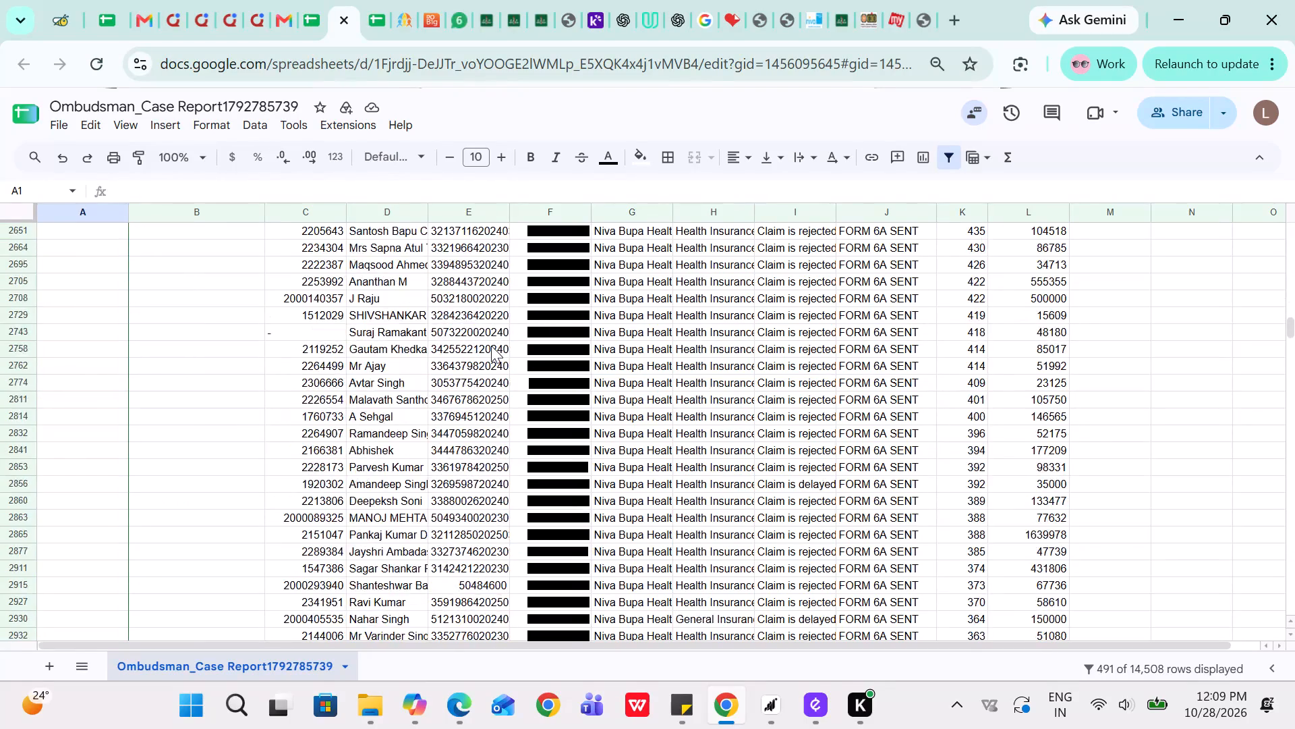
scroll(491, 346, "down", 20)
scroll(491, 346, "down", 15)
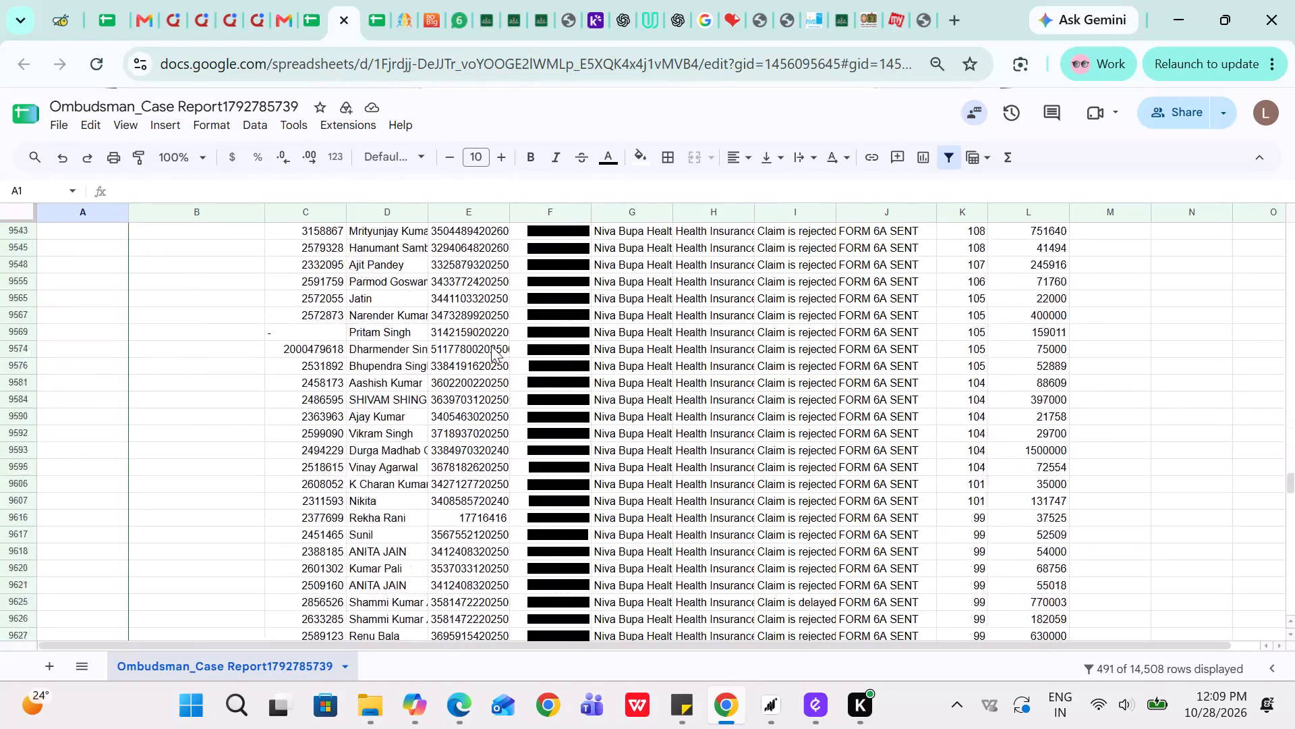
scroll(491, 346, "down", 10)
scroll(491, 346, "up", 1)
scroll(491, 346, "down", 2)
scroll(491, 346, "down", 20)
scroll(491, 346, "down", 2)
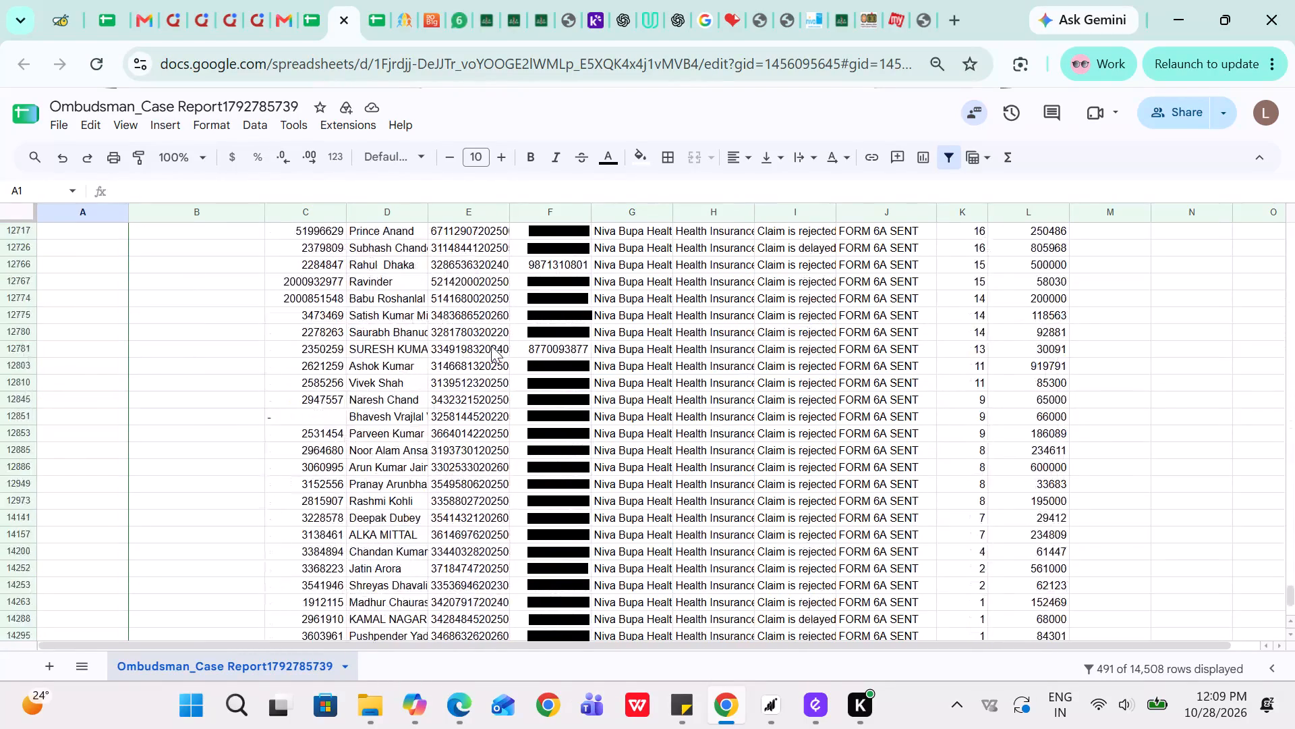
scroll(491, 346, "up", 20)
scroll(491, 346, "up", 9)
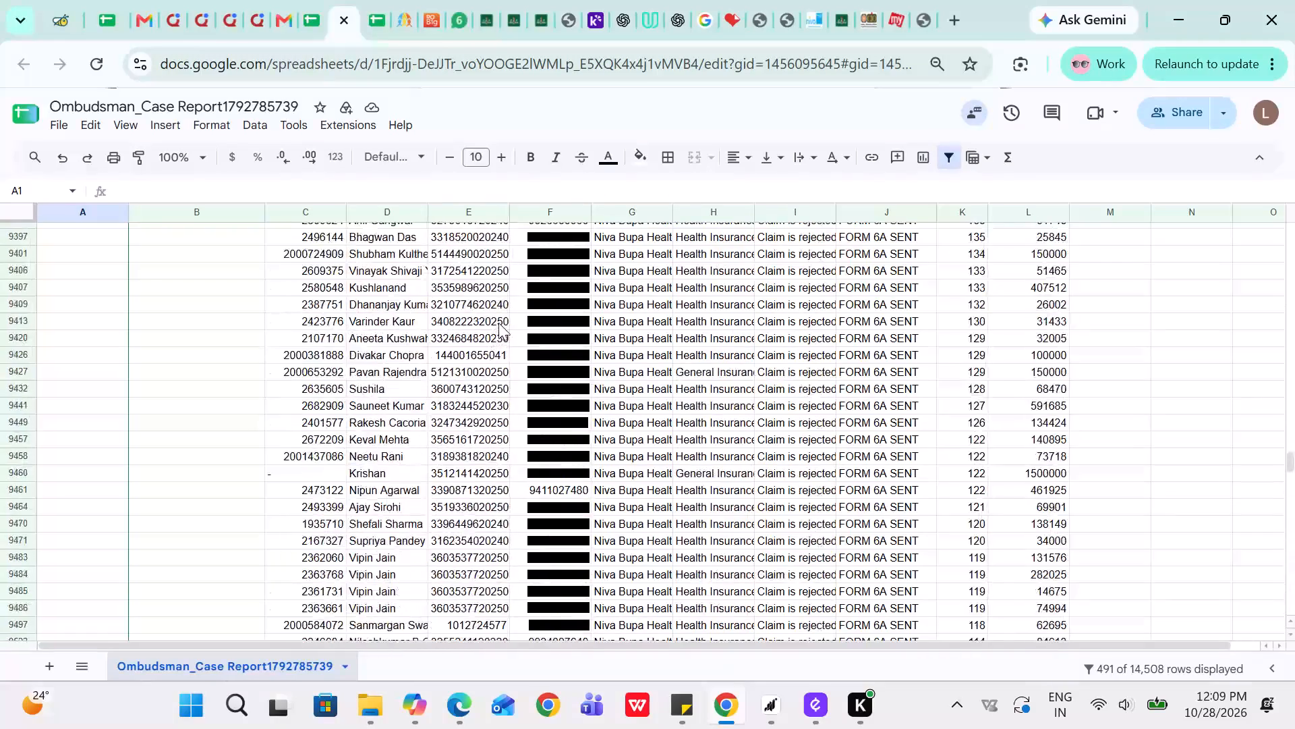
scroll(498, 323, "up", 20)
scroll(498, 323, "up", 20)
scroll(498, 323, "up", 6)
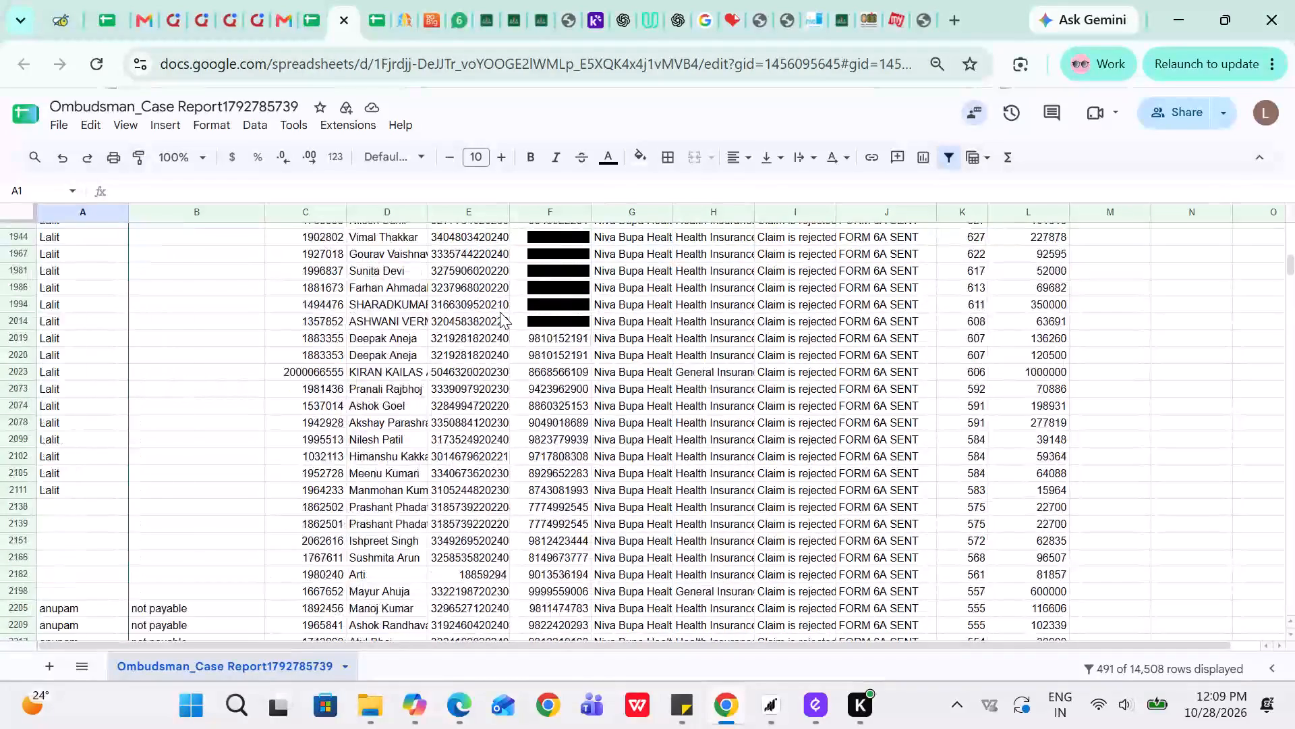
scroll(500, 312, "up", 6)
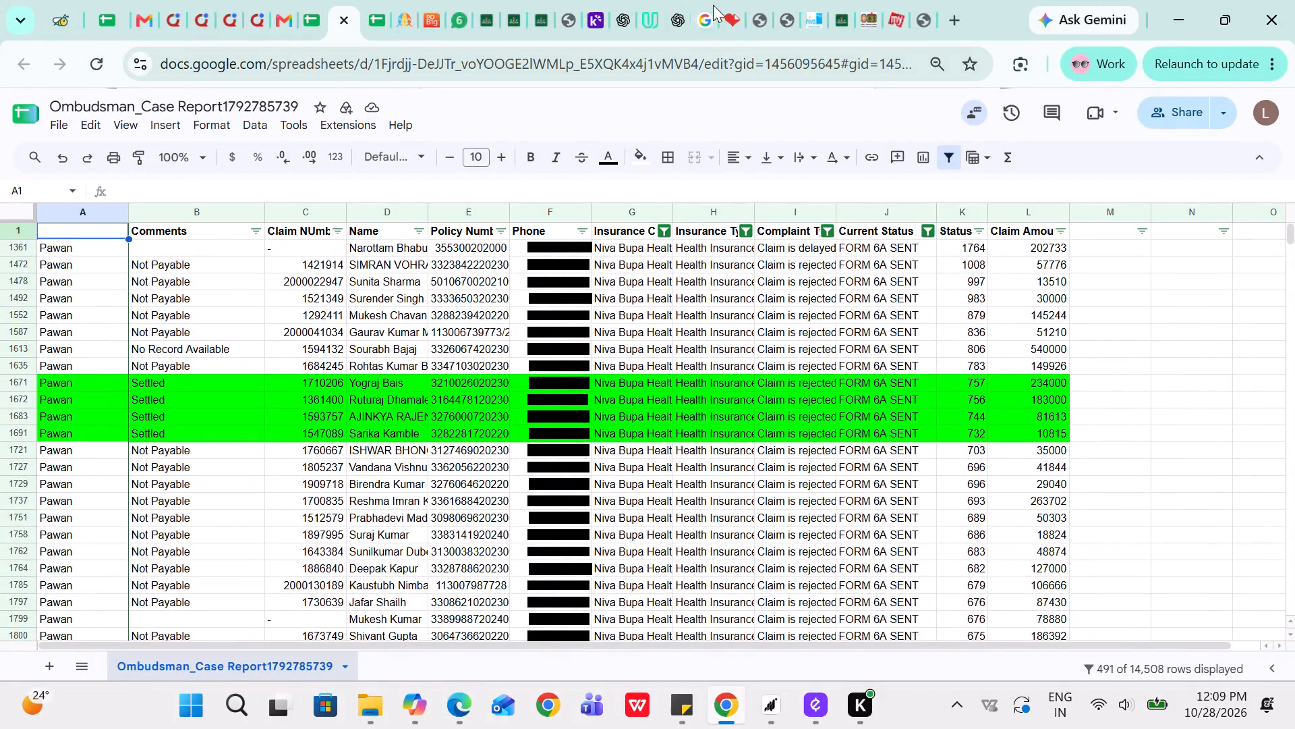
Switch to the Niva Bupa Claim Status page and review the claim's current status, remarks and processing timeline.
left_click(801, 0)
scroll(558, 360, "down", 5)
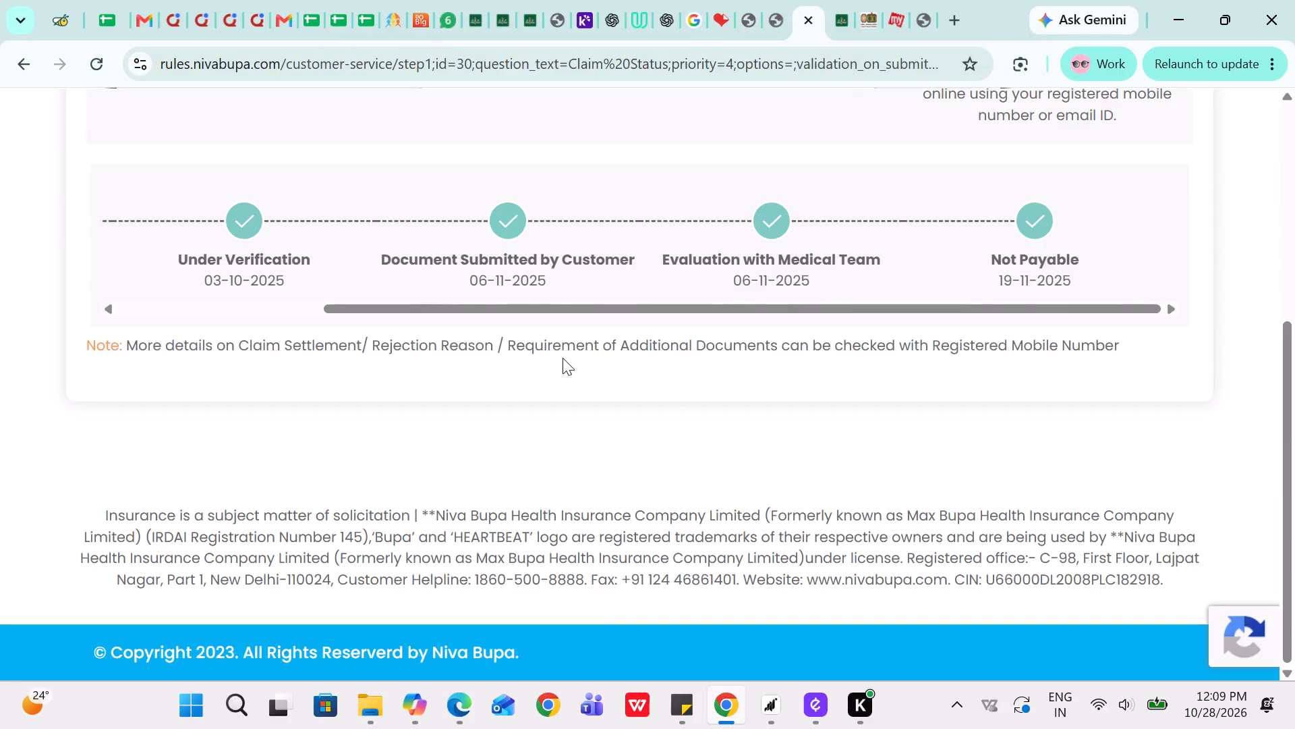
scroll(657, 388, "up", 6)
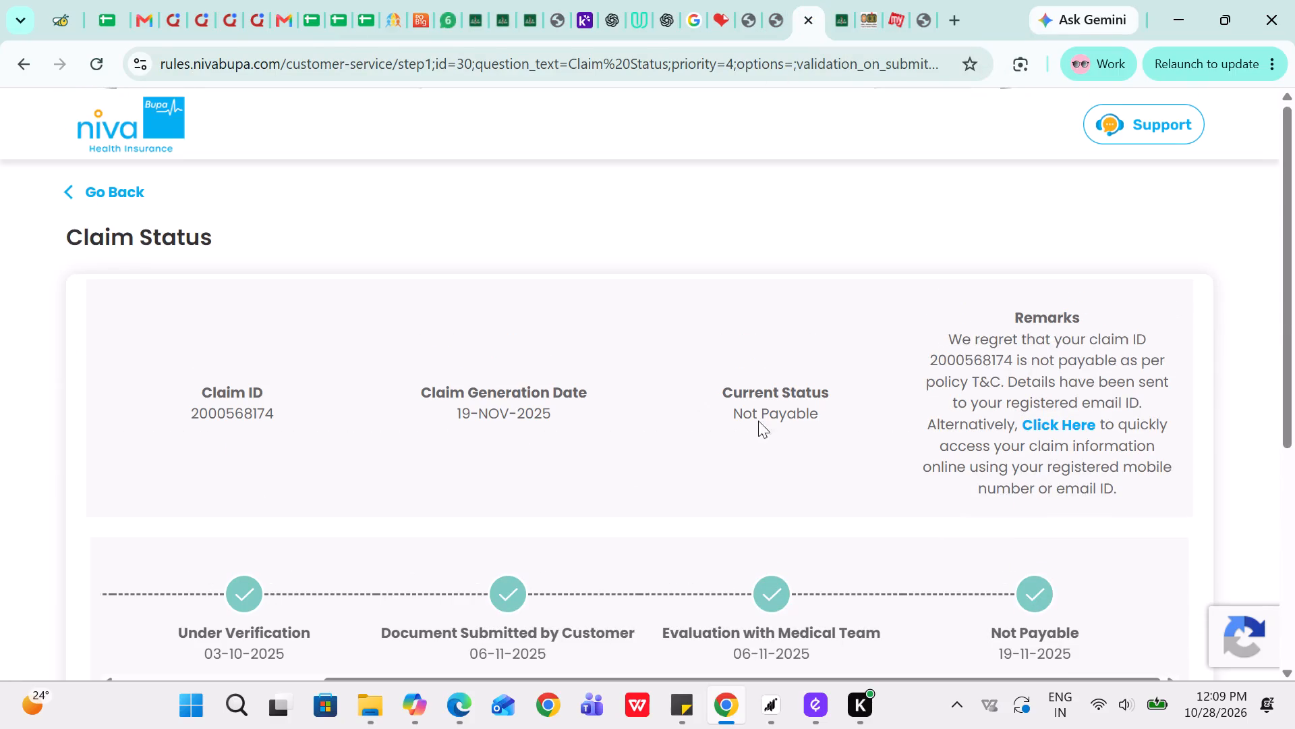
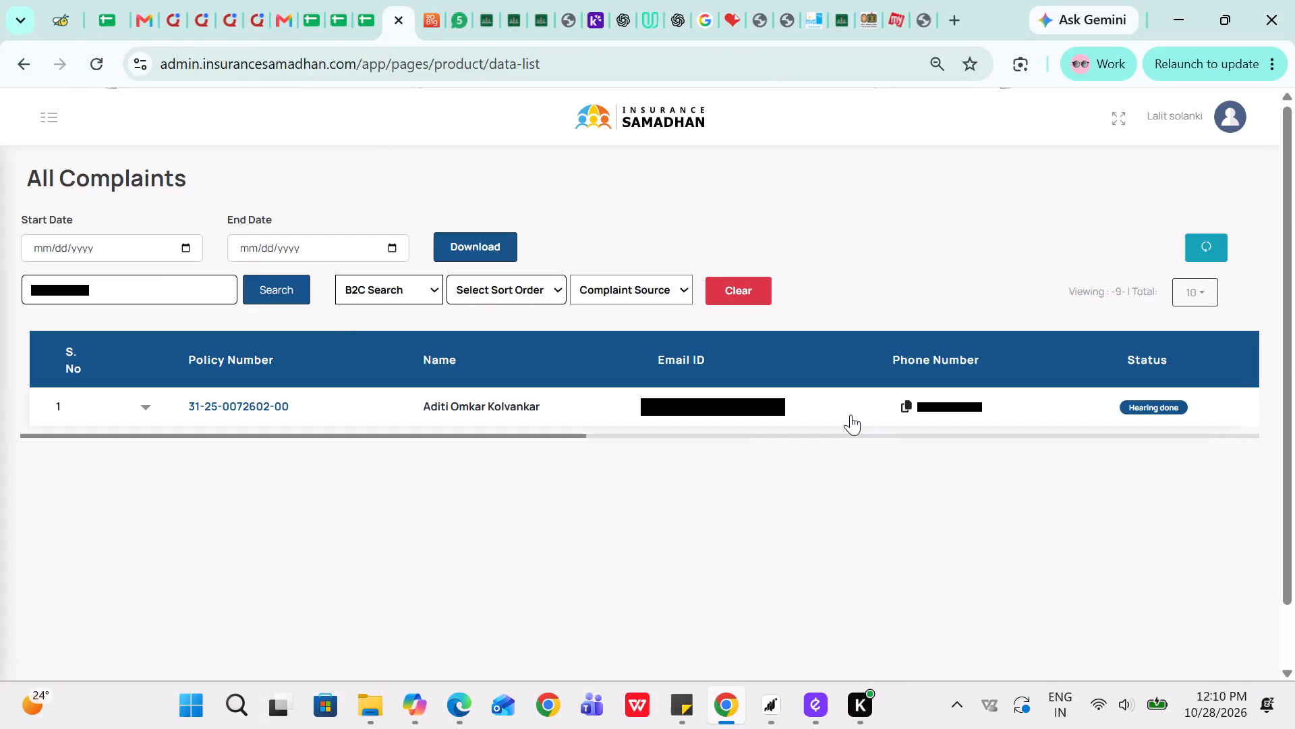
Open the communication log of the Hearing done complaint and read through its past complaint communications.
left_click(925, 448)
scroll(700, 494, "down", 5)
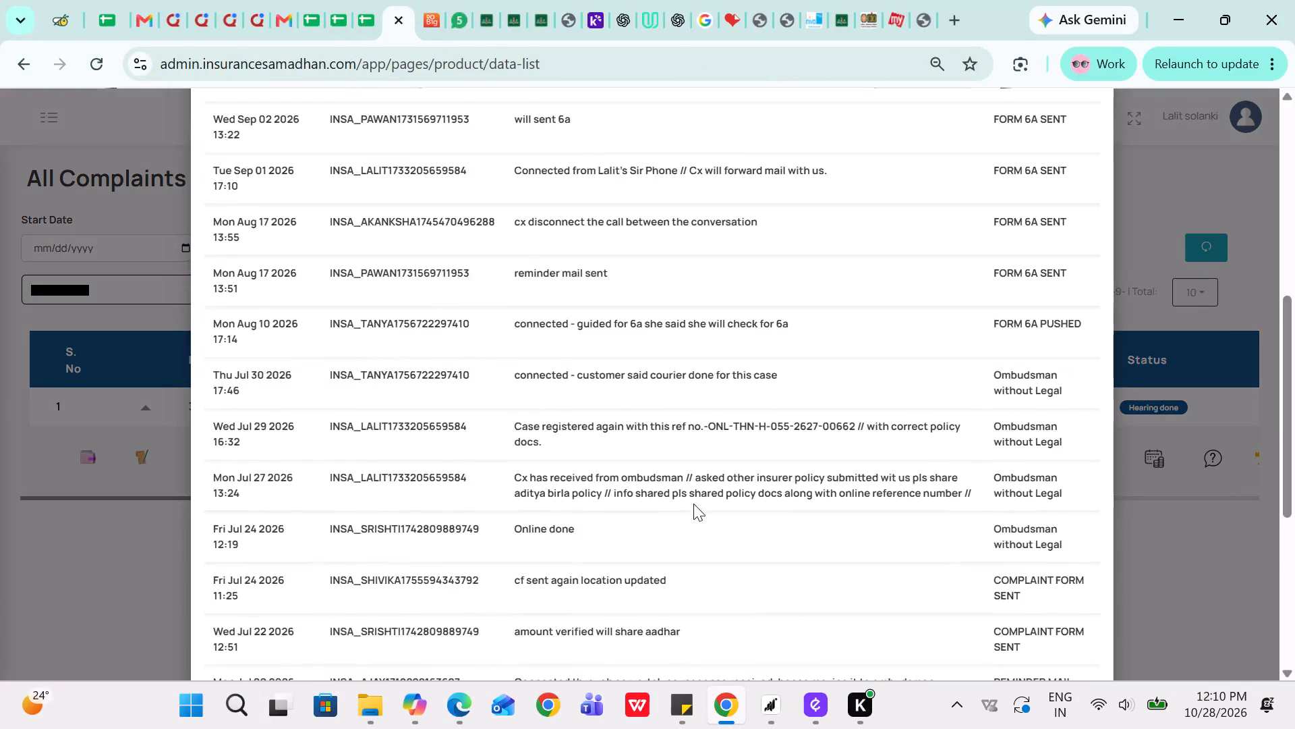
scroll(693, 504, "down", 7)
scroll(695, 539, "up", 1)
scroll(695, 543, "down", 3)
scroll(701, 549, "up", 7)
scroll(712, 561, "down", 2)
scroll(713, 562, "up", 7)
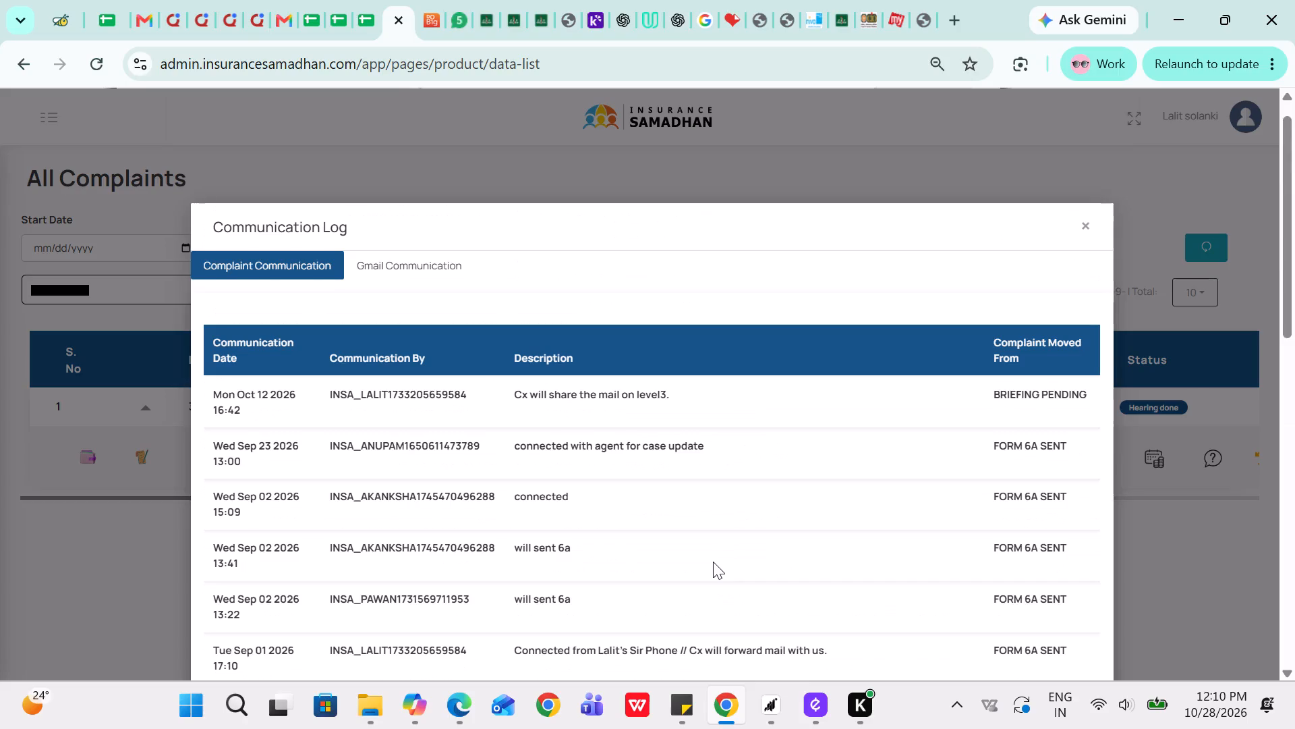
scroll(714, 564, "down", 8)
scroll(716, 573, "up", 1)
scroll(716, 576, "down", 10)
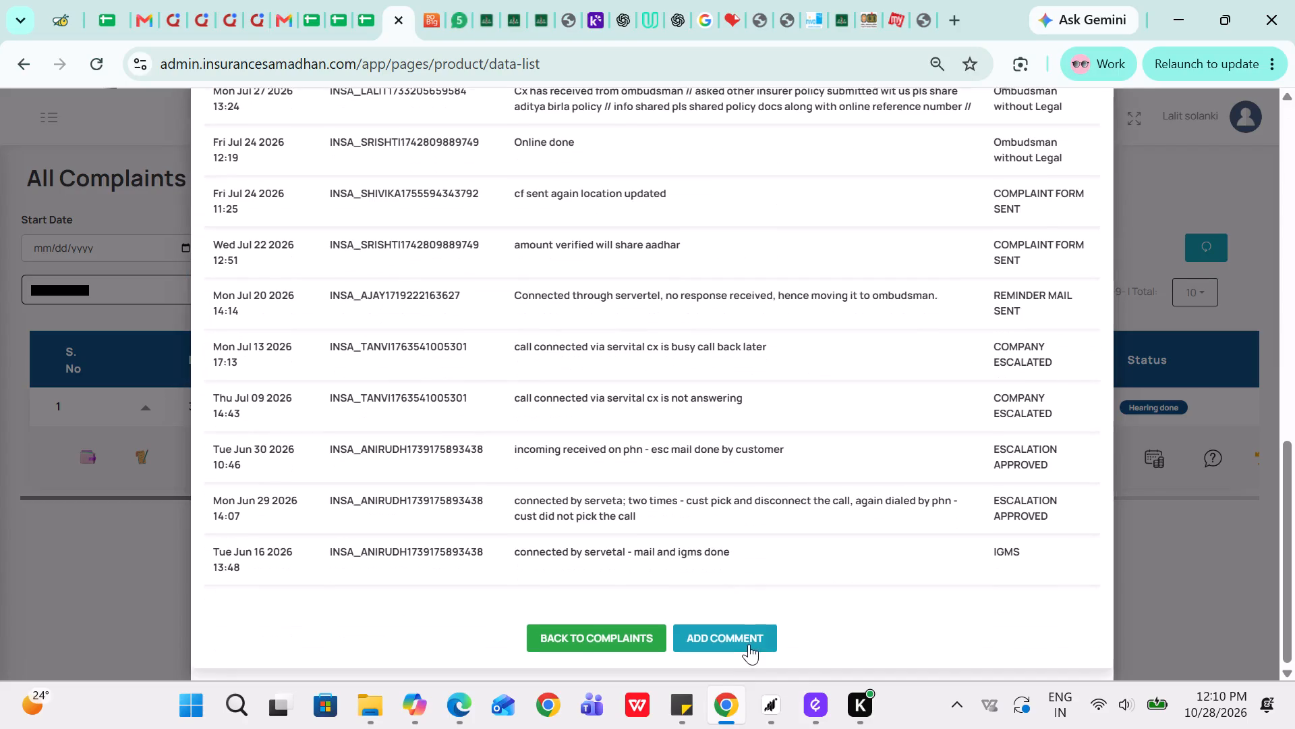
Open a new comment entry in this complaint's communication log.
left_click(749, 644)
left_click(793, 503)
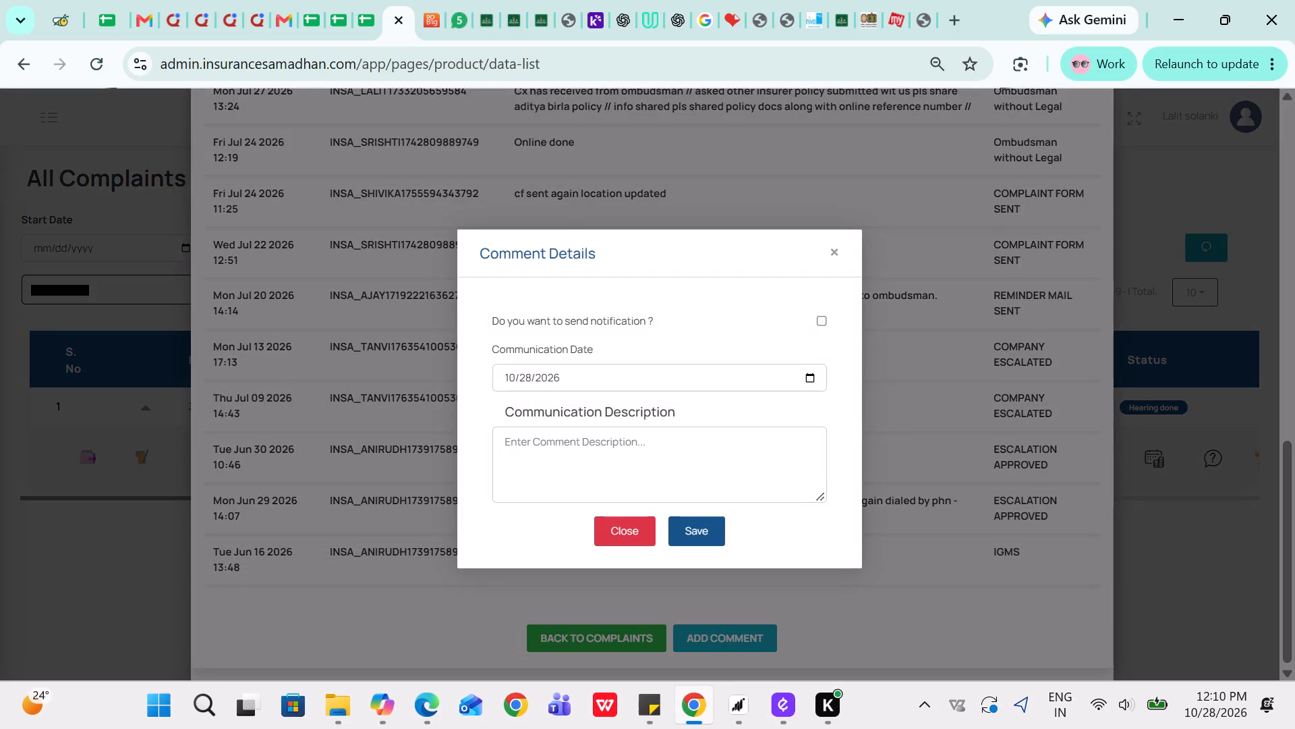
left_click(828, 453)
left_click_drag(988, 504, 841, 539)
left_click(732, 648)
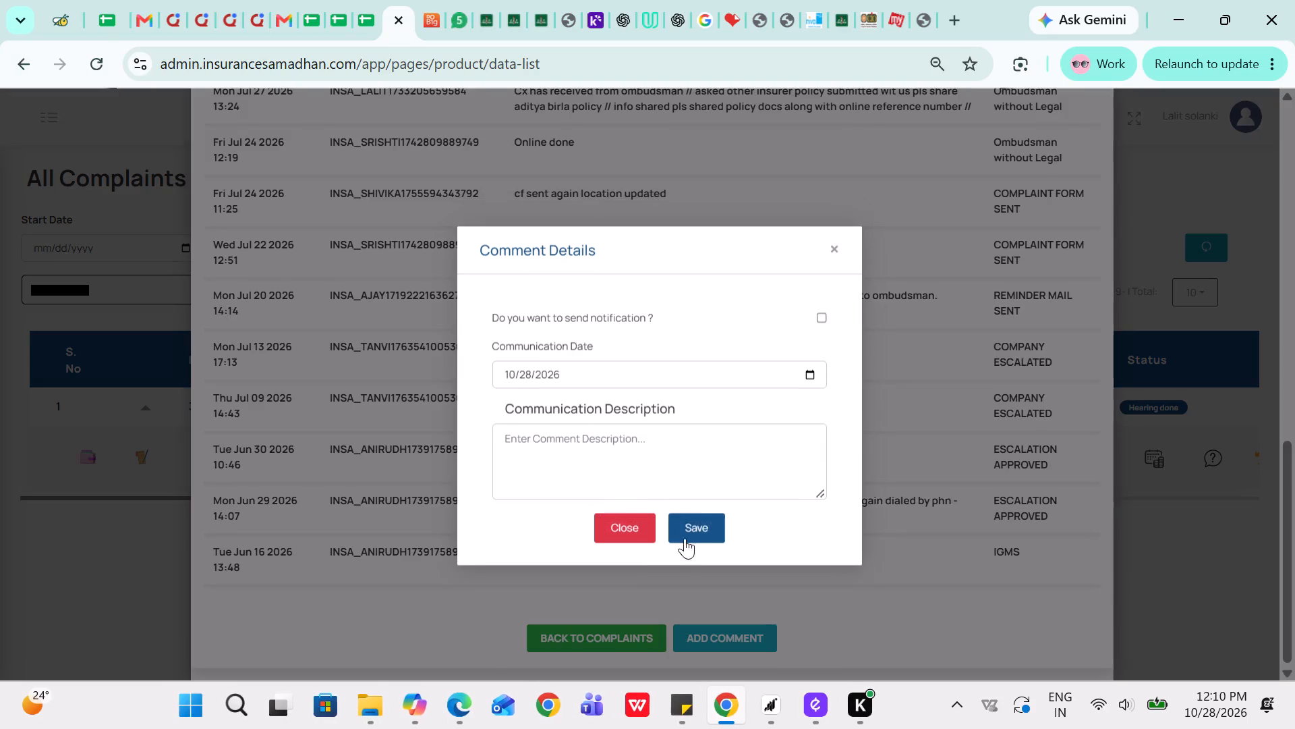
Save the comment "Award Reminder shared //" dated 10/28/2026 in the complaint's communication log, and close the log.
left_click(699, 487)
type("Reminder sahred")
key("BackSpace")
key("BackSpace")
key("BackSpace")
key("BackSpace")
key("BackSpace")
type("hared //")
key("space")
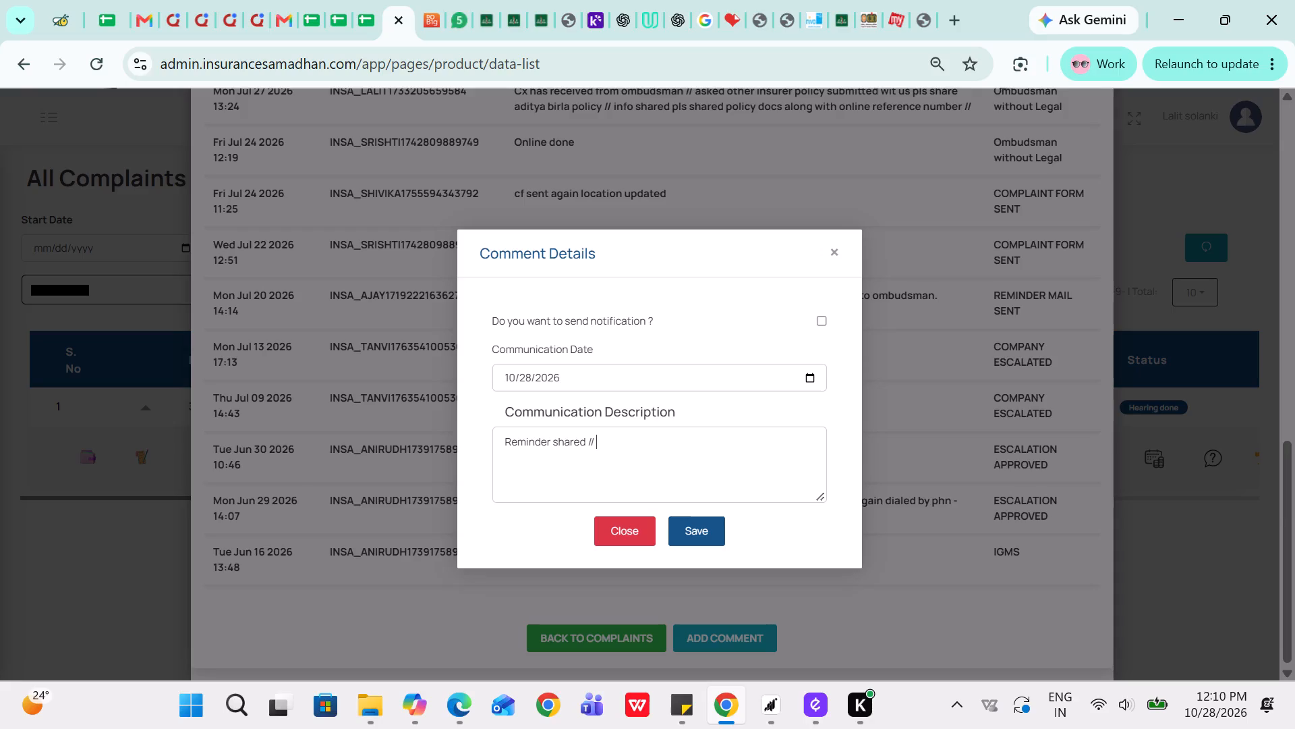
key("Left")
key("Left")
key("Left")
key("Left")
key("Left")
key("Left")
key("Left")
key("Left")
key("Left")
key("Left")
key("Left")
key("Left")
key("Left")
key("Left")
key("Left")
key("Left")
key("Left")
key("Left")
key("Left")
key("Left")
type("Award")
key("space")
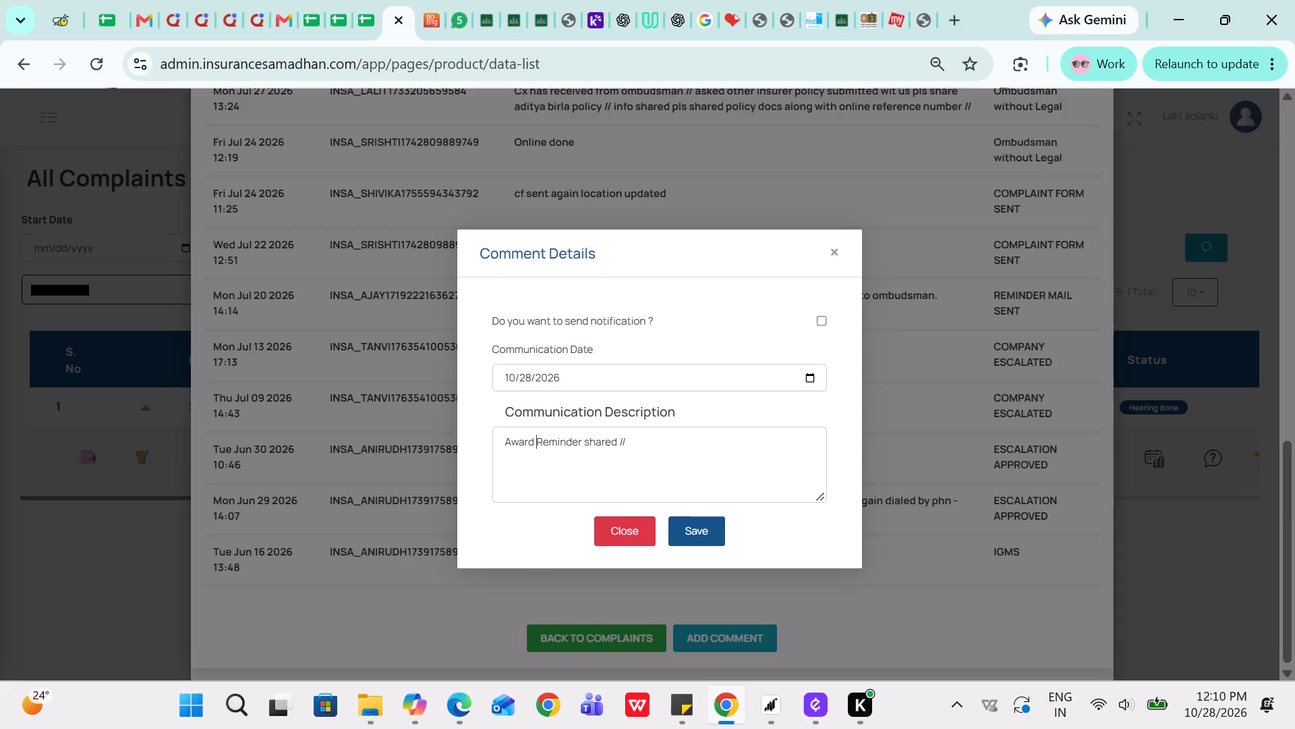
left_click(713, 510)
left_click(698, 526)
left_click(0, 451)
left_click(82, 369)
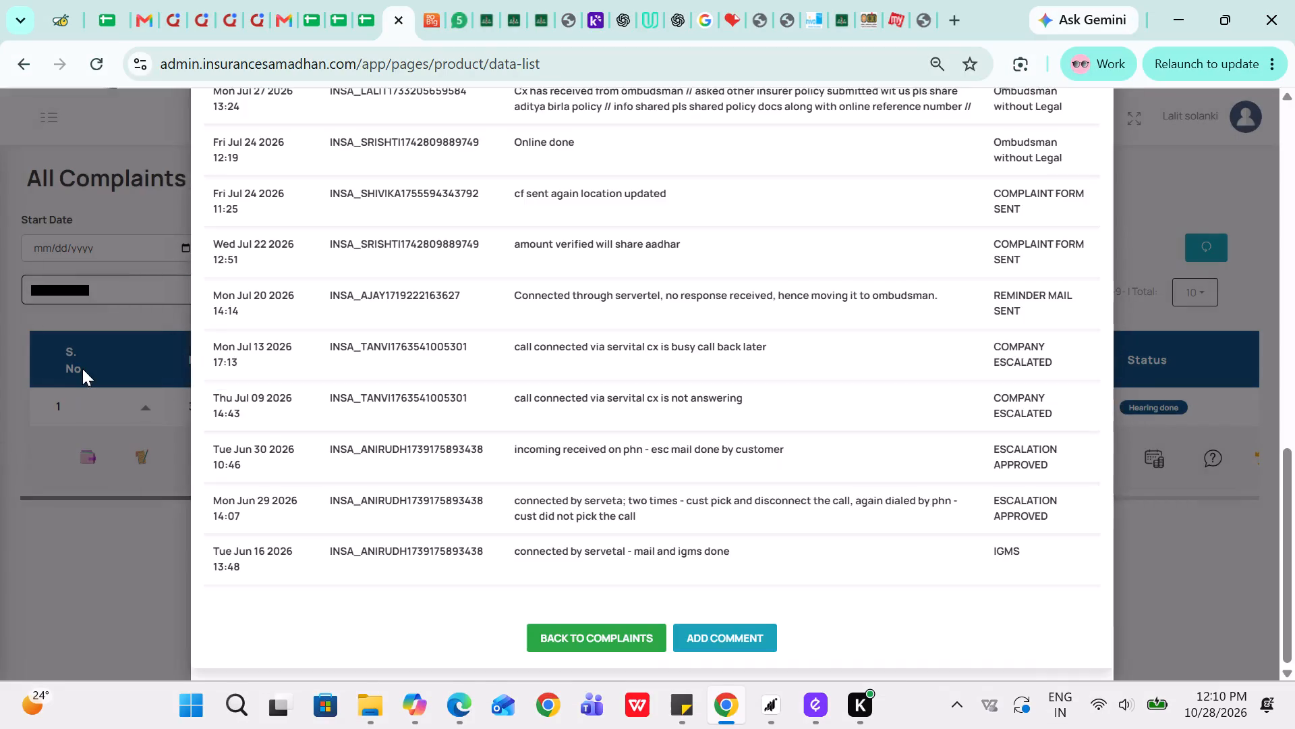
Copy the missed-call phone number from row 27 of the Oct 27 miss call sheet and search all complaints for it.
left_click(390, 0)
left_click(365, 0)
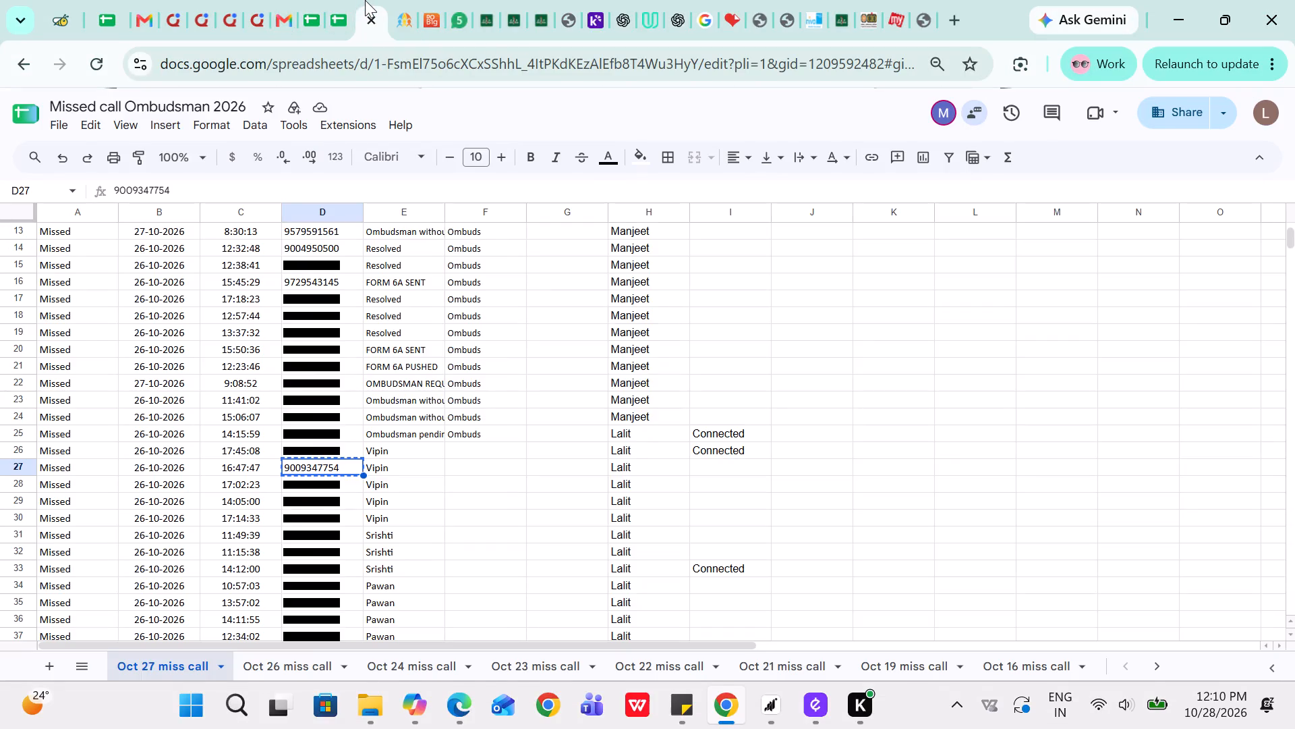
key("ctrl+c")
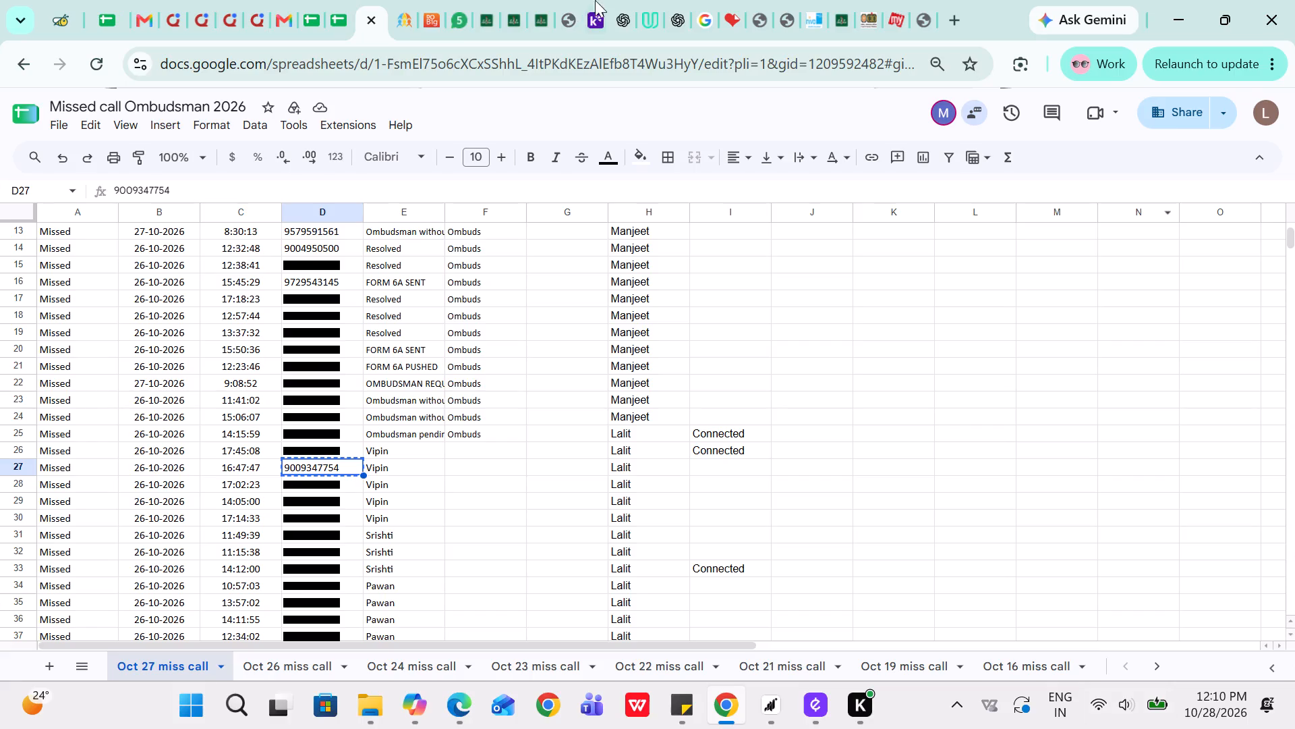
left_click(405, 0)
left_click_drag(142, 294, 0, 317)
key("ctrl+v")
left_click(283, 283)
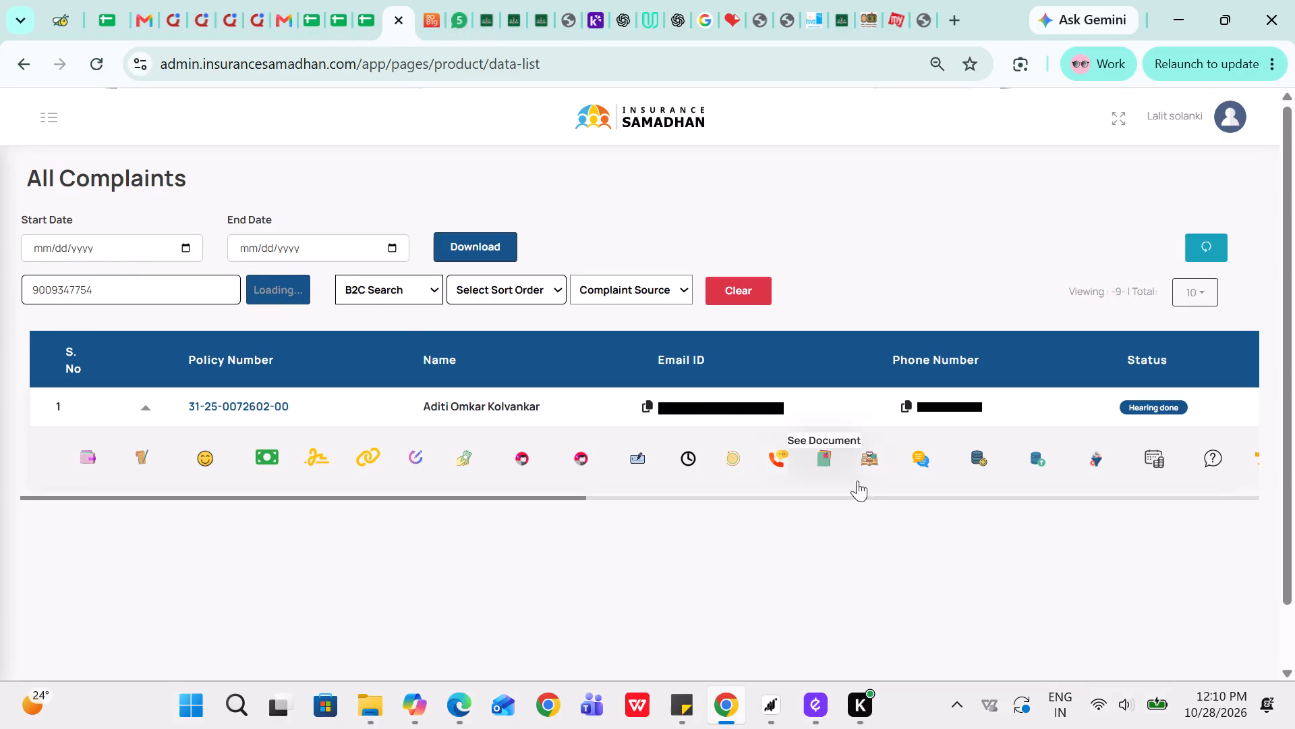
Review the first found complaint's communication log, add the comment "Connected with Agent // Cx will do mail.", save it and close the log.
left_click(882, 406)
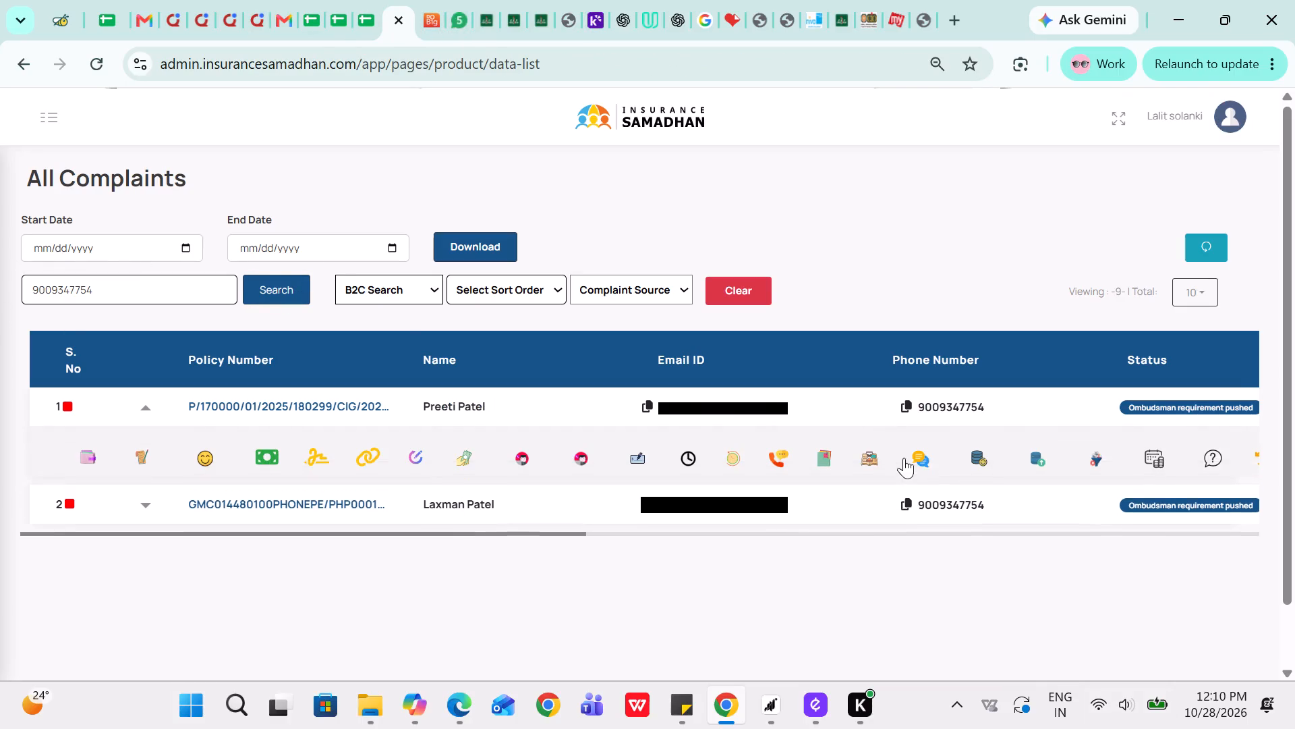
left_click(931, 468)
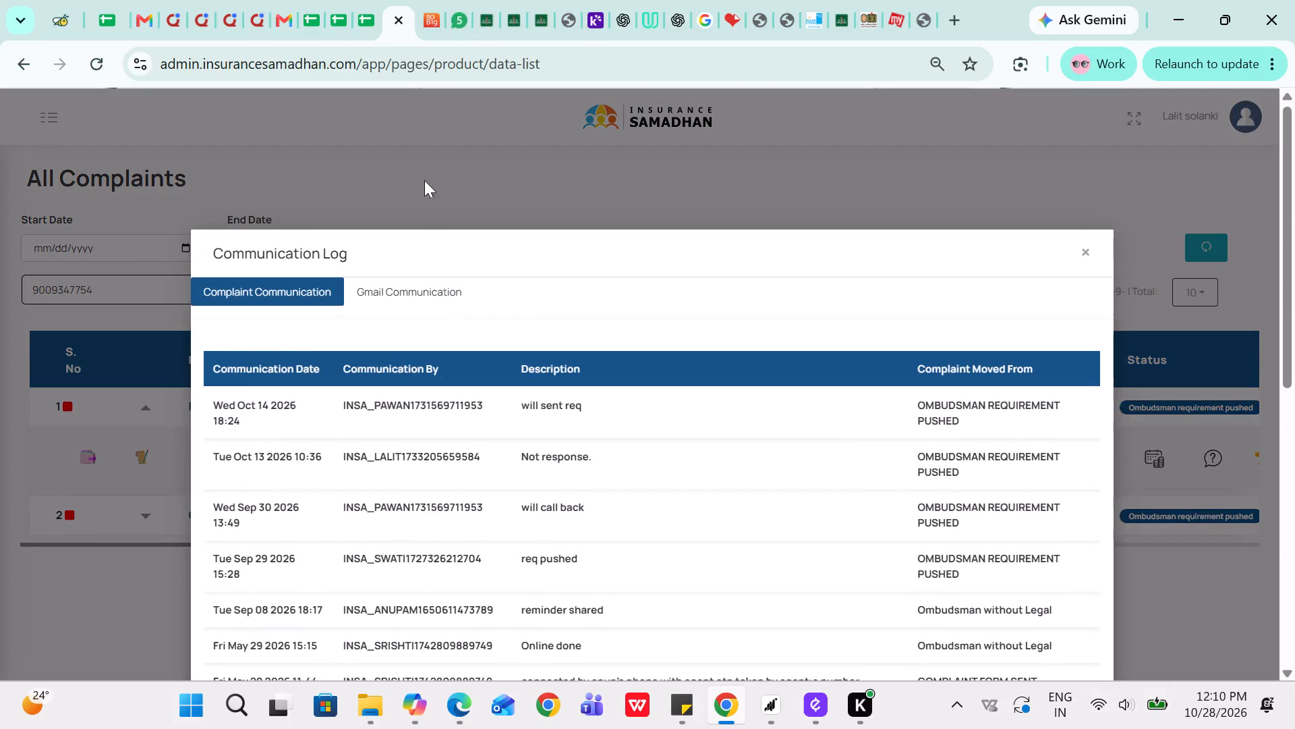
left_click(436, 170)
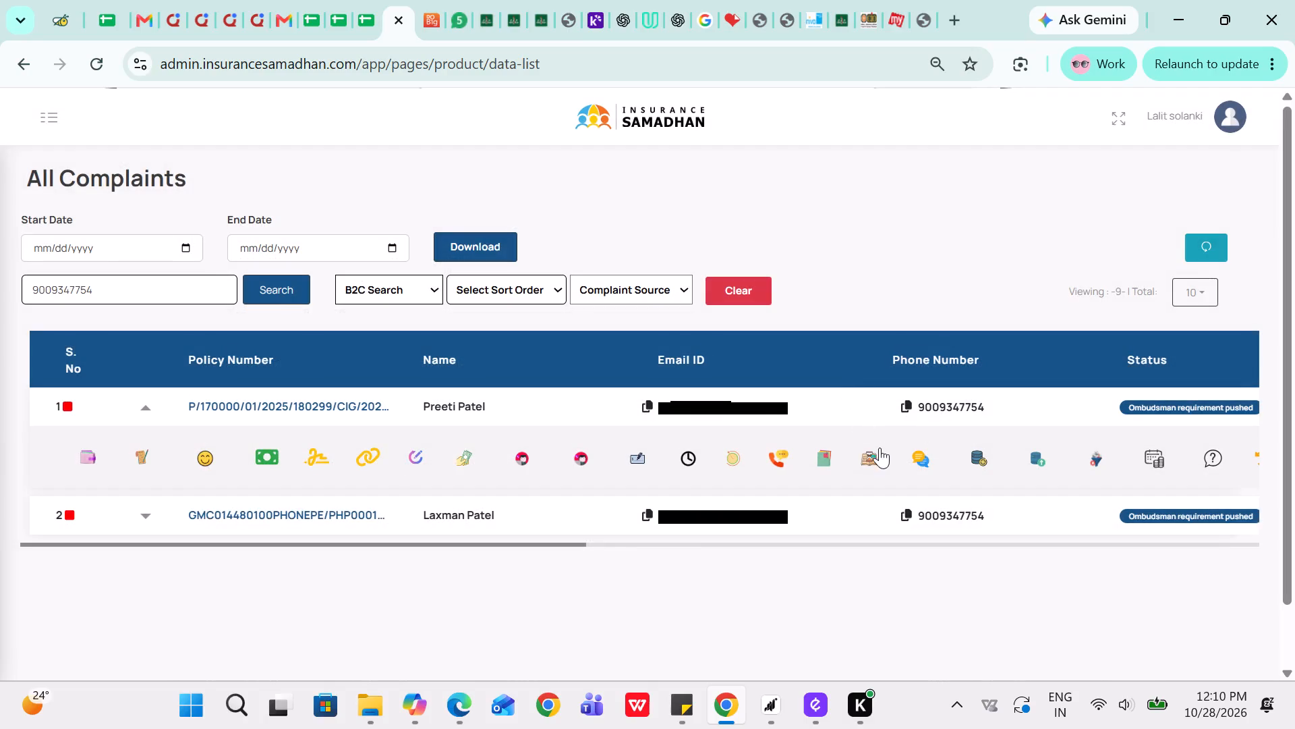
left_click(925, 456)
scroll(756, 525, "down", 1)
scroll(755, 526, "up", 1)
scroll(755, 526, "down", 9)
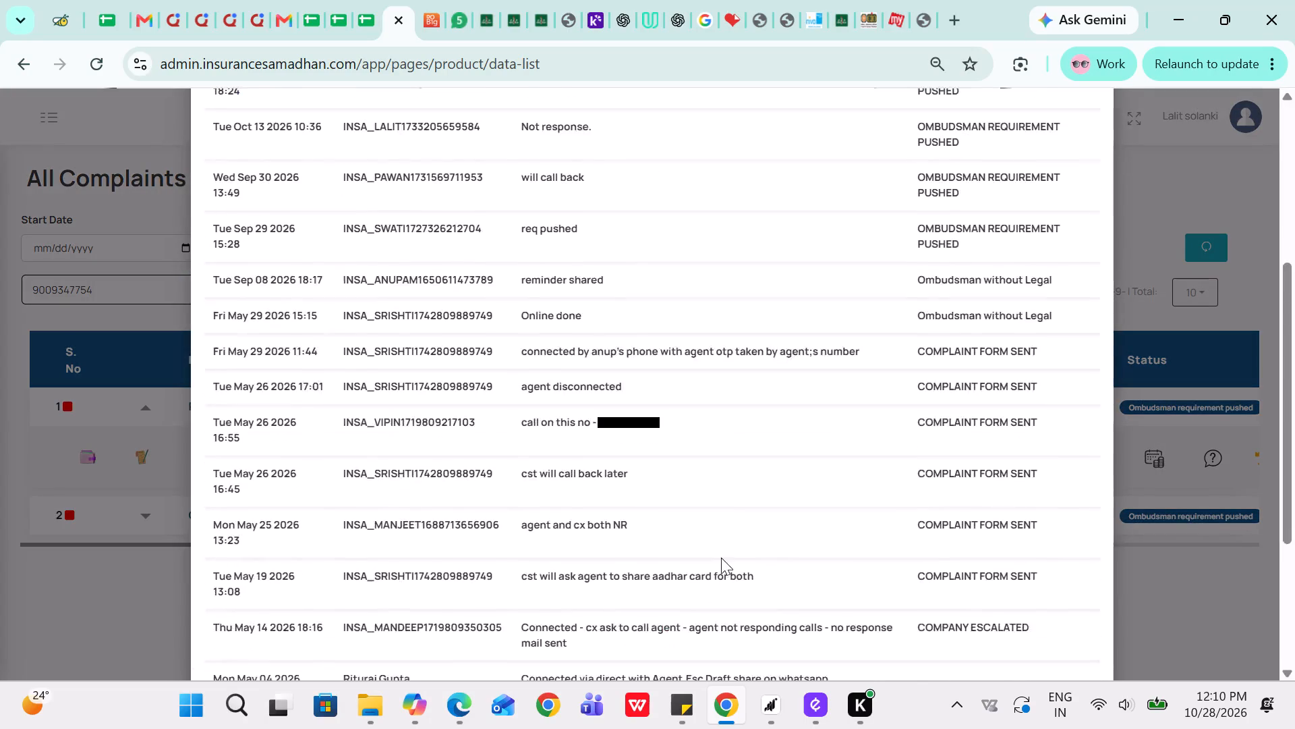
scroll(721, 558, "down", 6)
left_click(730, 630)
left_click(774, 490)
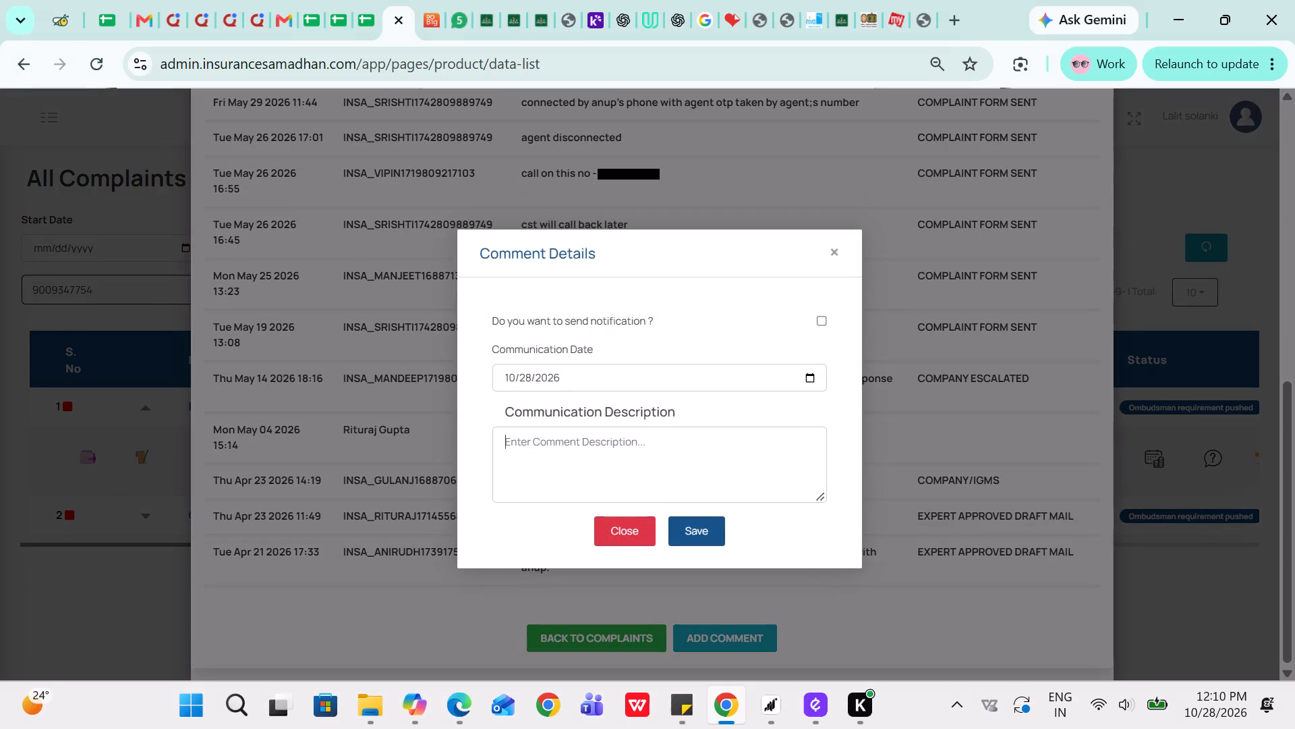
type("Connected w")
type("ith Gen")
key("BackSpace")
key("BackSpace")
key("BackSpace")
type("Agent // Cx will do courier.")
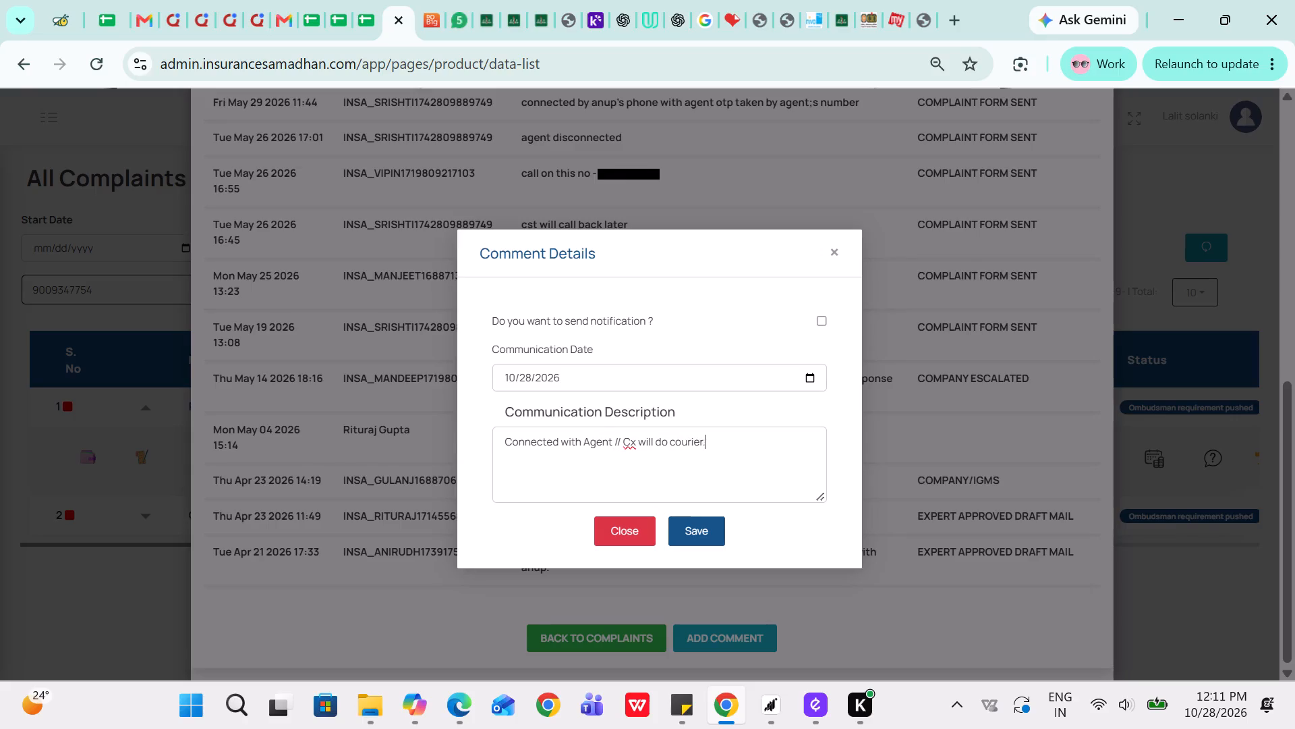
left_click_drag(720, 453, 658, 448)
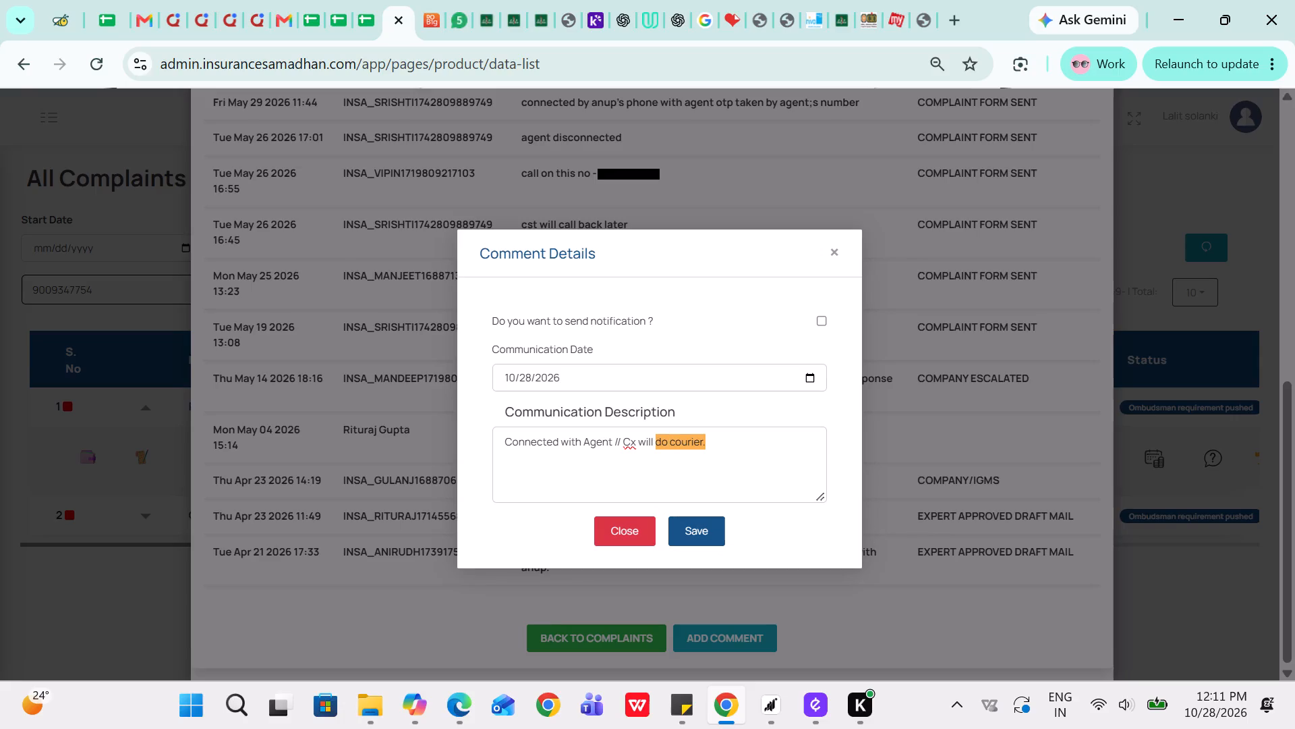
left_click_drag(658, 448, 656, 448)
key("BackSpace")
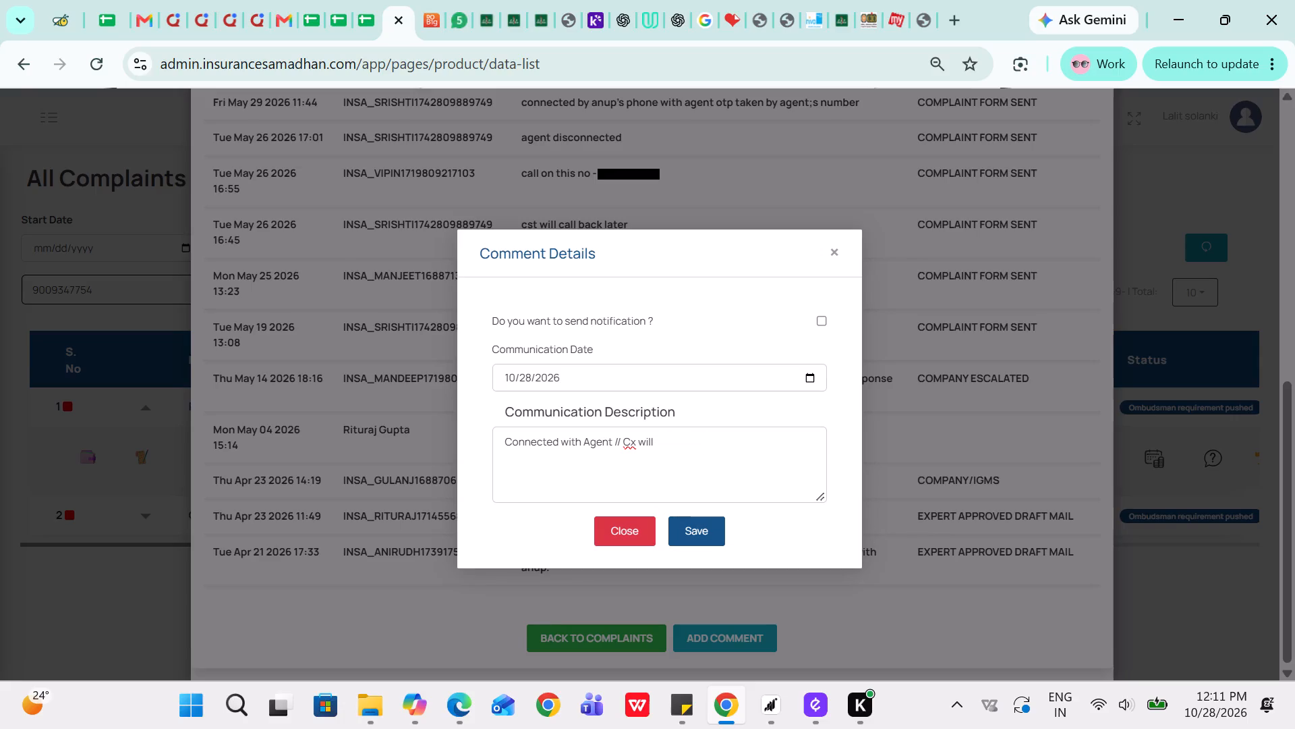
type("do")
key("space")
type("mail.")
left_click(715, 522)
left_click(58, 377)
left_click(38, 366)
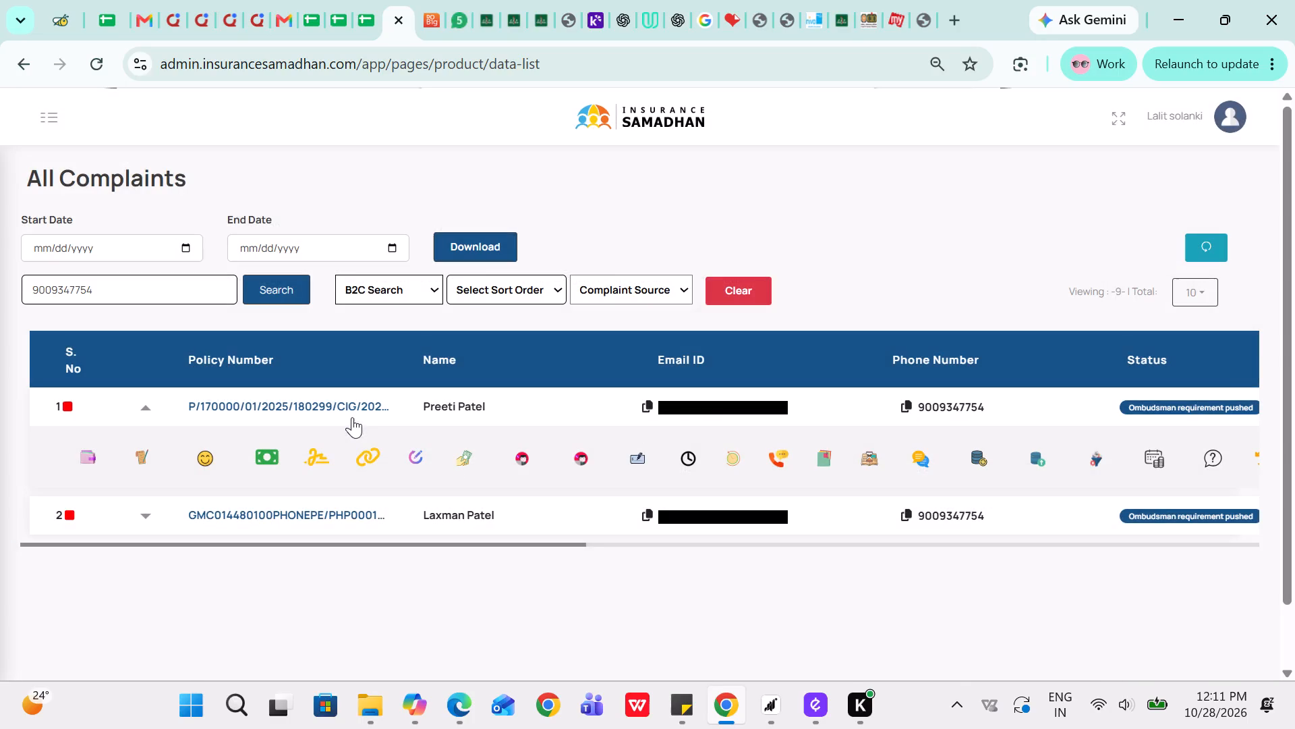
Enter Connected as the call status in column I of row 27 in the Oct 27 miss call sheet.
left_click(367, 0)
key("Right")
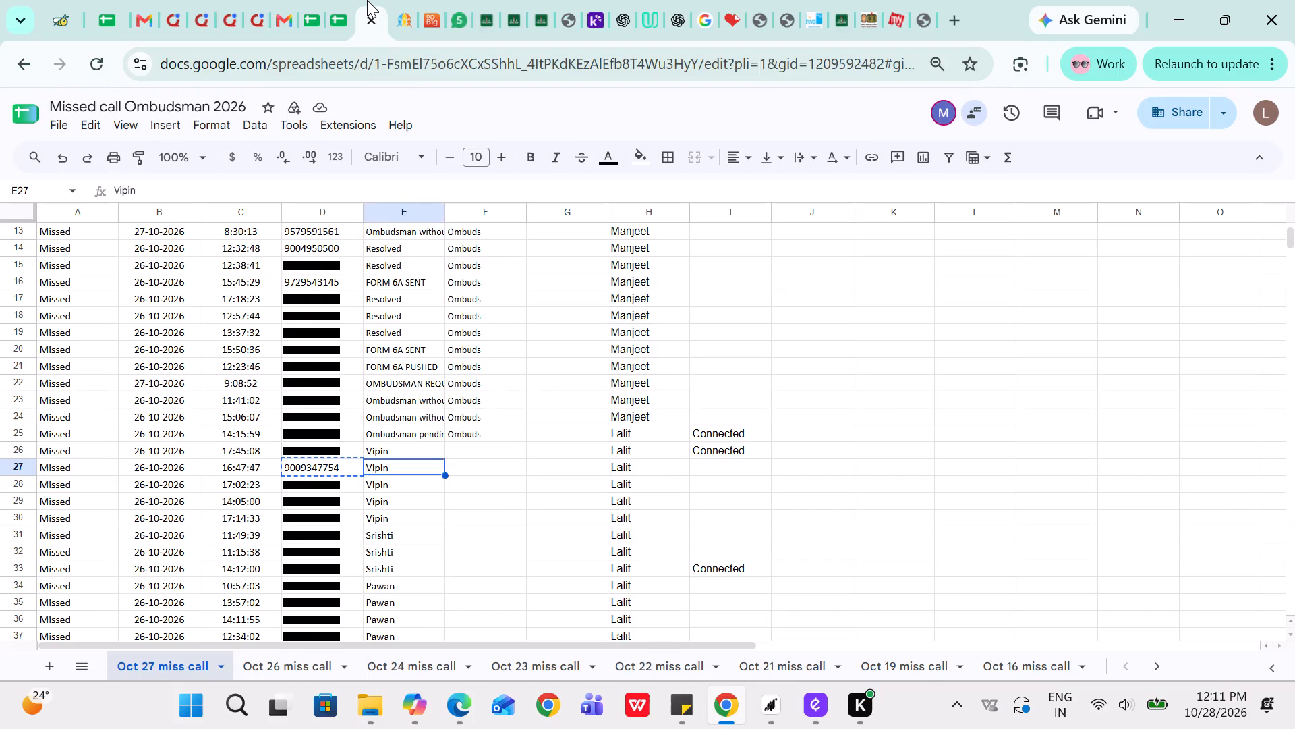
key("Right")
key("Right")
key("Right")
key("Right")
type("Connected")
key("Return")
Copy the missed-call phone number from row 28 of the Oct 27 miss call sheet and search all complaints for it.
key("Left")
key("Left")
key("Left")
key("Left")
key("Left")
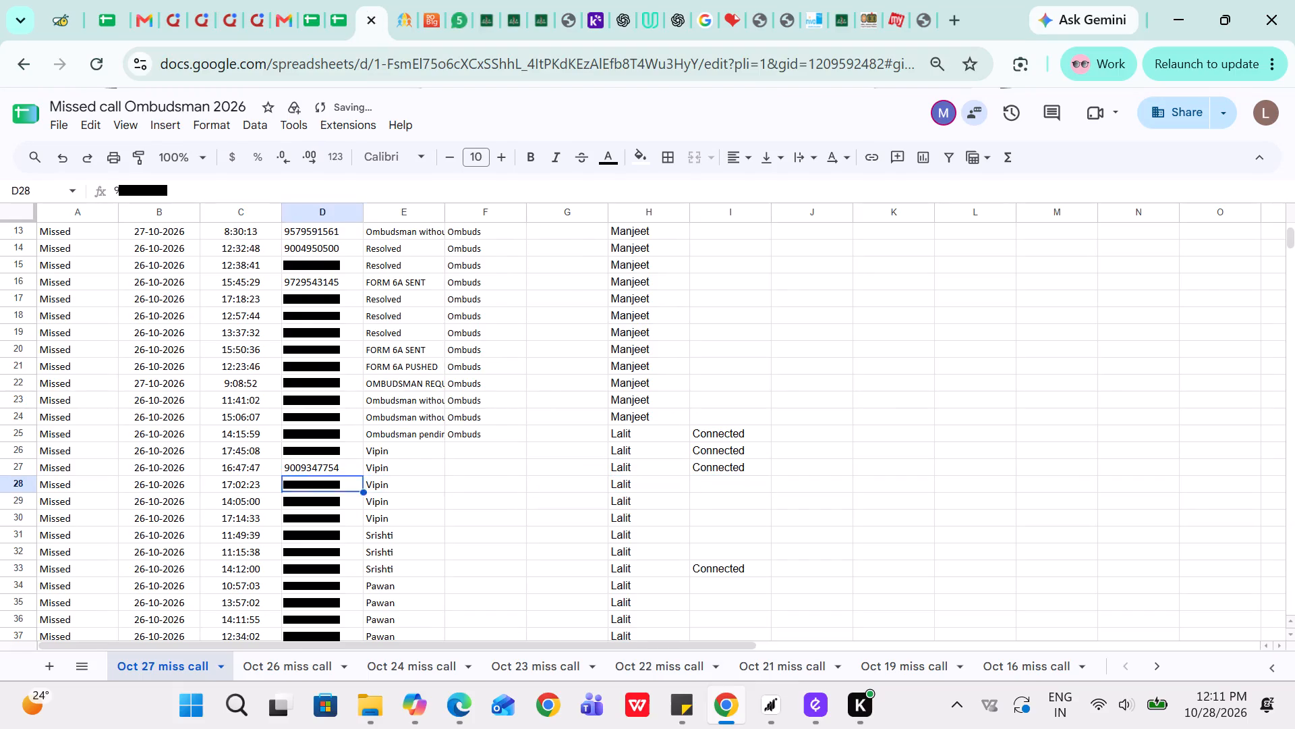
key("Left")
key("ctrl+c")
key("Right")
key("ctrl+c")
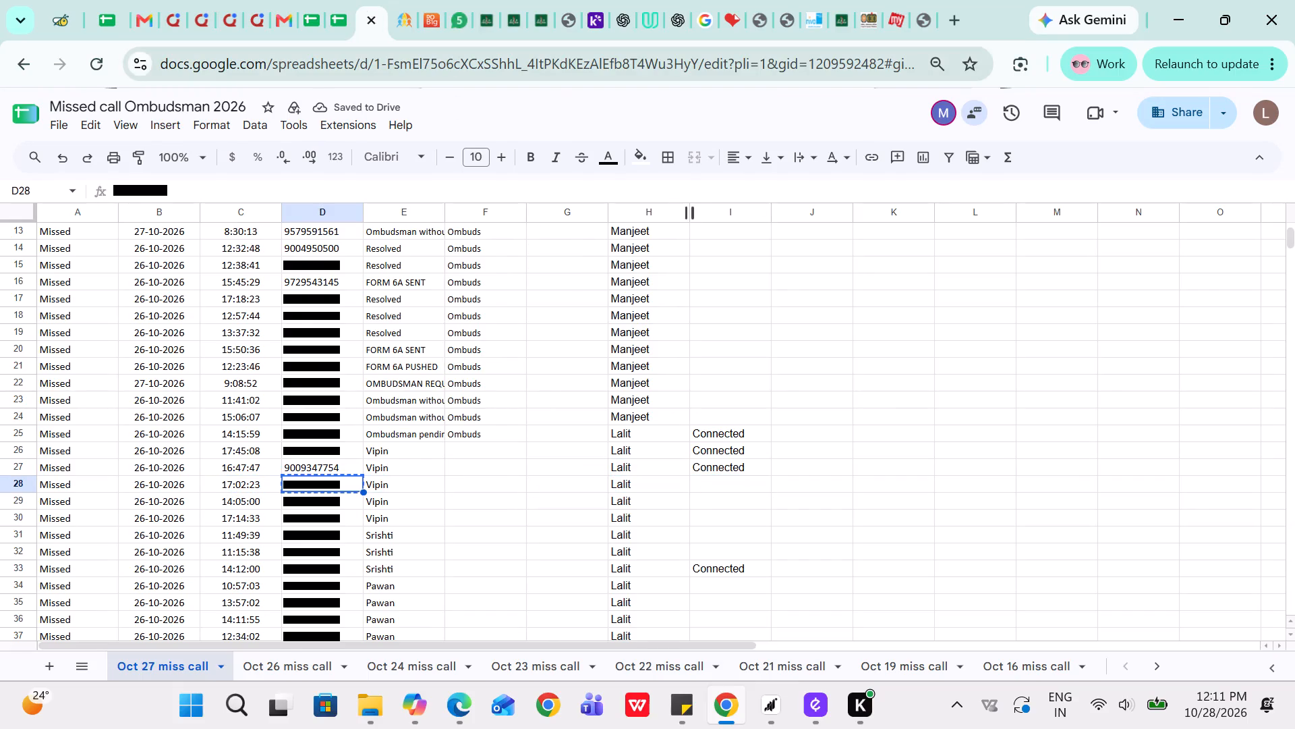
left_click(399, 0)
scroll(349, 193, "up", 4)
left_click_drag(173, 295, 0, 307)
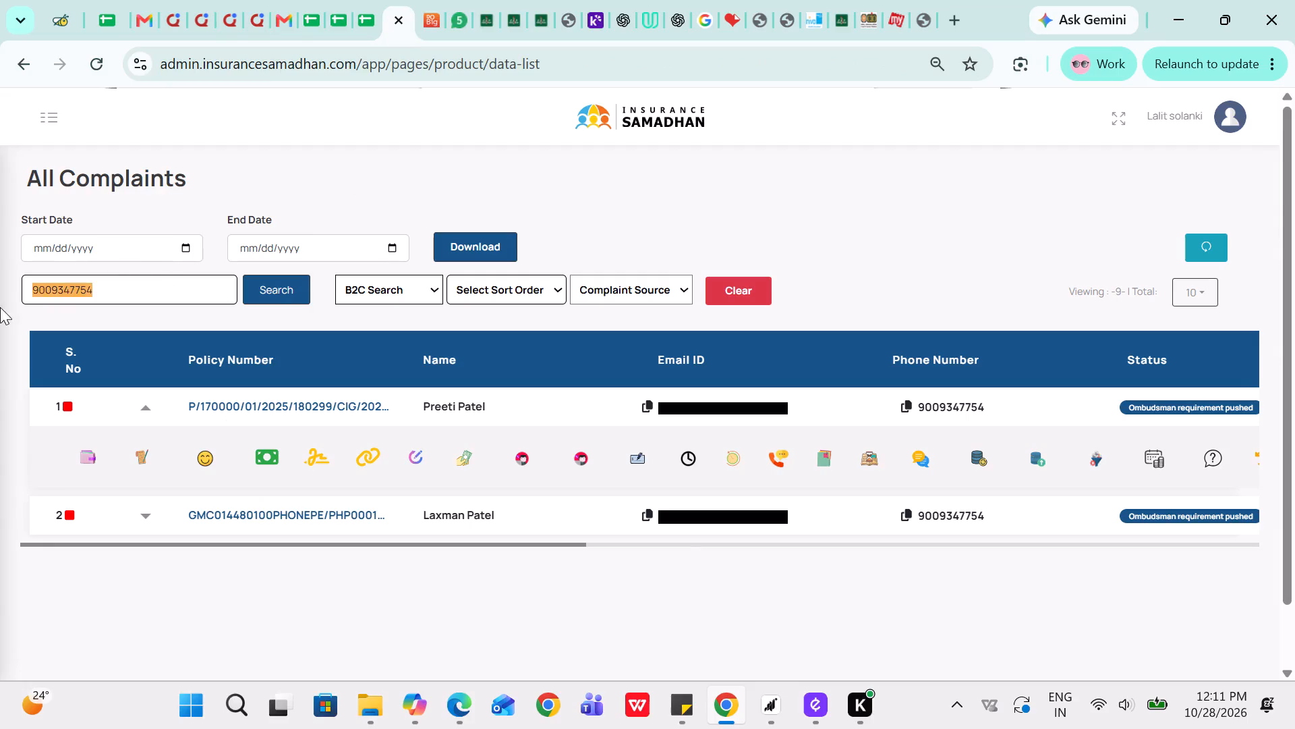
key("ctrl+v")
left_click(275, 293)
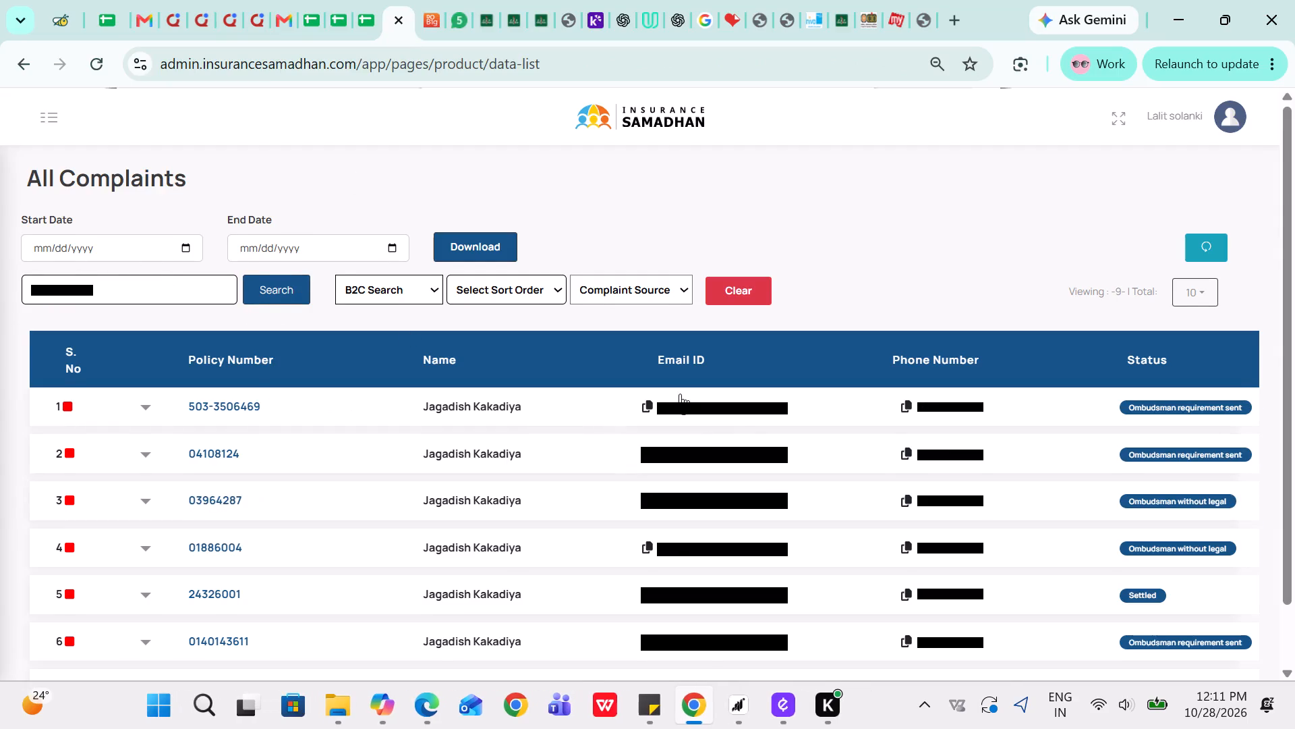
Check the communication log of the first found complaint, consult the missed-call sheet, and return to the complaints list.
scroll(739, 408, "down", 6)
left_click(869, 346)
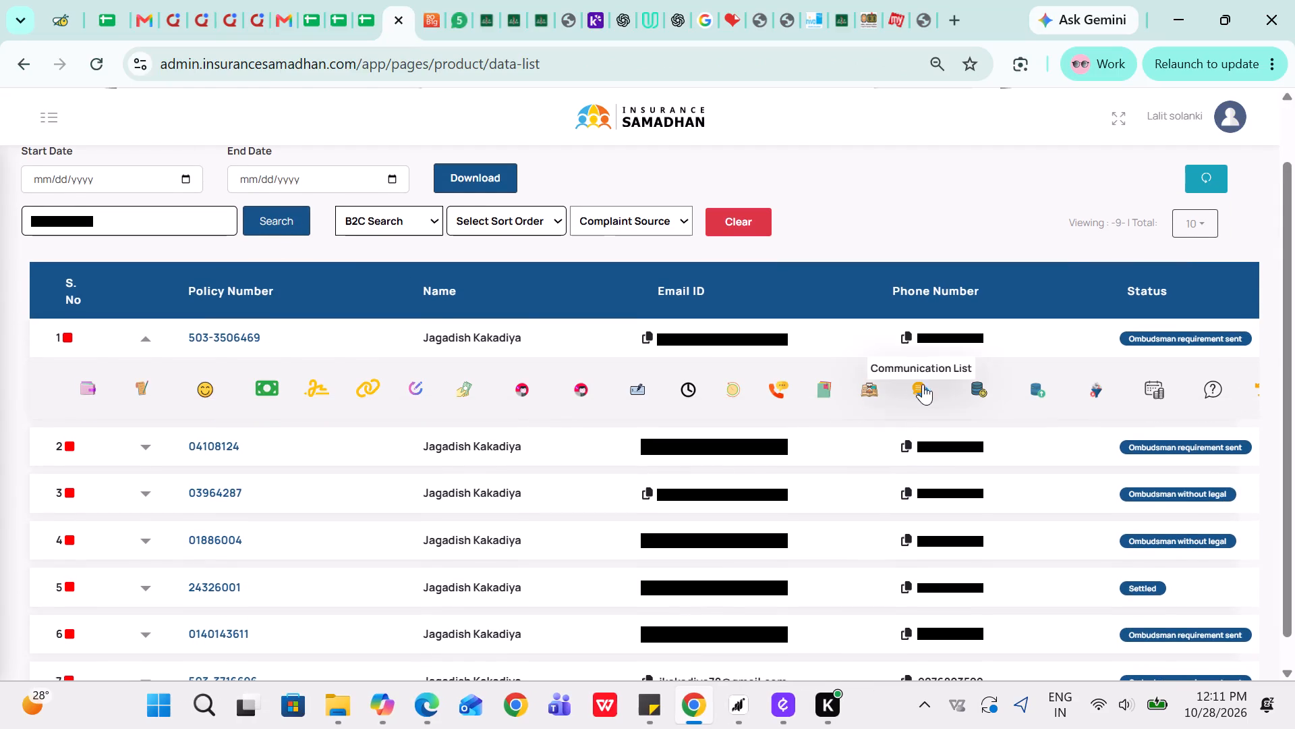
left_click(923, 387)
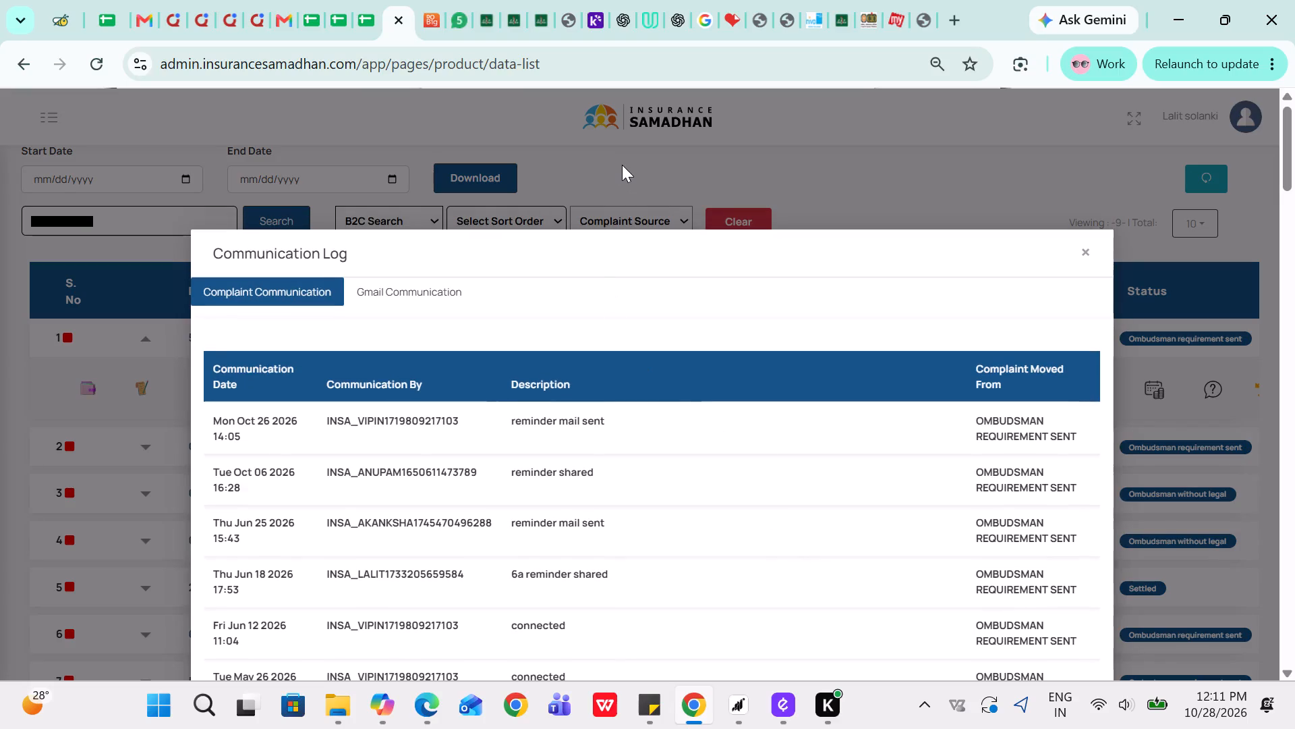
left_click(622, 163)
left_click(354, 0)
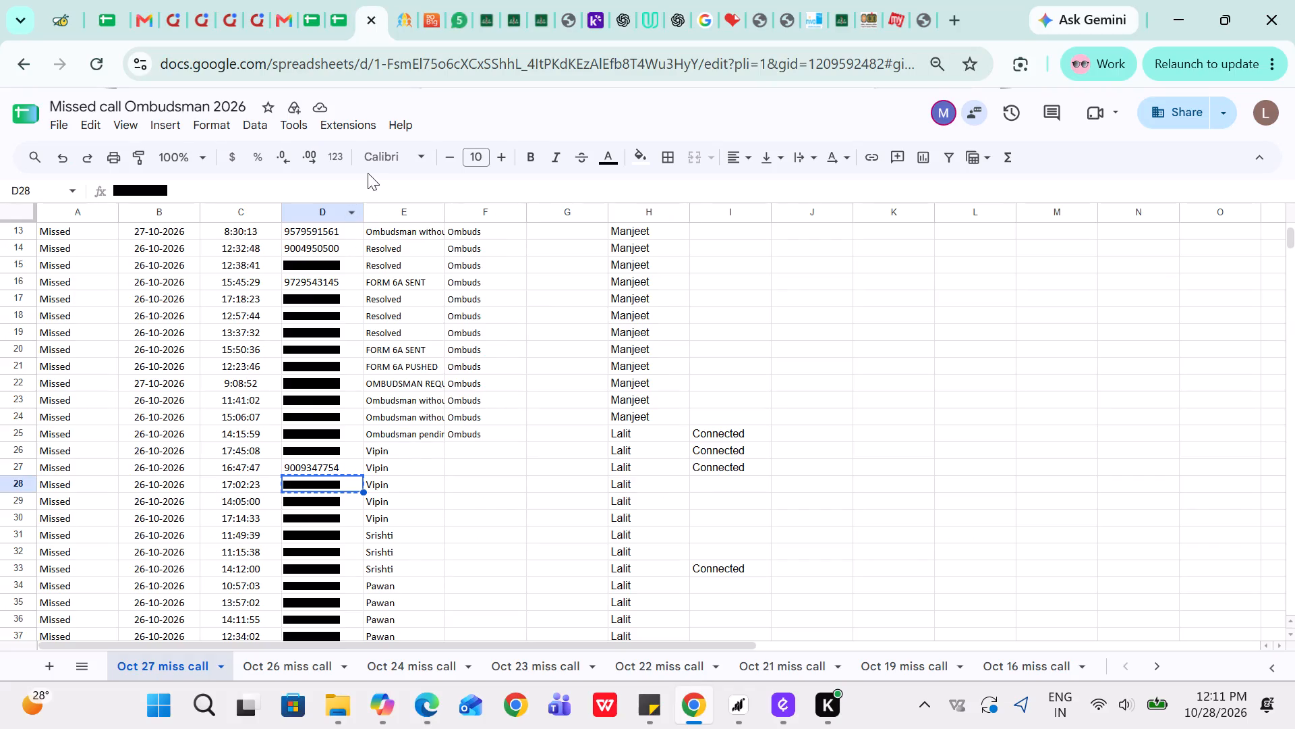
left_click(406, 0)
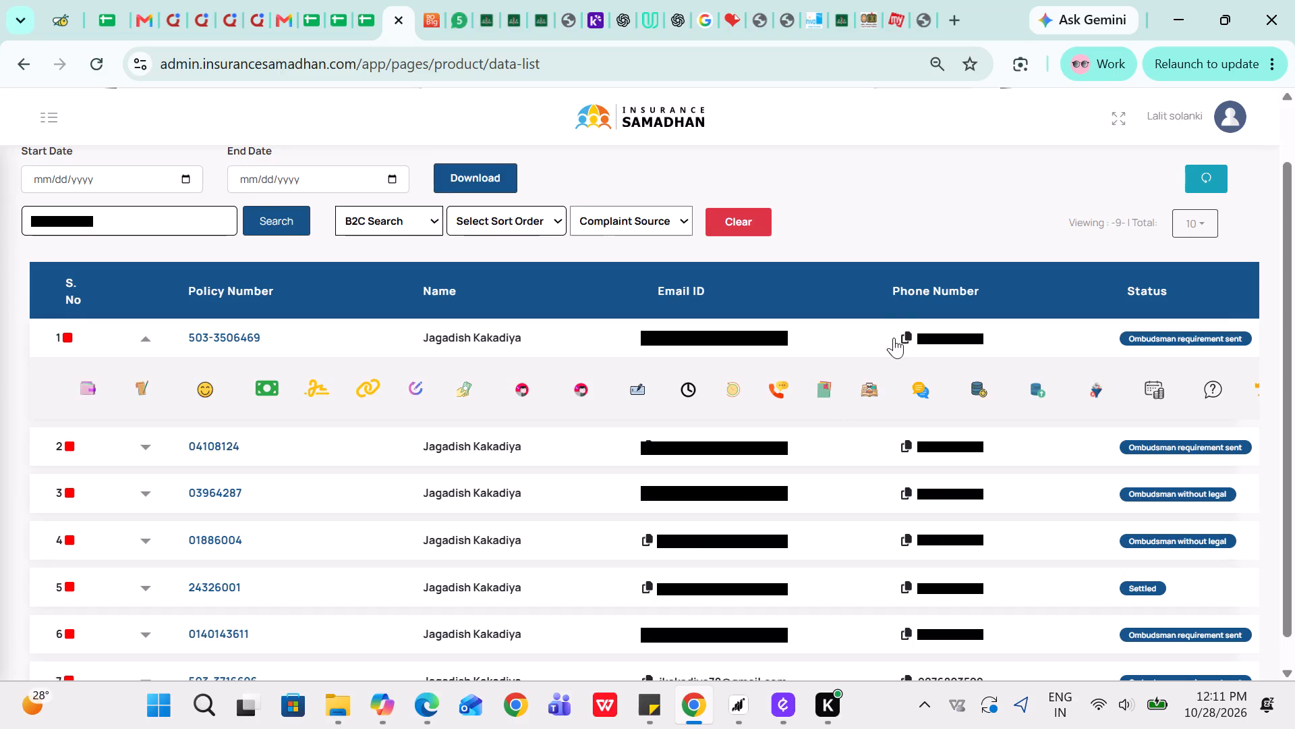
Copy the customer's phone number from the first found complaint and call it from the Smartflo dialer.
left_click(907, 333)
scroll(921, 434, "down", 4)
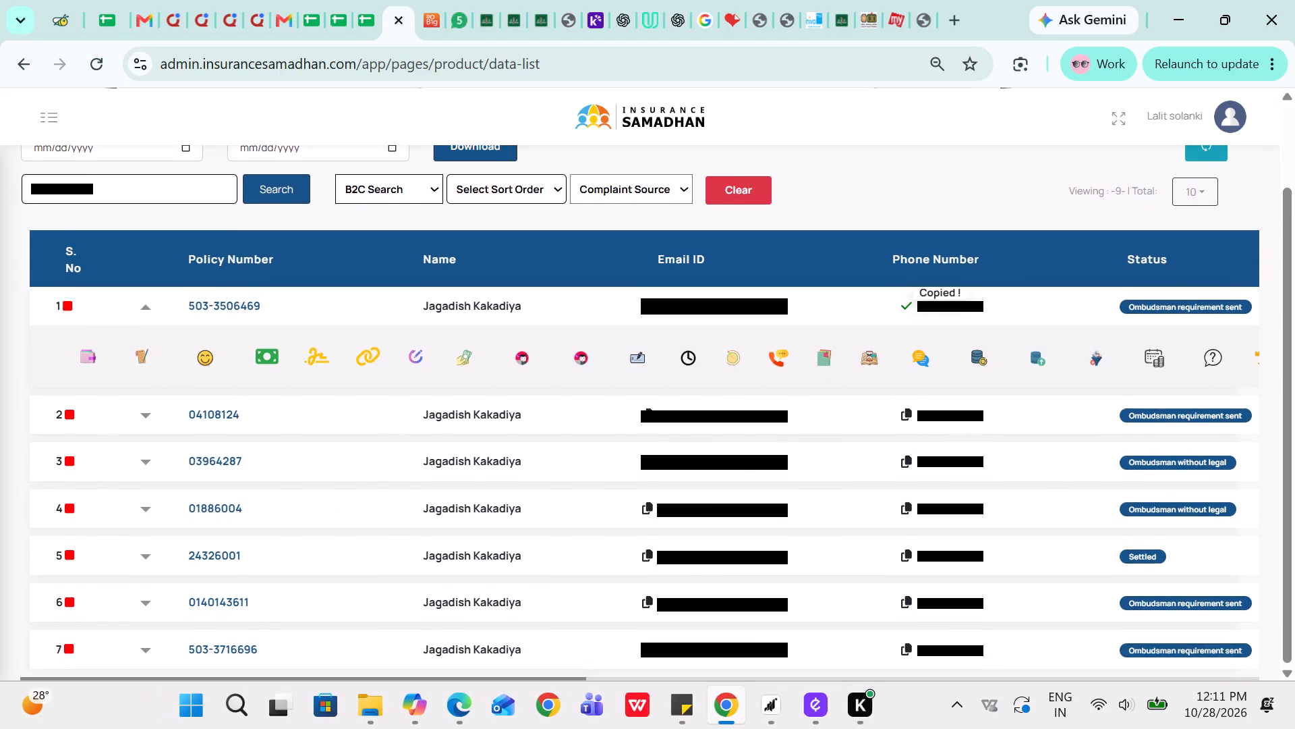
left_click(730, 354)
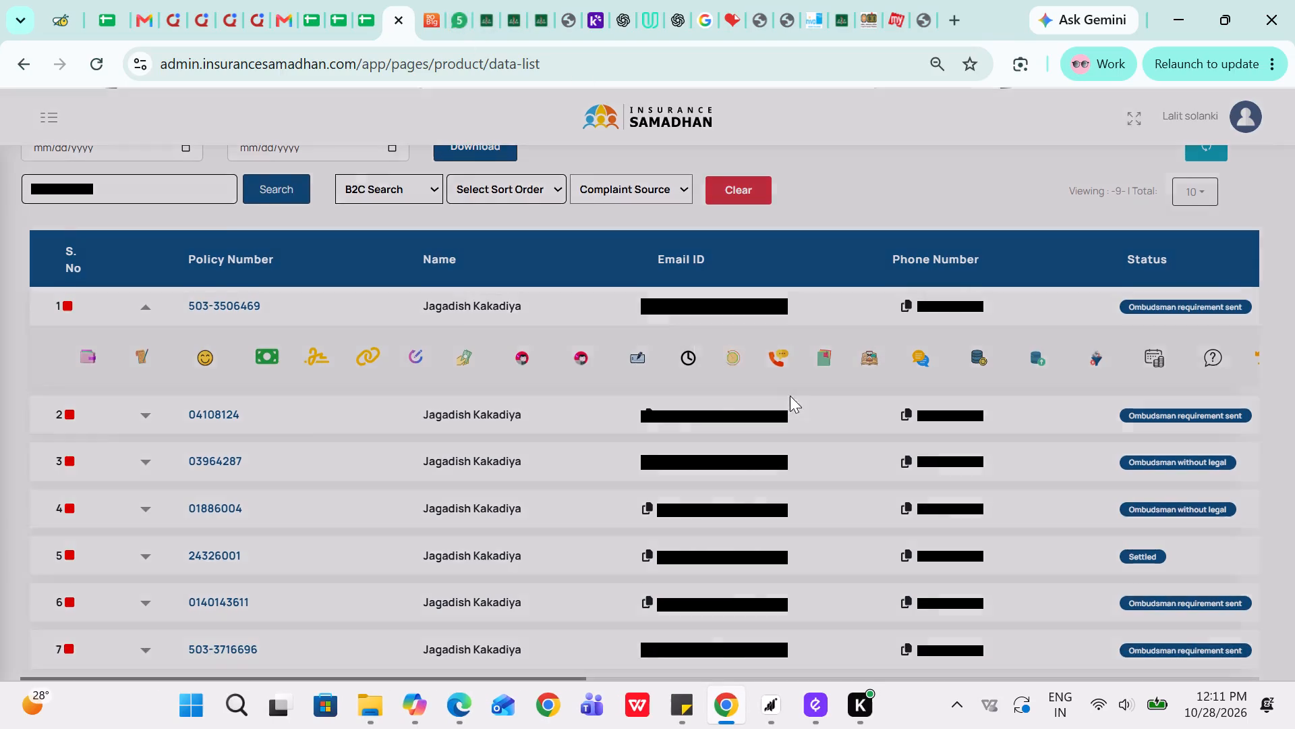
scroll(790, 396, "down", 14)
left_click(1073, 489)
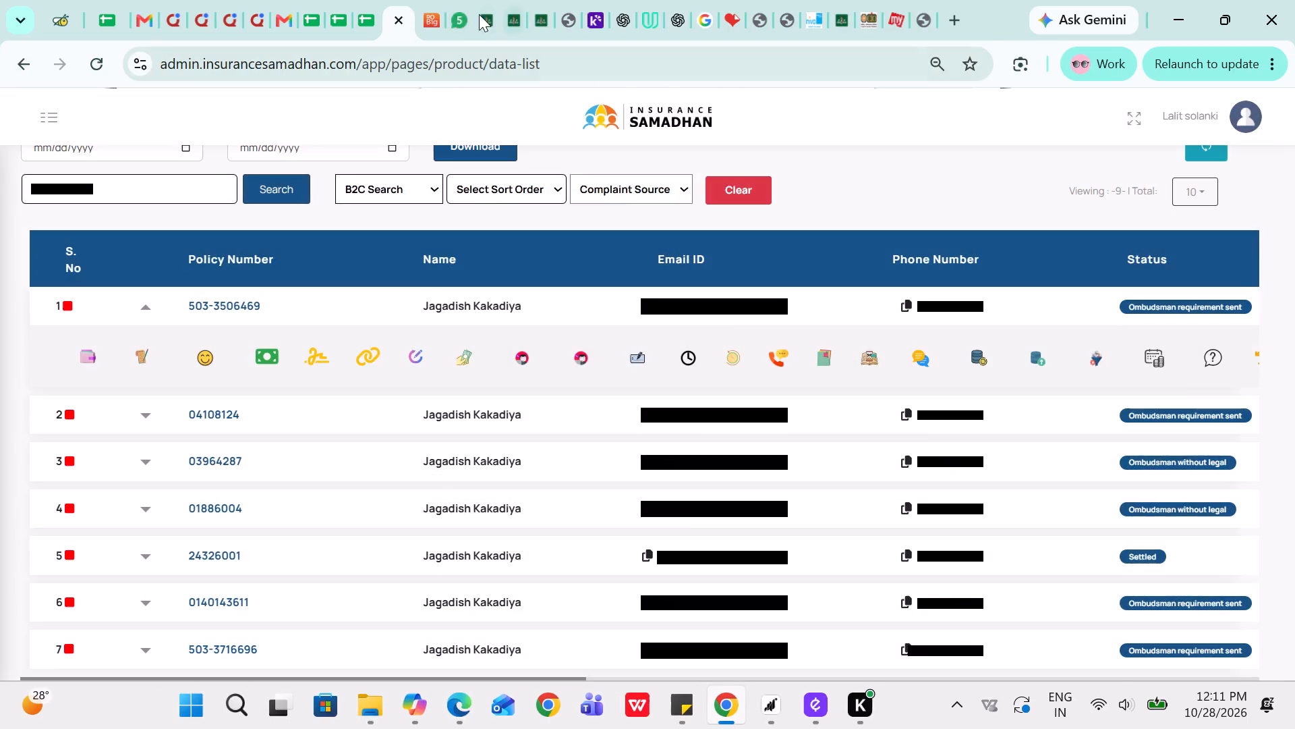
left_click(430, 0)
double_click(567, 227)
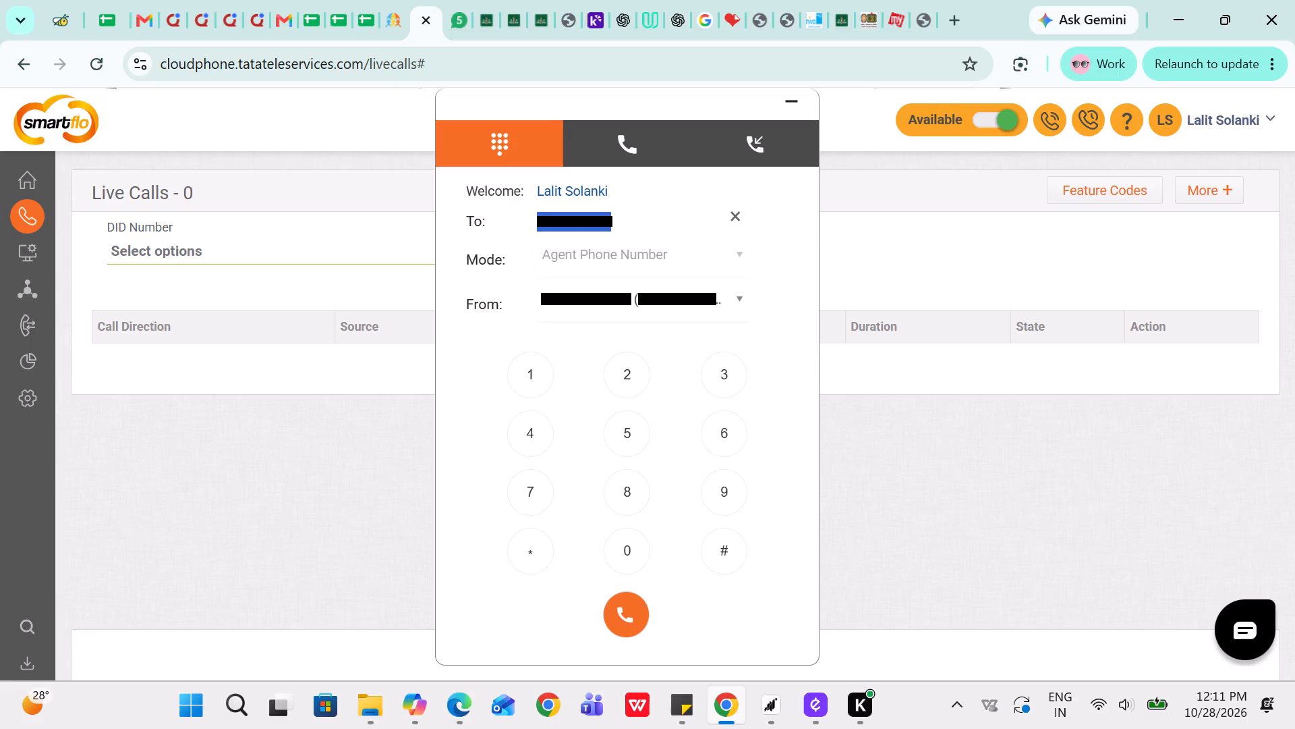
key("ctrl+v")
left_click(635, 620)
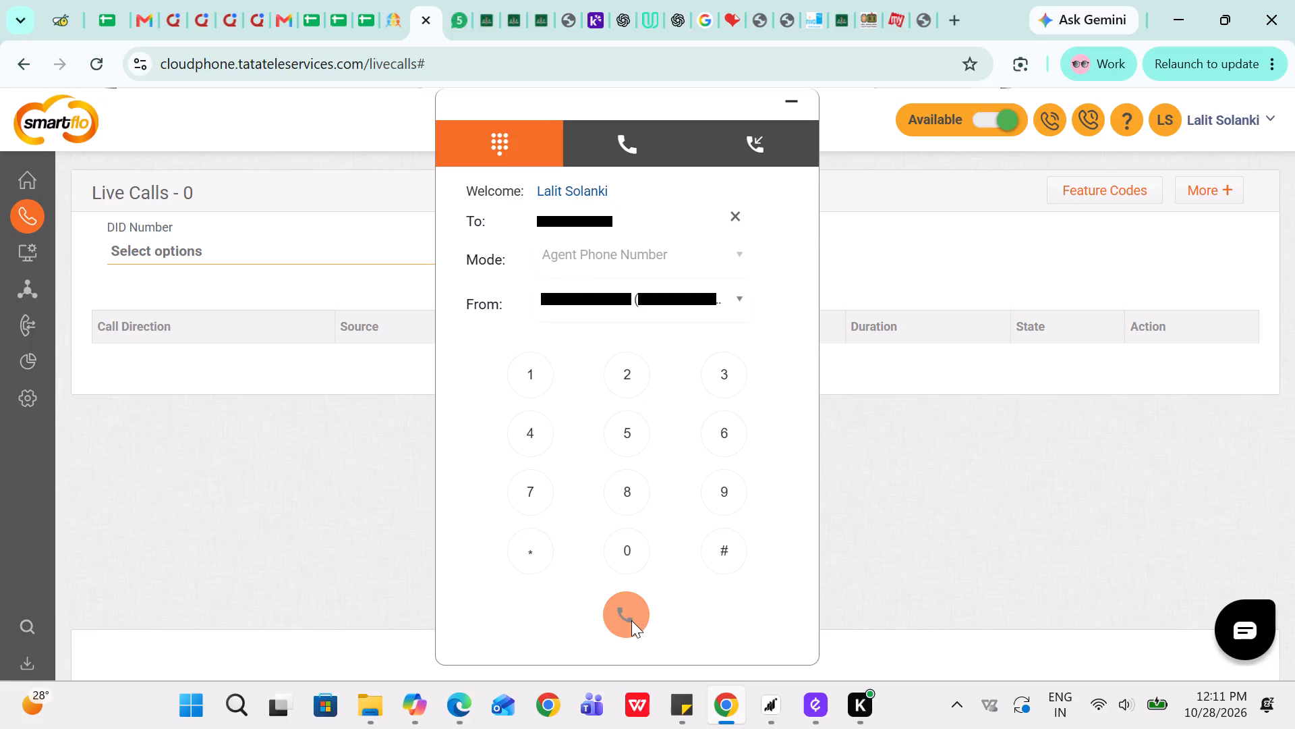
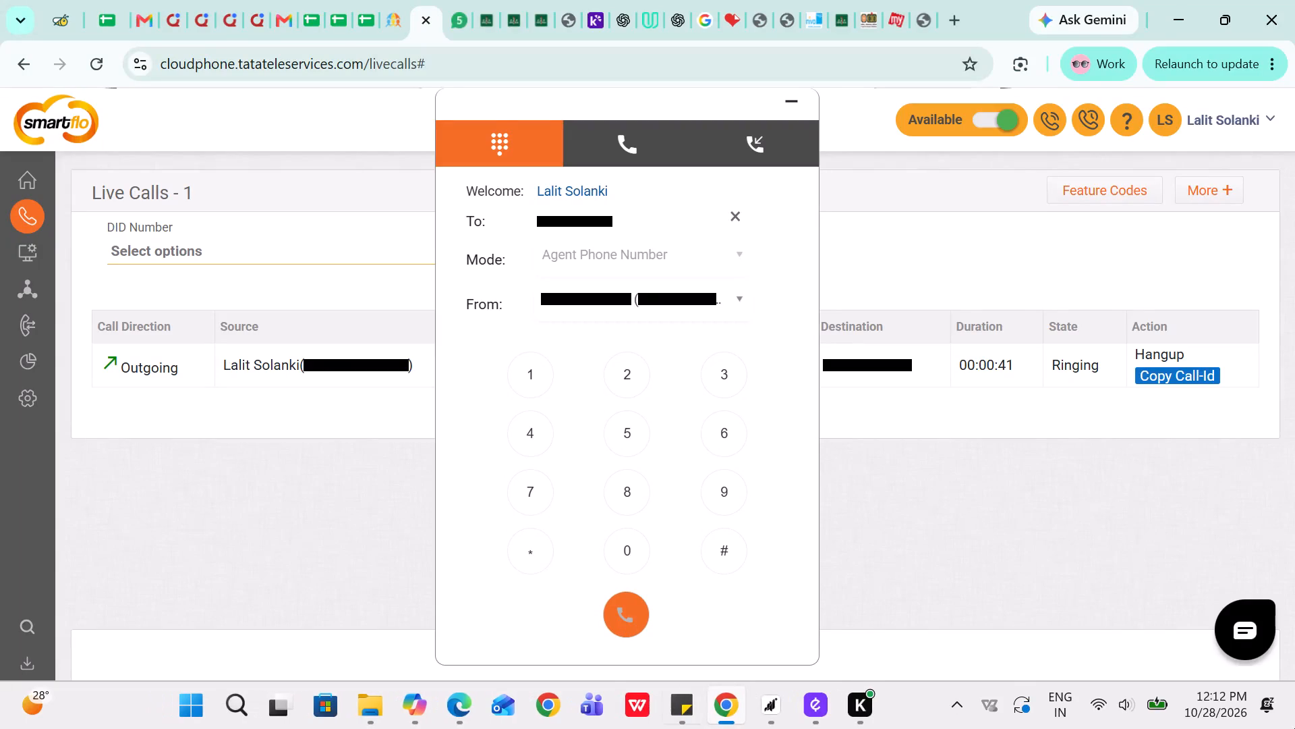
Add the comment "Busy." dated 10/28/2026 to the first found complaint's communication log in the Insurance Samadhan complaints list.
left_click(385, 0)
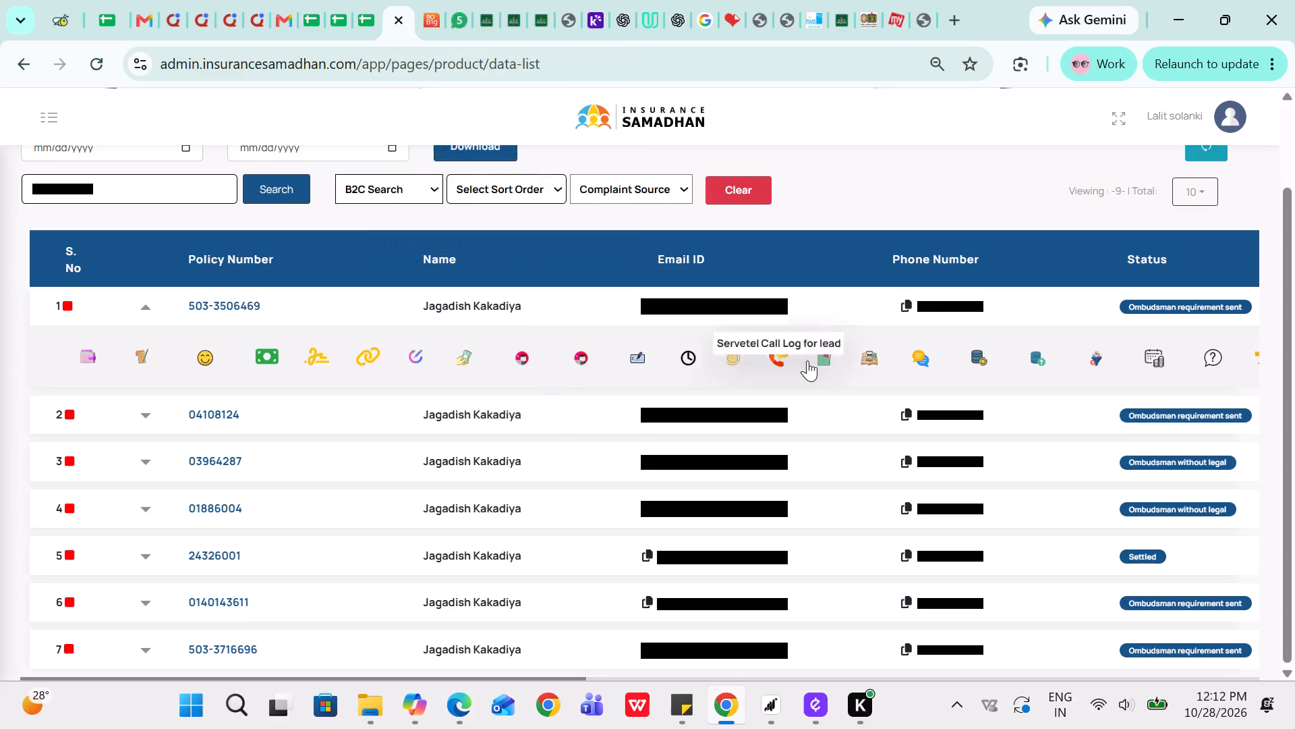
left_click(933, 355)
scroll(867, 360, "down", 13)
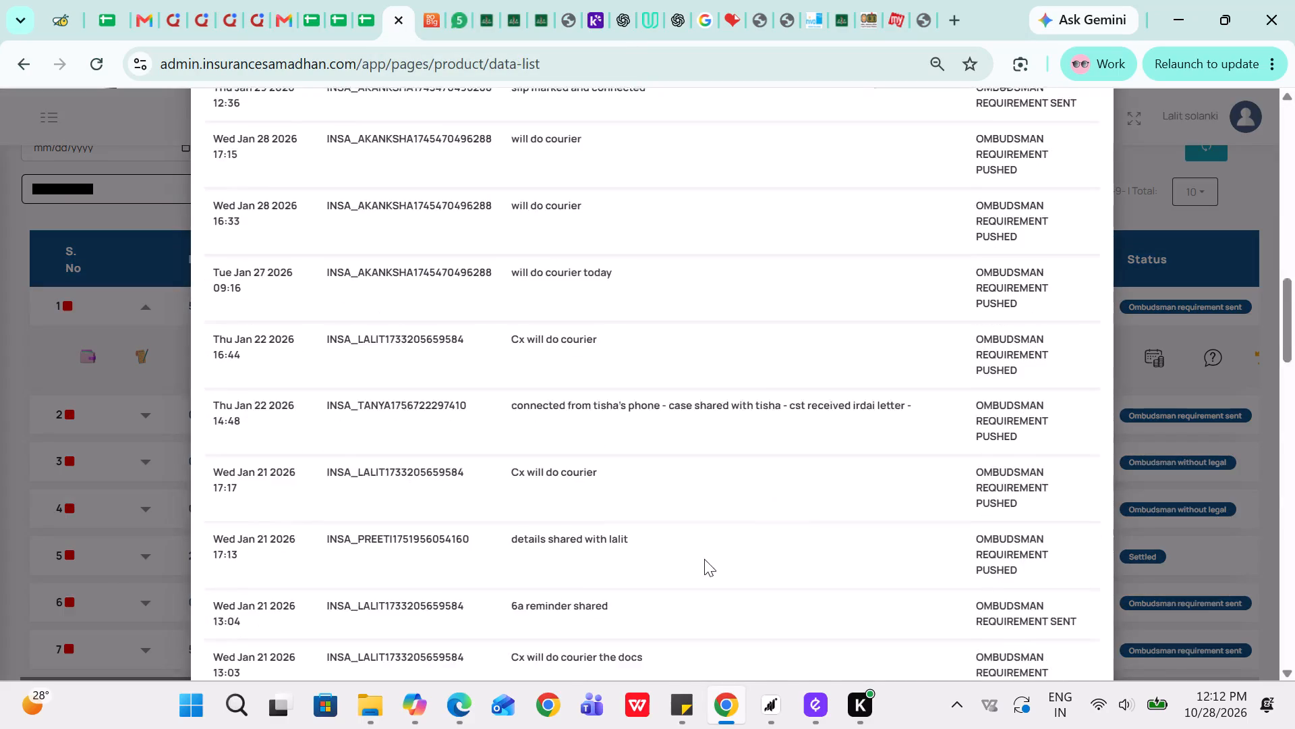
scroll(704, 559, "down", 9)
scroll(697, 623, "down", 10)
scroll(701, 644, "down", 14)
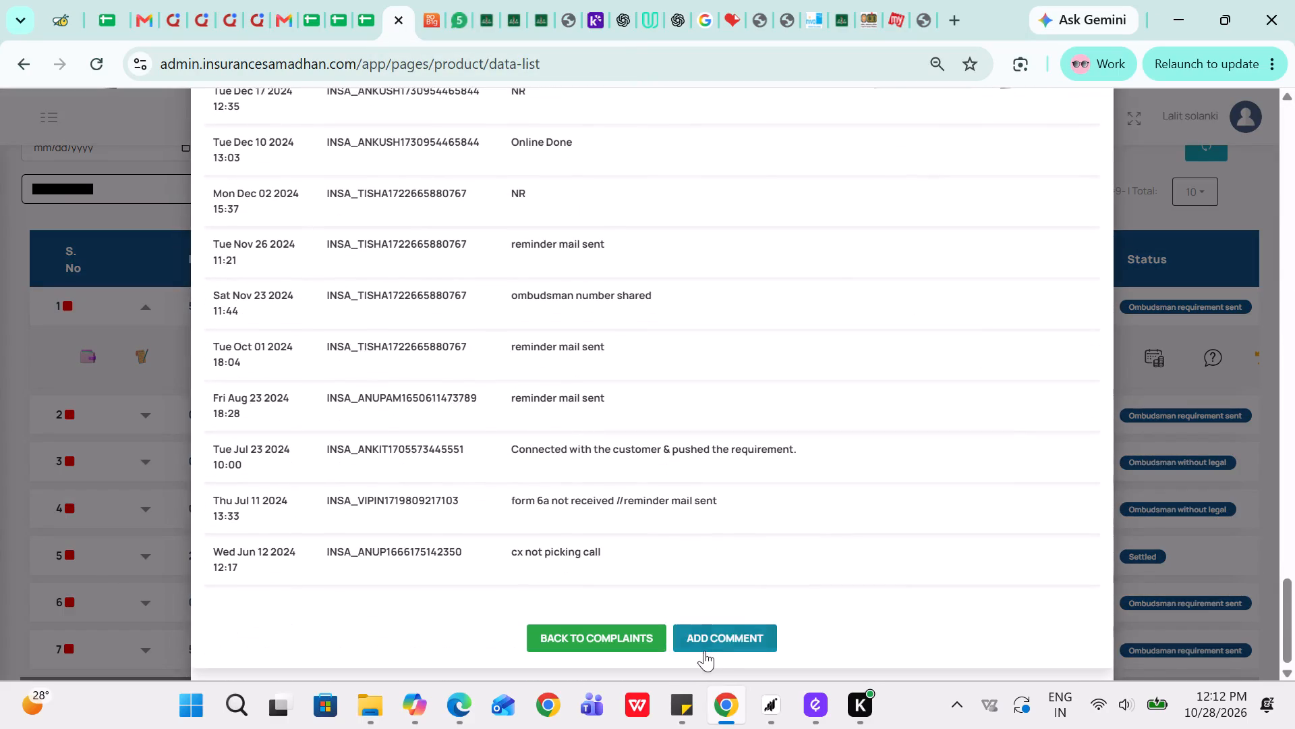
left_click(734, 632)
left_click(712, 454)
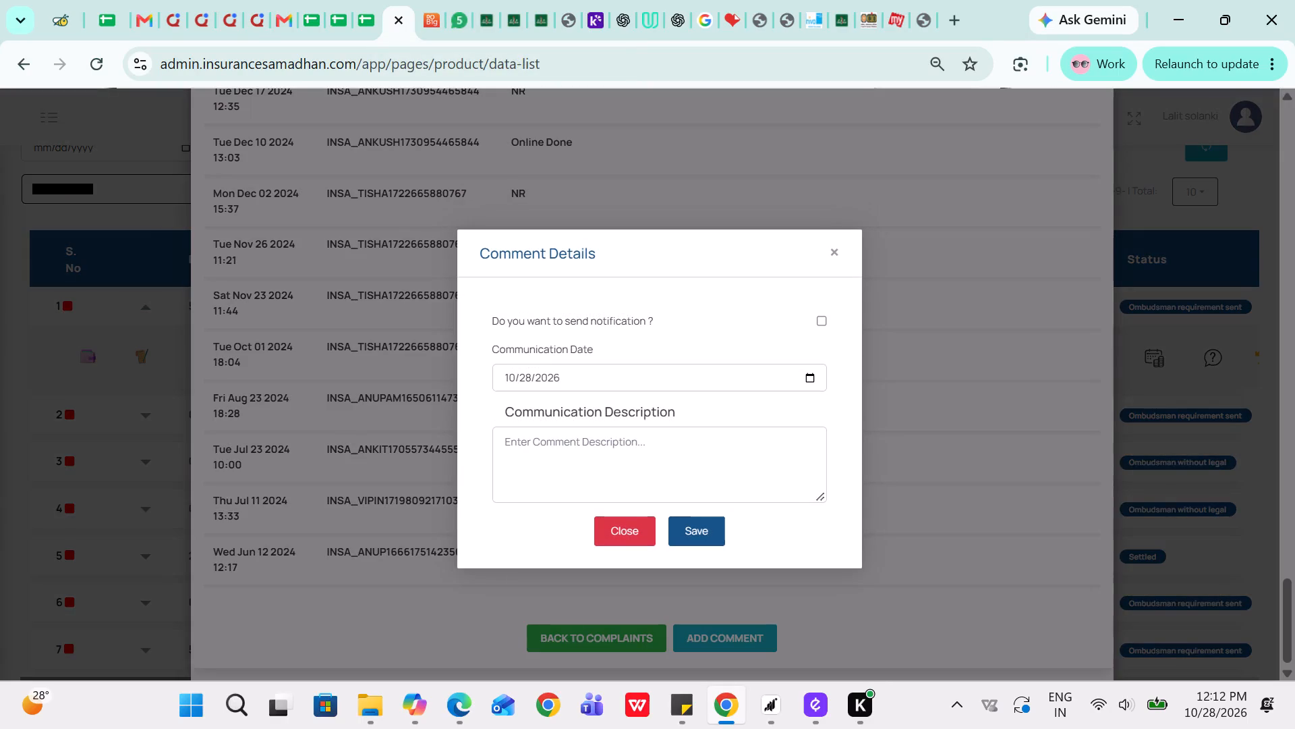
type("Busy")
key("period")
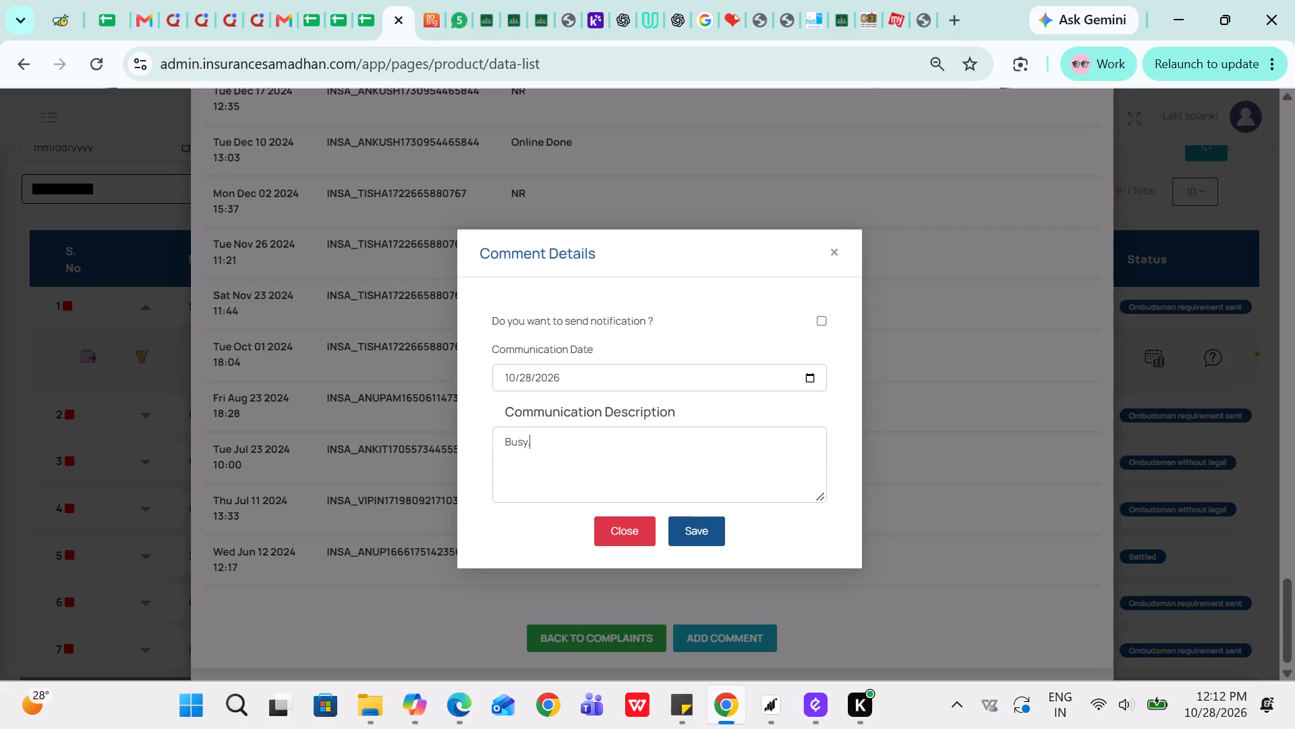
left_click(696, 531)
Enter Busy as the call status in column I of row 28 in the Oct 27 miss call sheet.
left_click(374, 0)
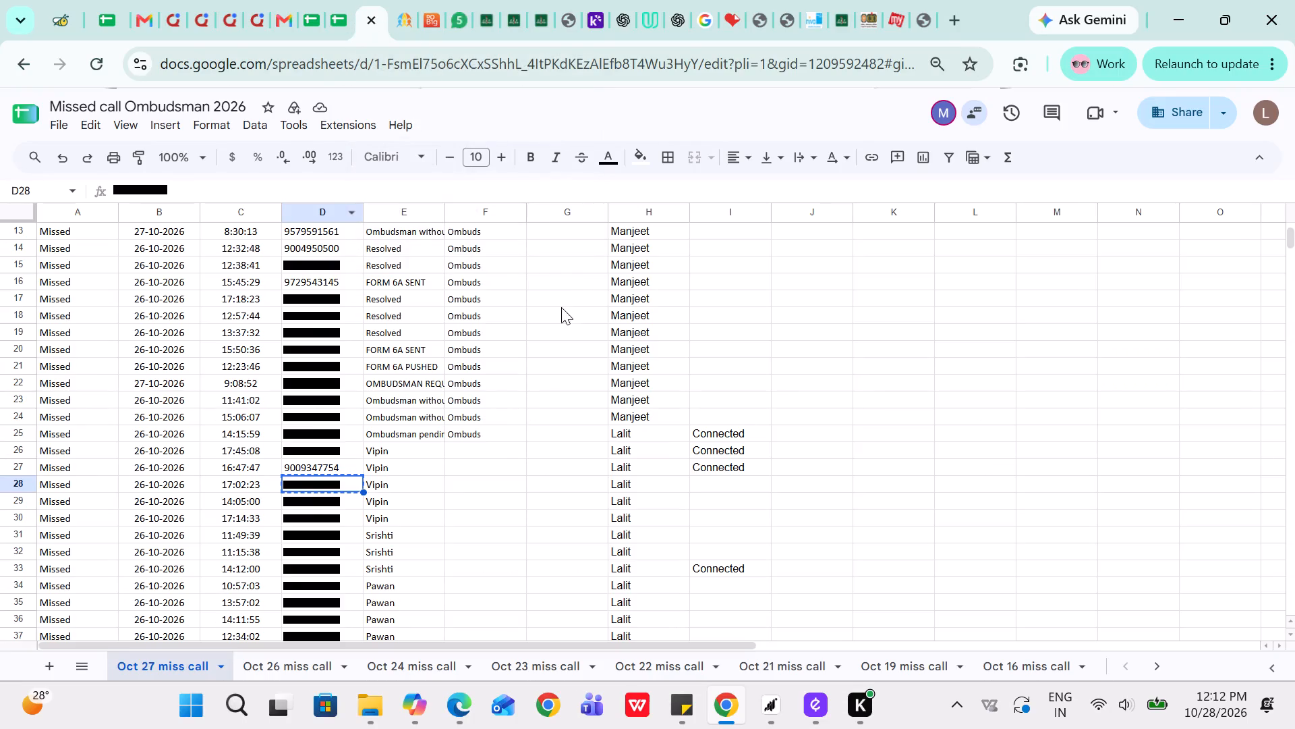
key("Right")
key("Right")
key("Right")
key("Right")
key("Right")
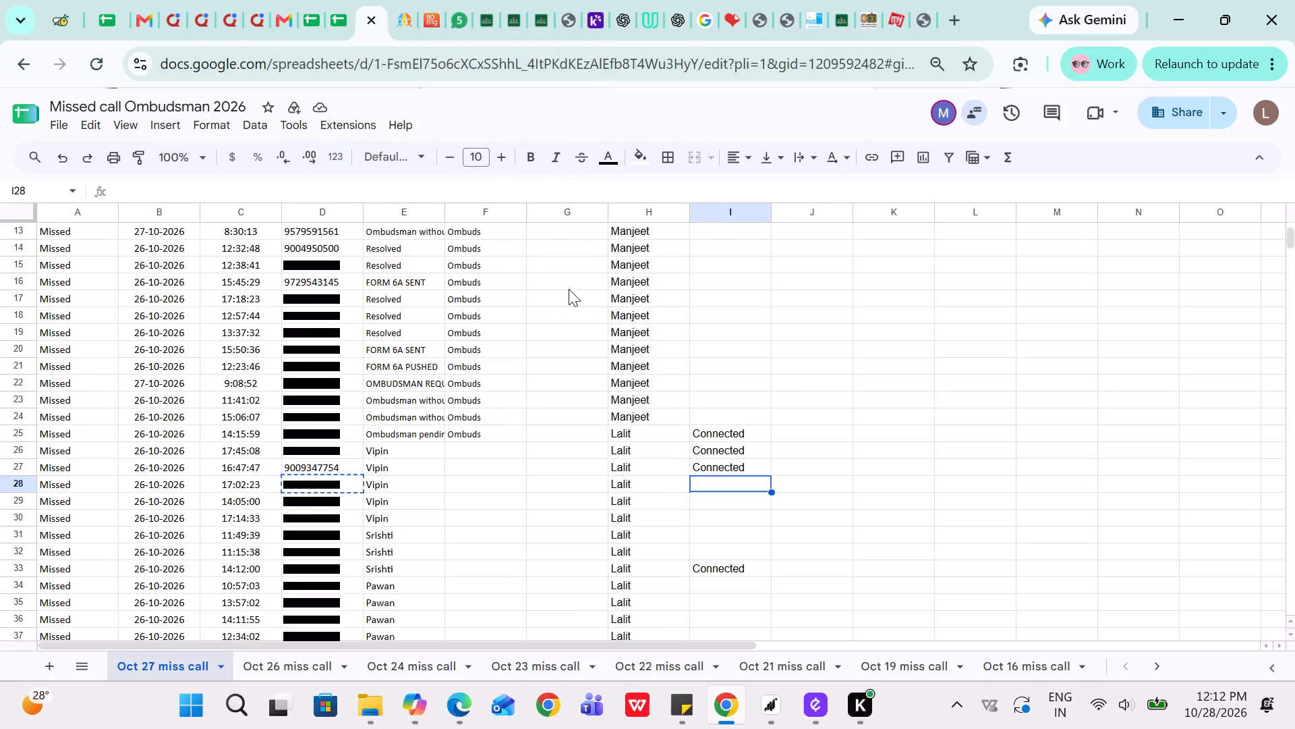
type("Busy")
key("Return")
Replace the call status in column I of row 28 with NR.
key("Left")
key("Left")
key("Left")
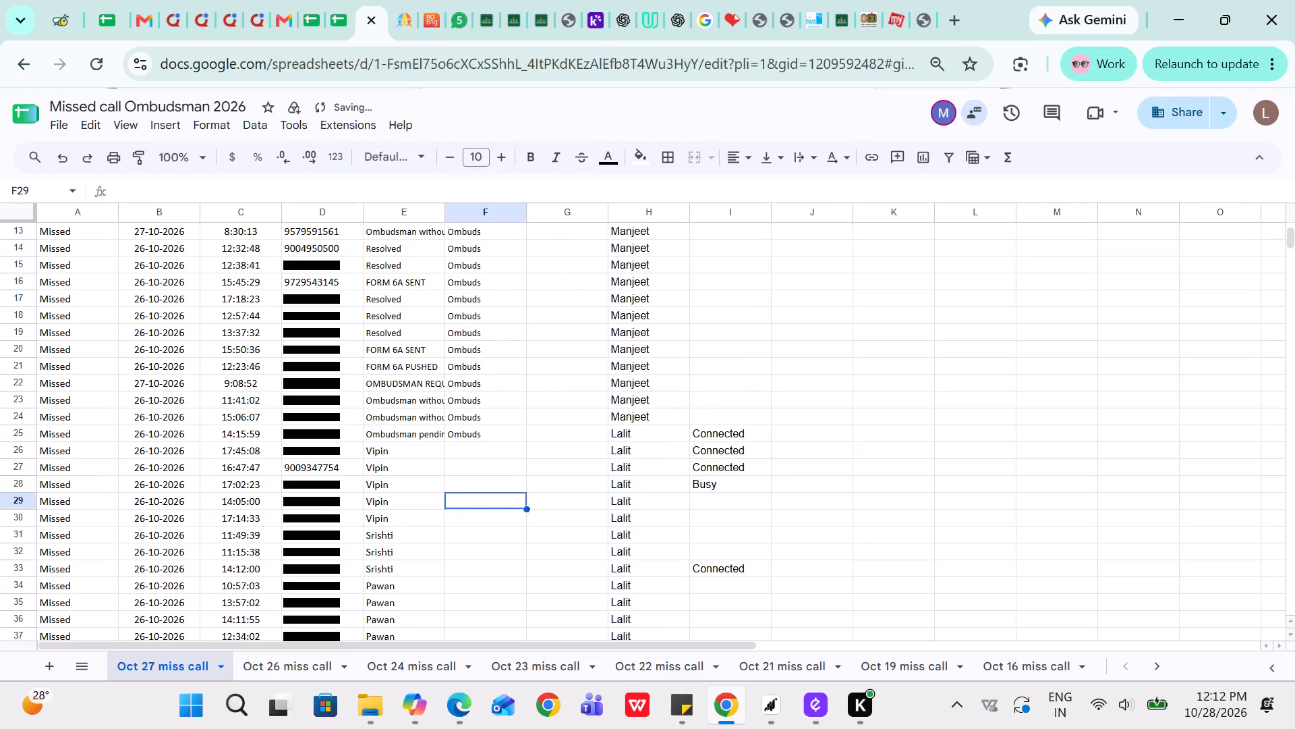
key("Up")
key("Right")
key("Right")
key("Right")
type("NR")
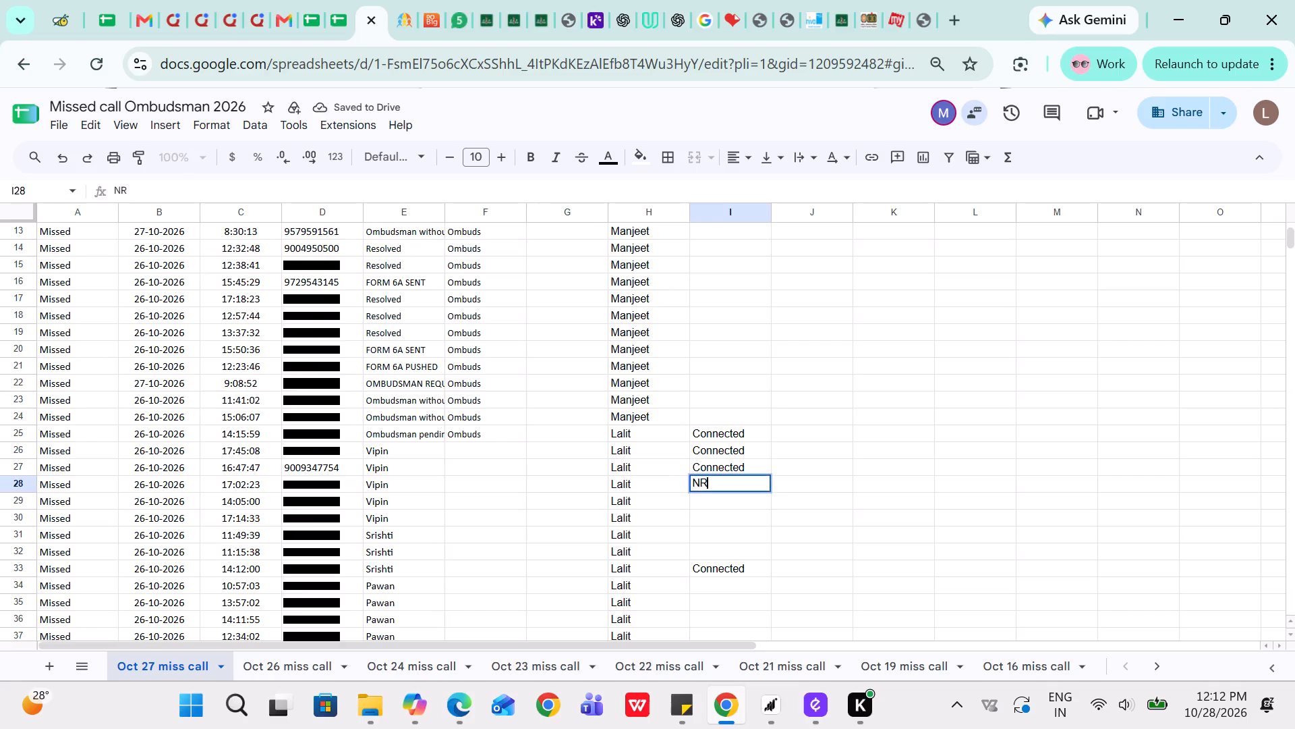
key("Return")
Copy the missed-call phone number from row 29 of the Oct 27 miss call sheet and search all complaints for it.
key("Left")
key("Left")
key("Left")
key("Left")
key("Left")
key("ctrl+c")
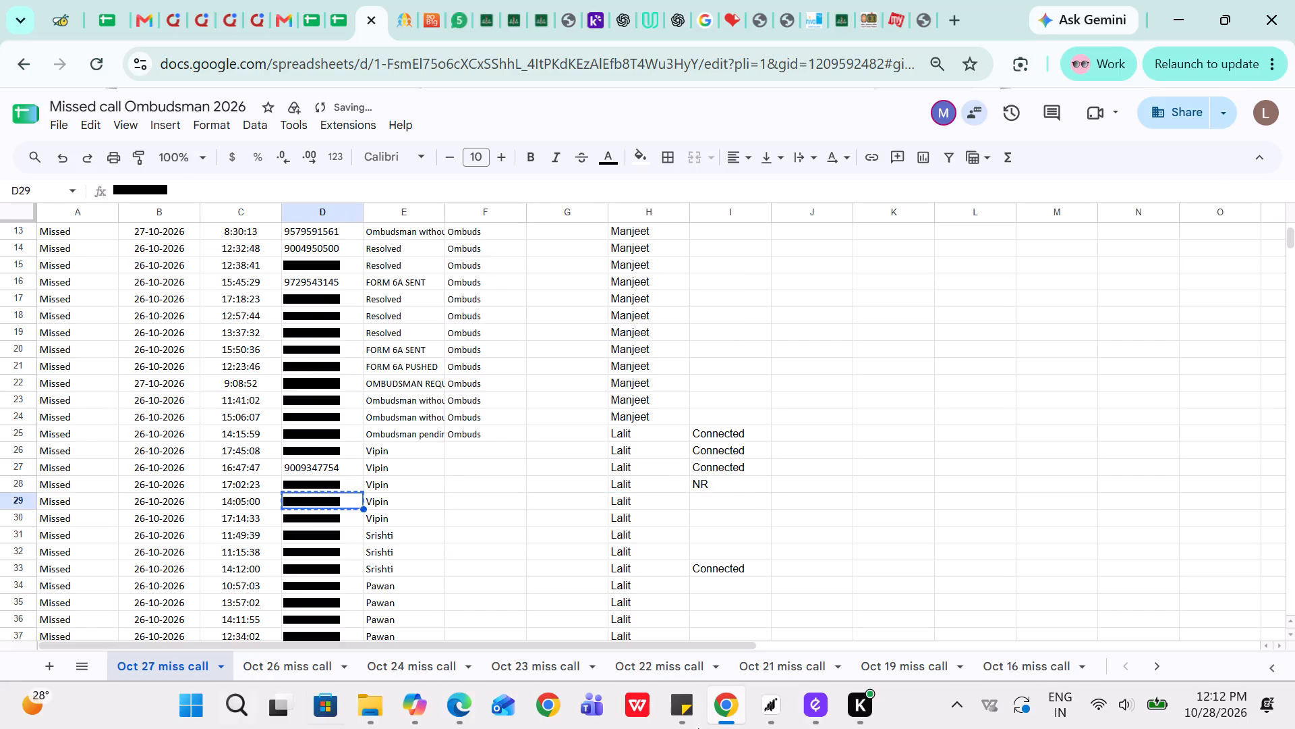
left_click(388, 0)
left_click(401, 0)
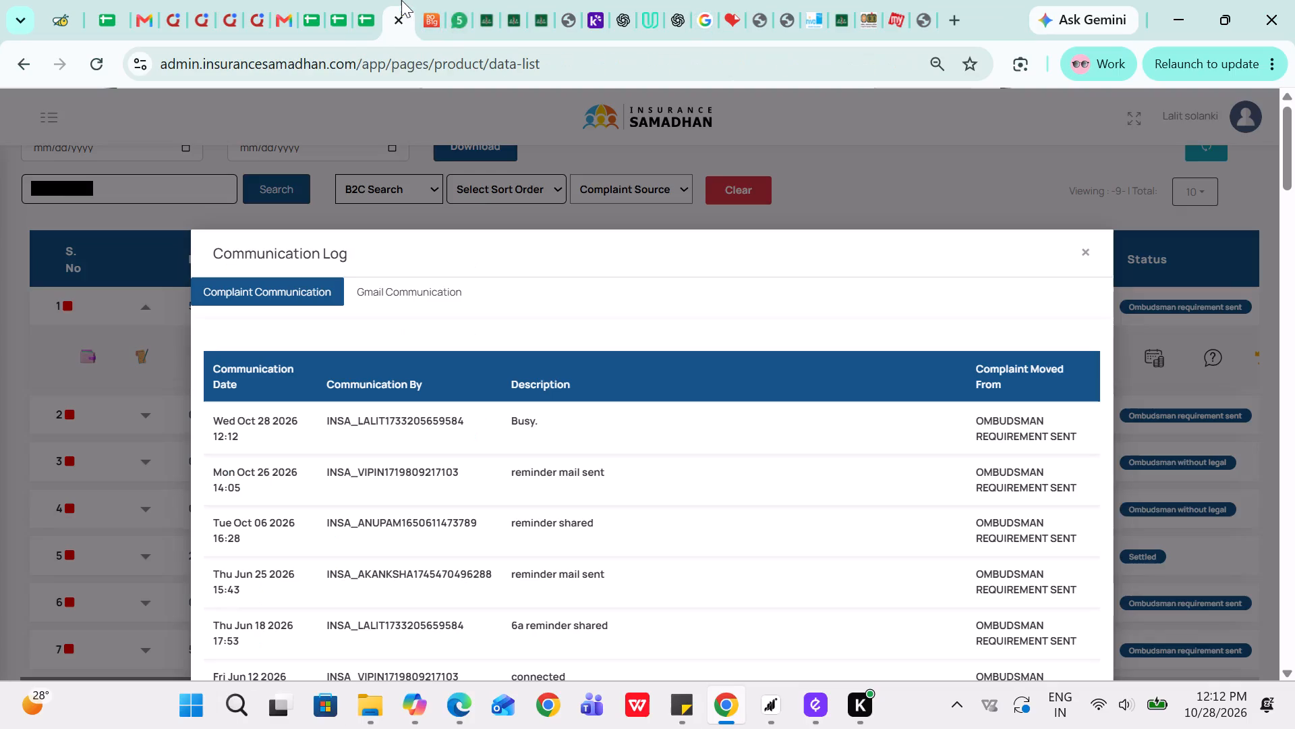
scroll(284, 203, "up", 3)
left_click(0, 157)
scroll(123, 239, "up", 3)
left_click_drag(110, 191, 0, 191)
key("ctrl+v")
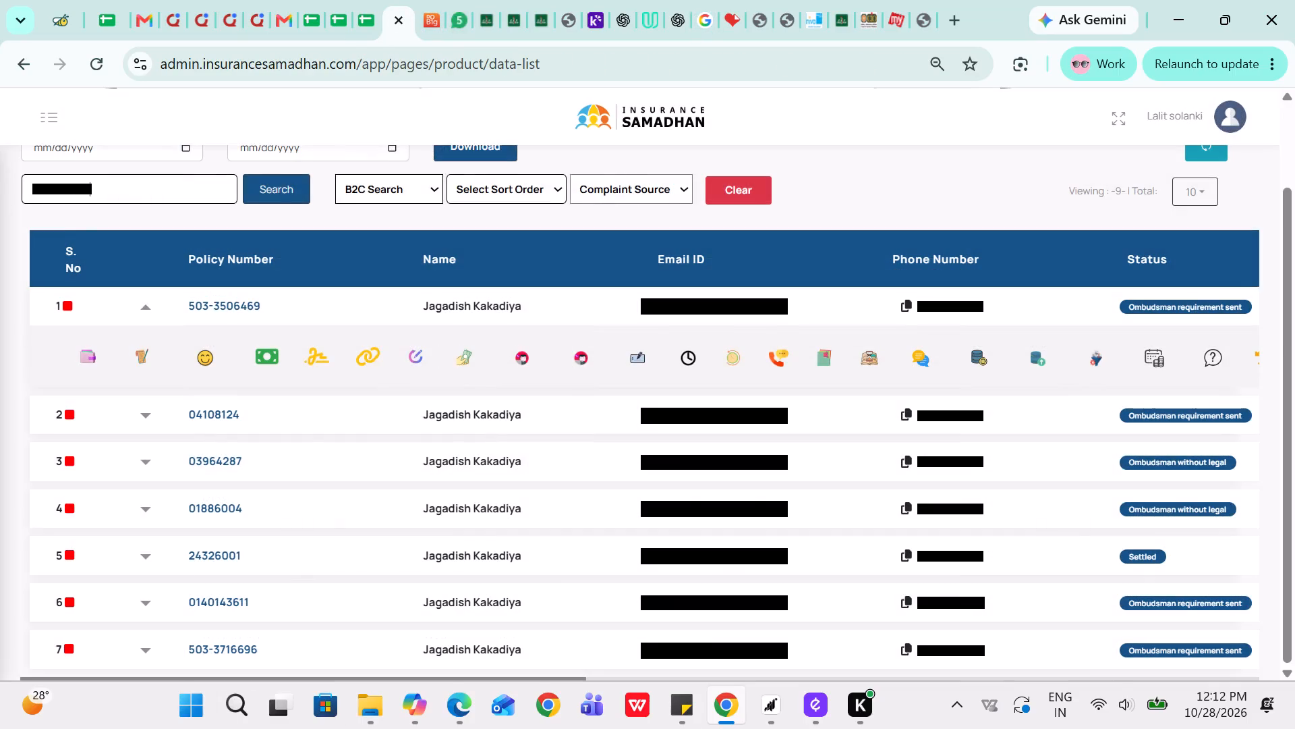
left_click(268, 187)
scroll(586, 378, "up", 10)
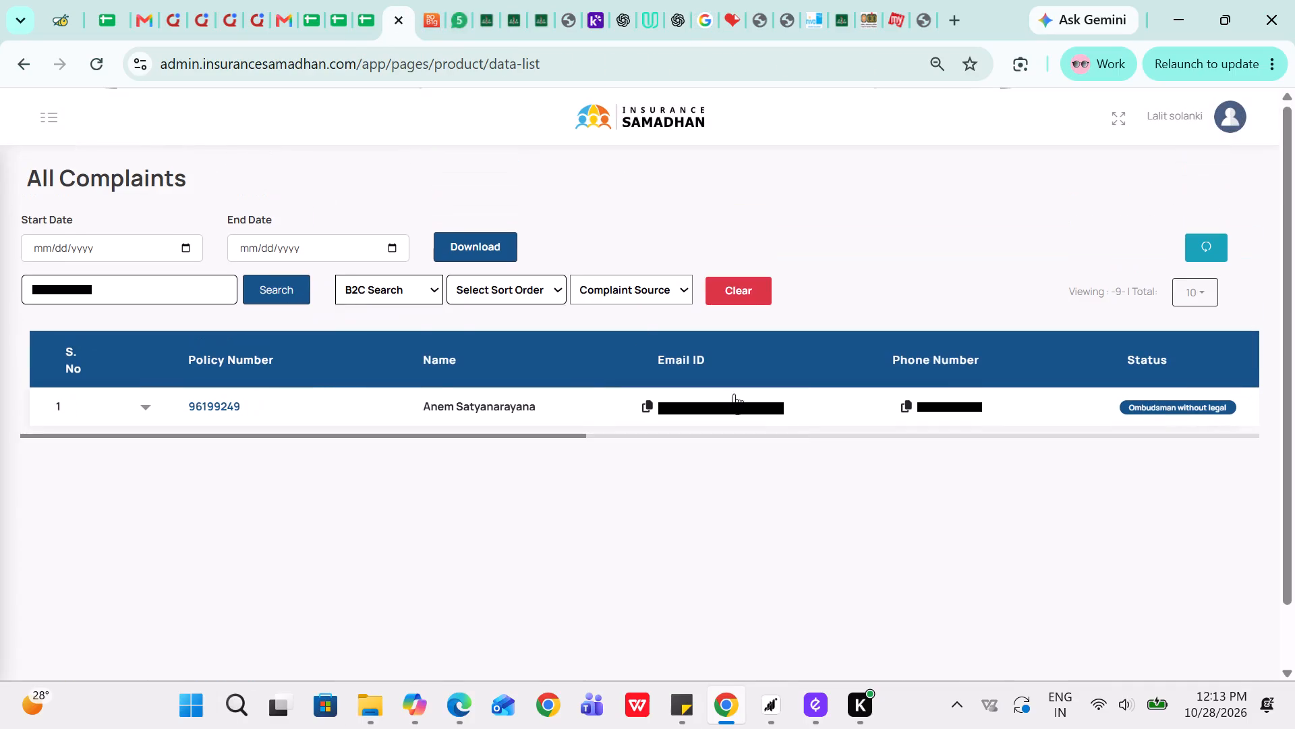
Check the latest entry in the found complaint's communication log, and return to the complaints list.
left_click(846, 418)
left_click(925, 465)
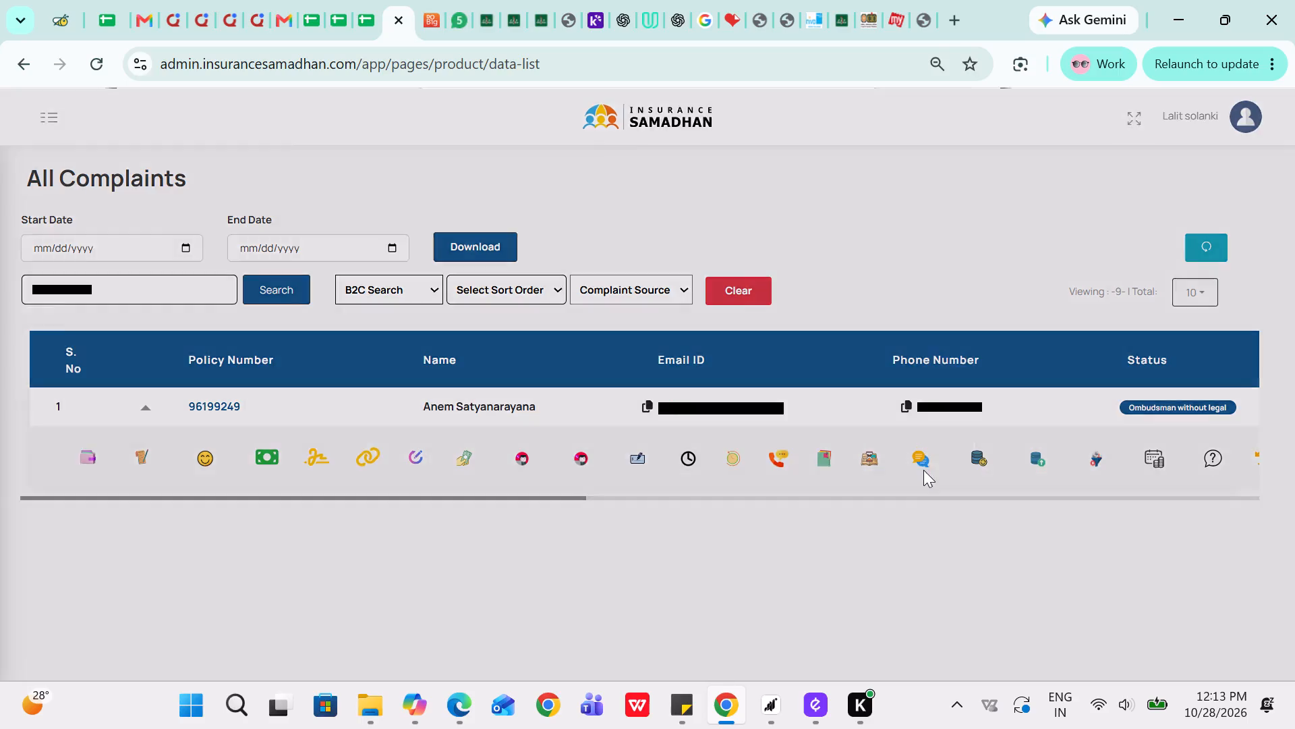
left_click_drag(550, 423, 397, 423)
left_click(614, 424)
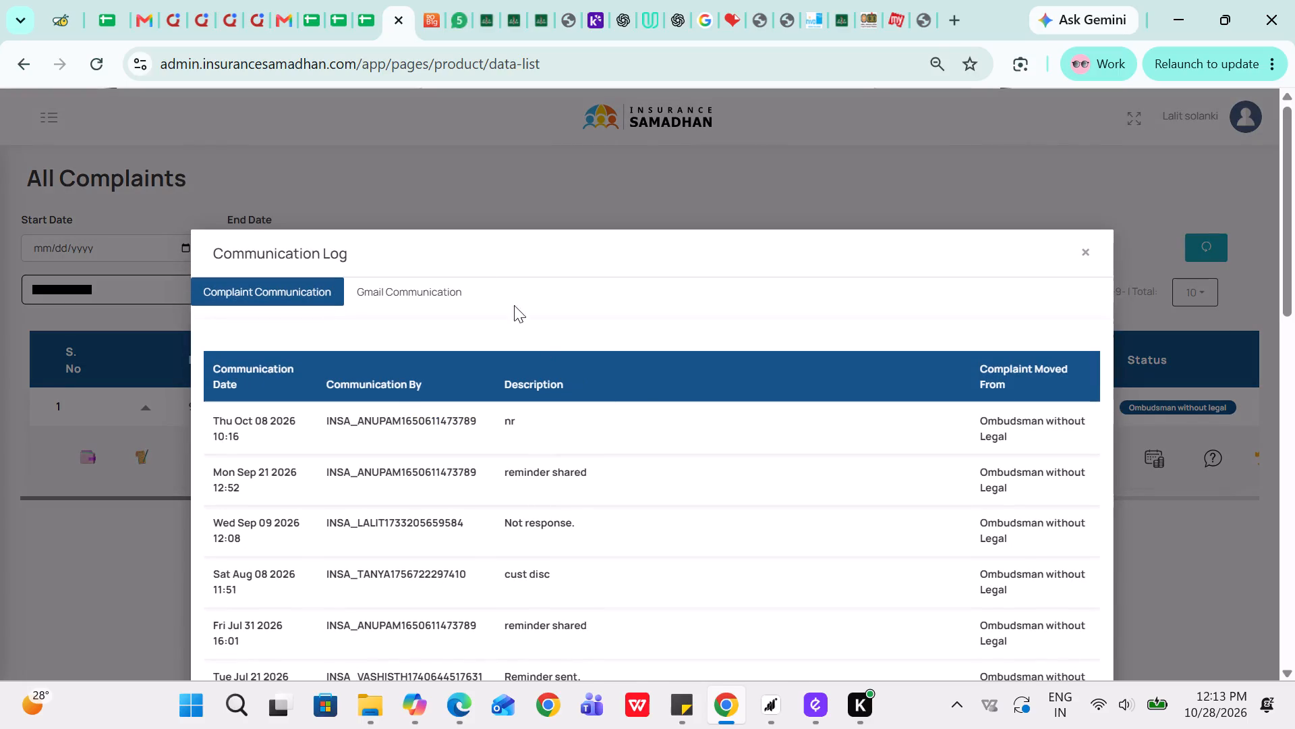
left_click(415, 146)
left_click(145, 410)
left_click(601, 543)
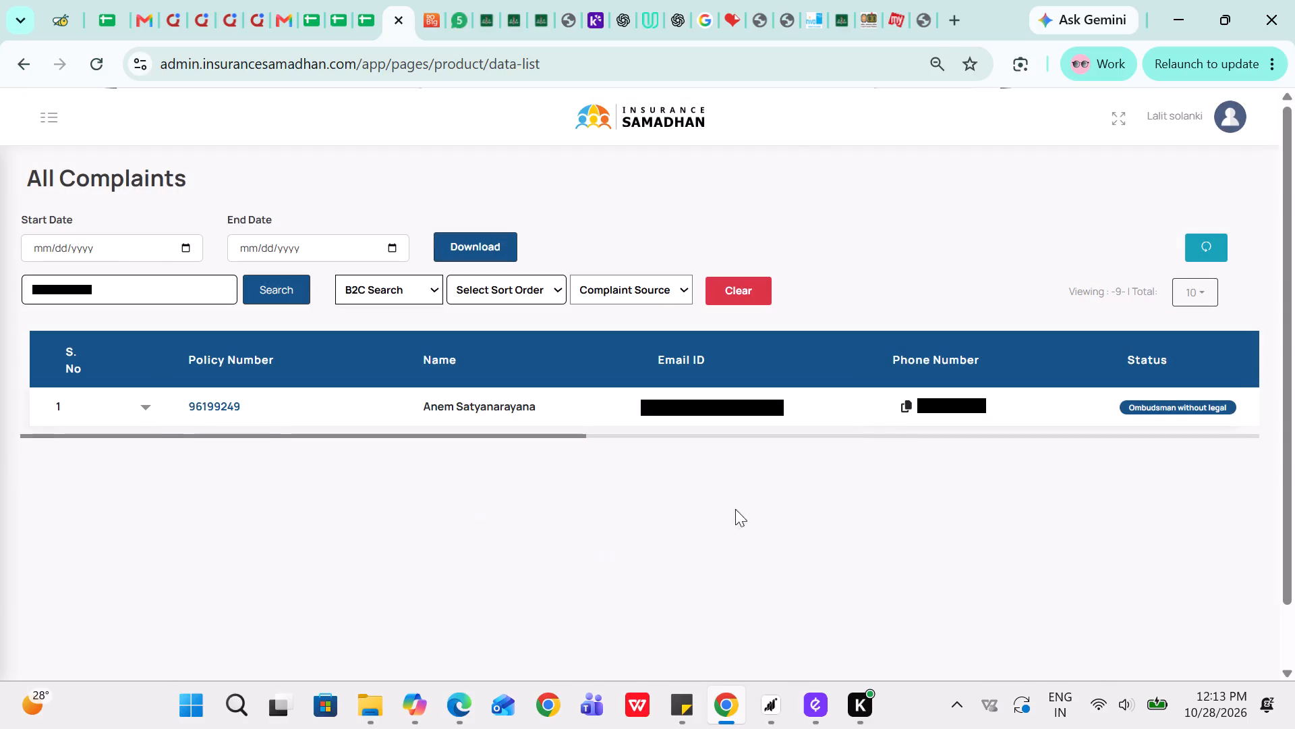
Reopen the found complaint's communication log, examine its two most recent entries, and return to the complaints list.
left_click(880, 403)
left_click(933, 466)
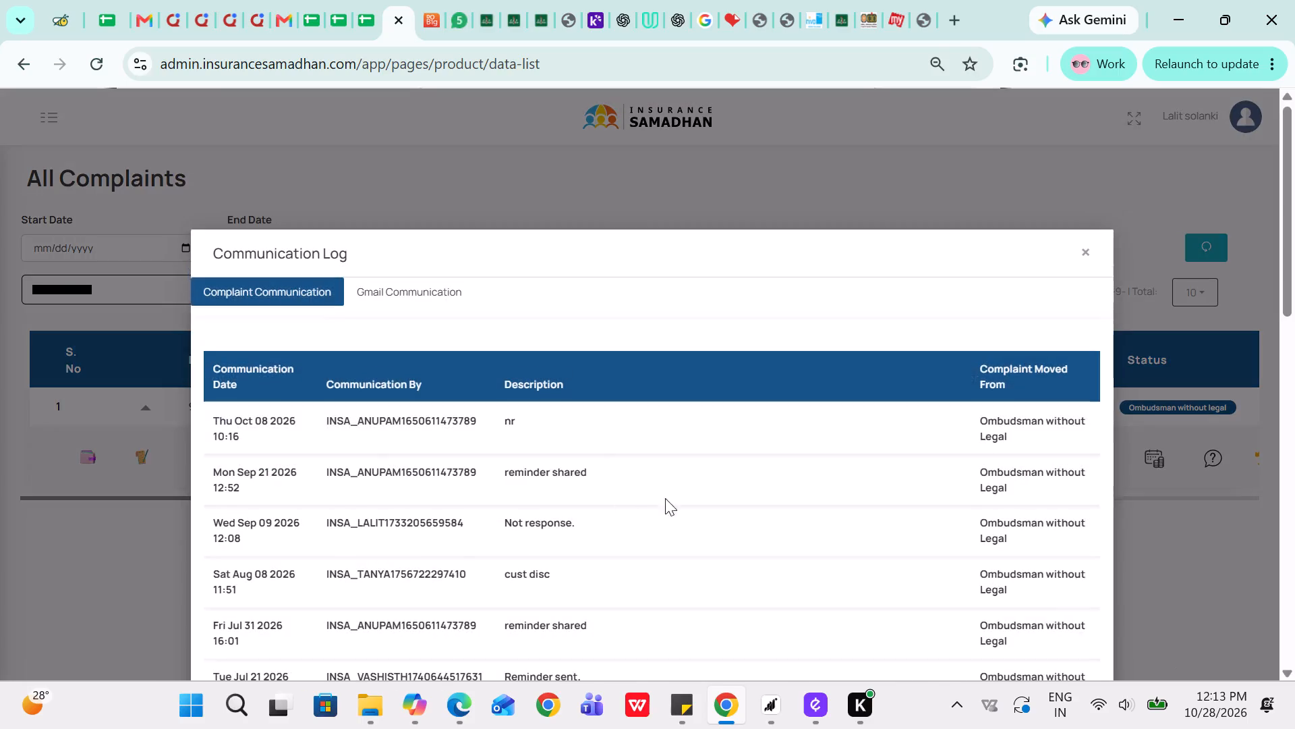
left_click_drag(521, 422, 476, 425)
left_click(655, 458)
left_click_drag(623, 469, 512, 481)
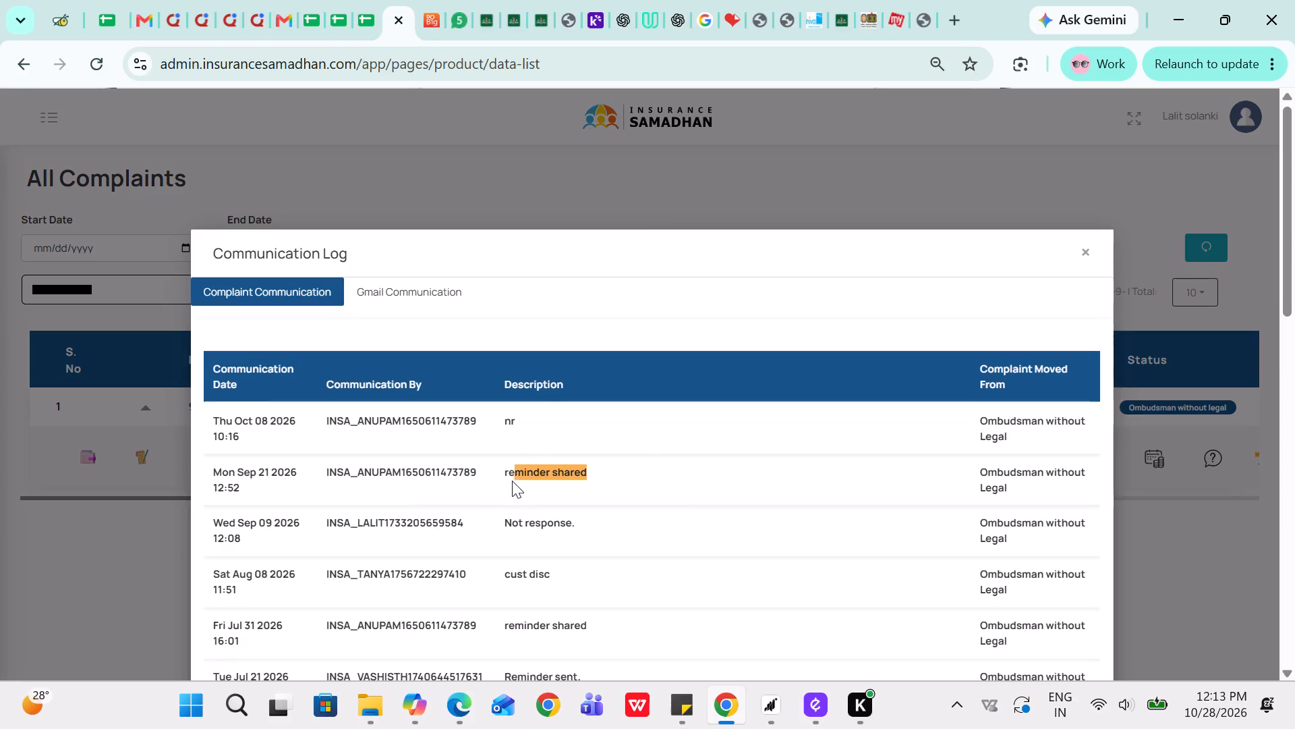
left_click_drag(512, 481, 499, 481)
left_click(658, 485)
left_click(391, 178)
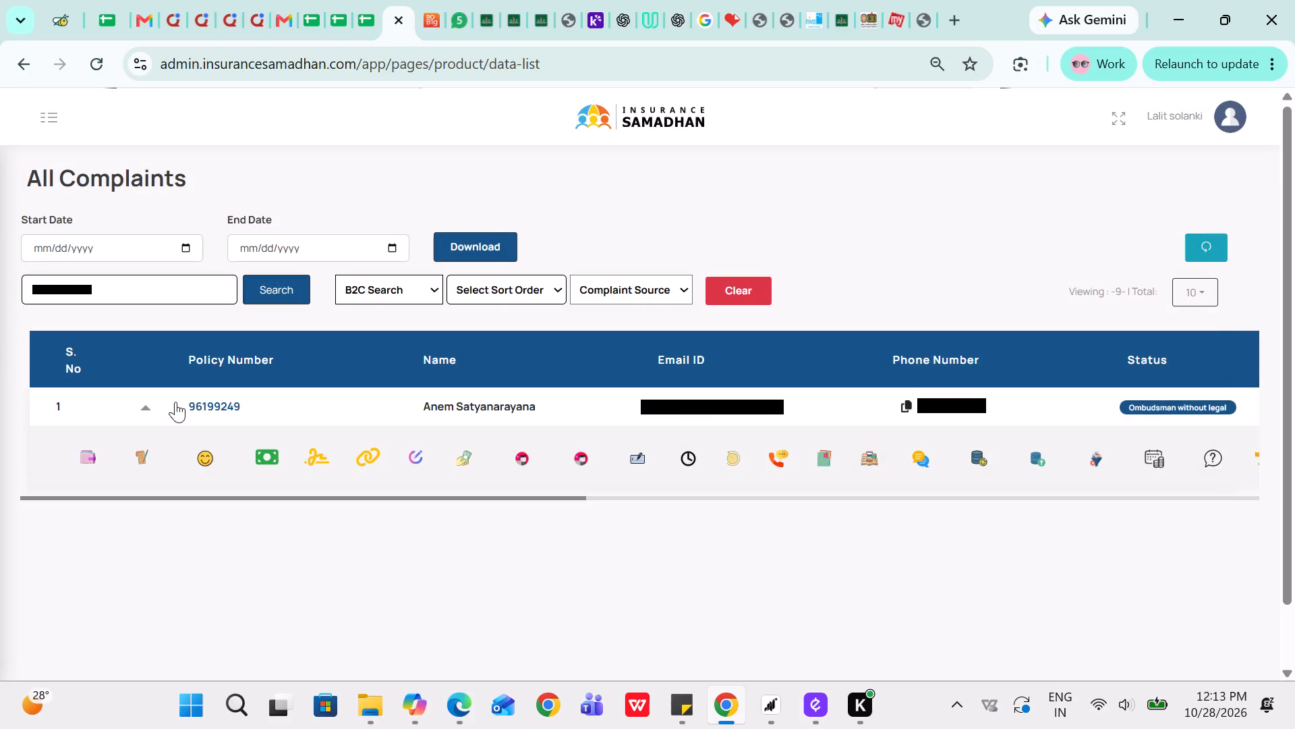
left_click(133, 404)
left_click(694, 544)
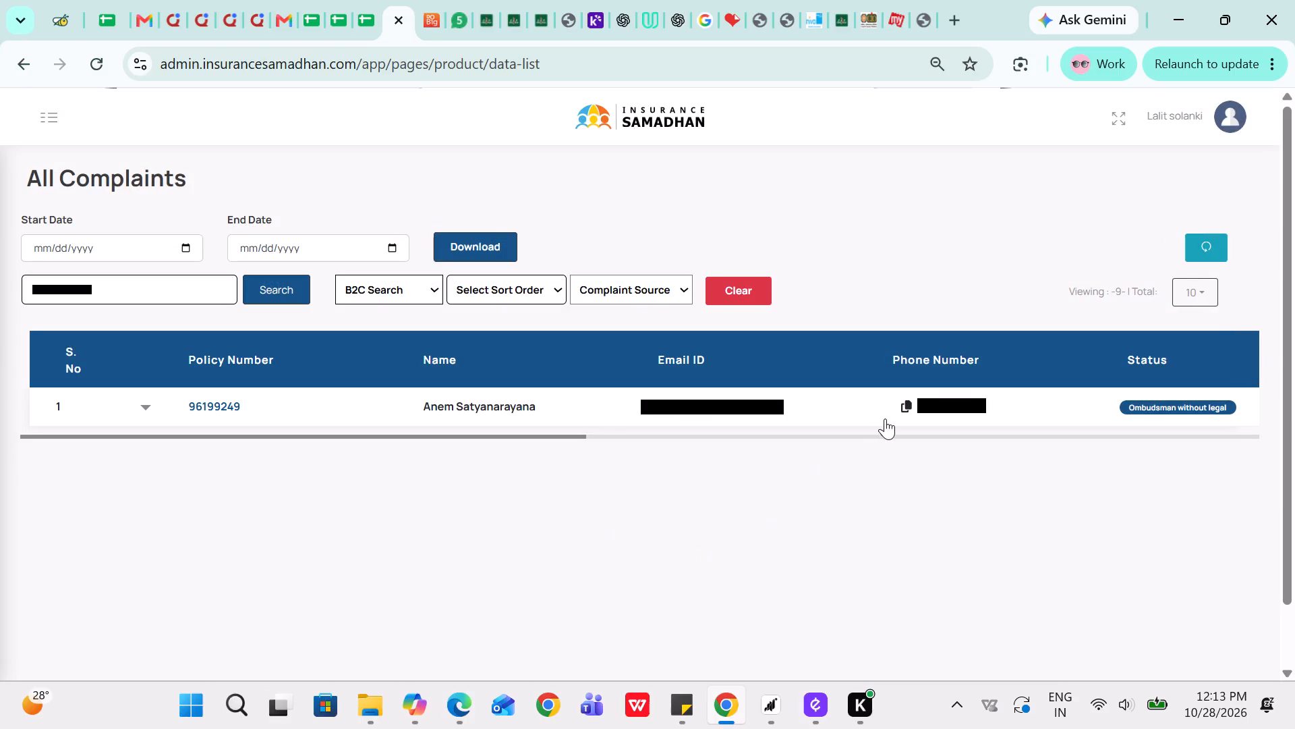
Review the found complaint's communication log, and return to the complaints list with the row collapsed.
left_click(881, 402)
left_click(920, 456)
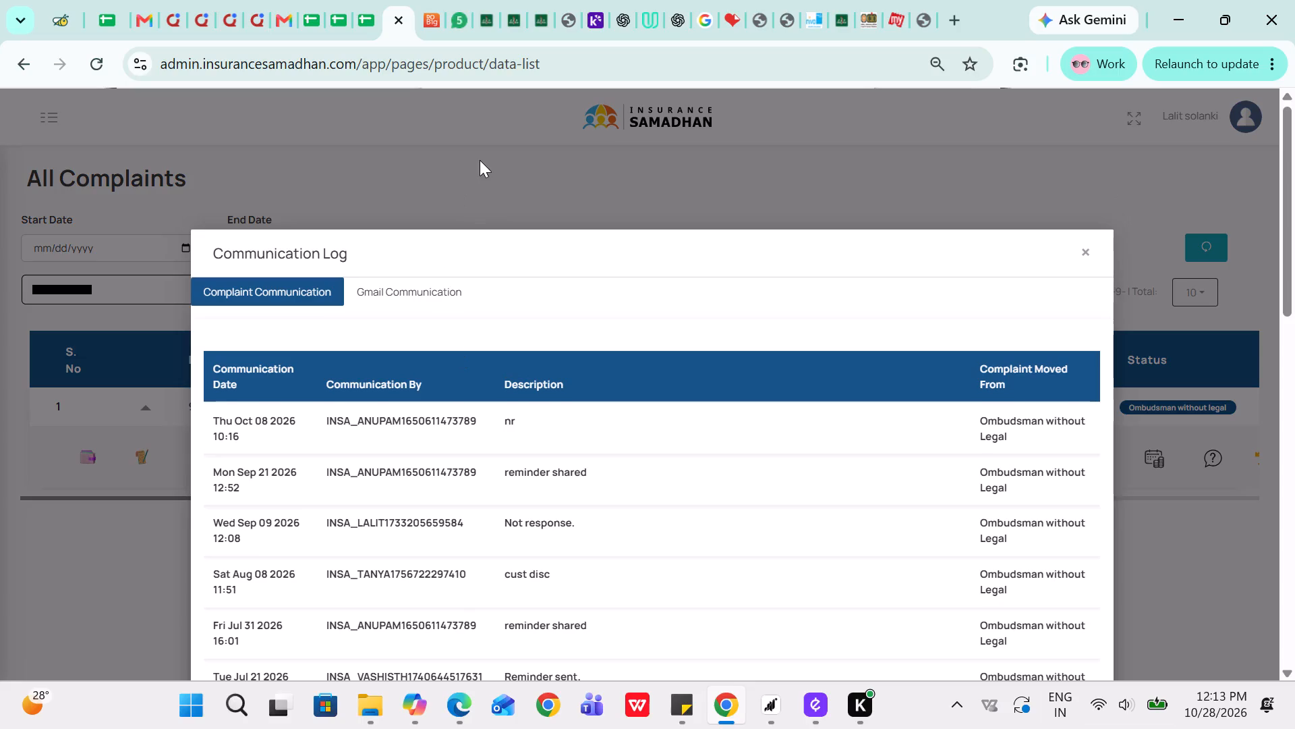
left_click(480, 160)
left_click(141, 410)
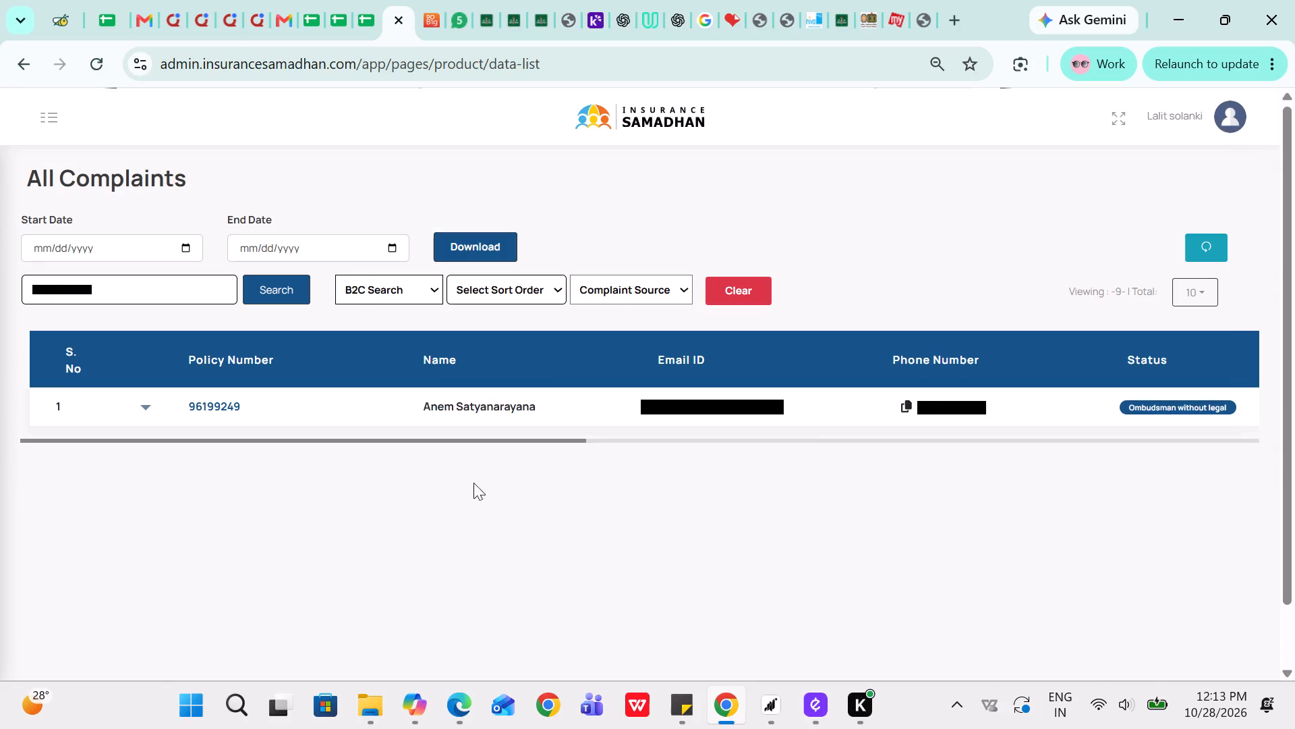
Copy the customer's phone number from the found complaint and enter it as the call recipient in the Smartflo dialer.
left_click(905, 406)
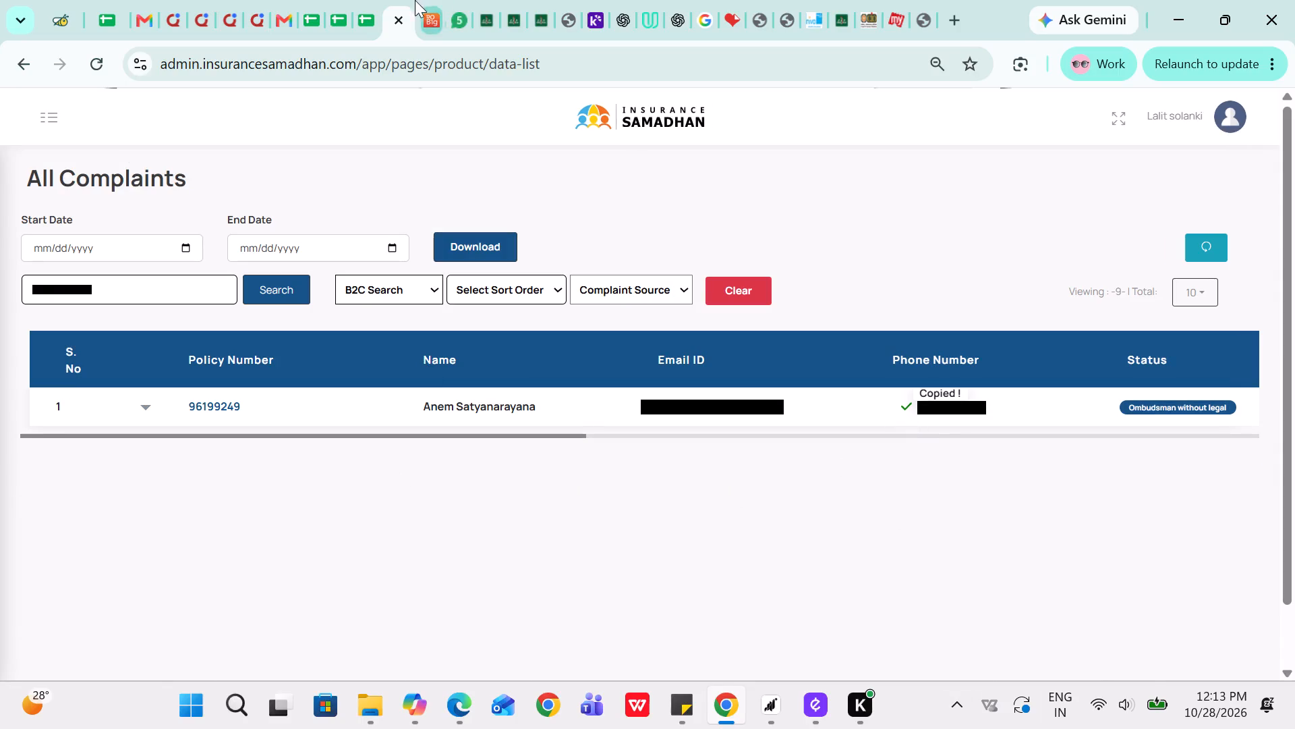
left_click(415, 0)
left_click(433, 0)
double_click(577, 217)
key("ctrl+v")
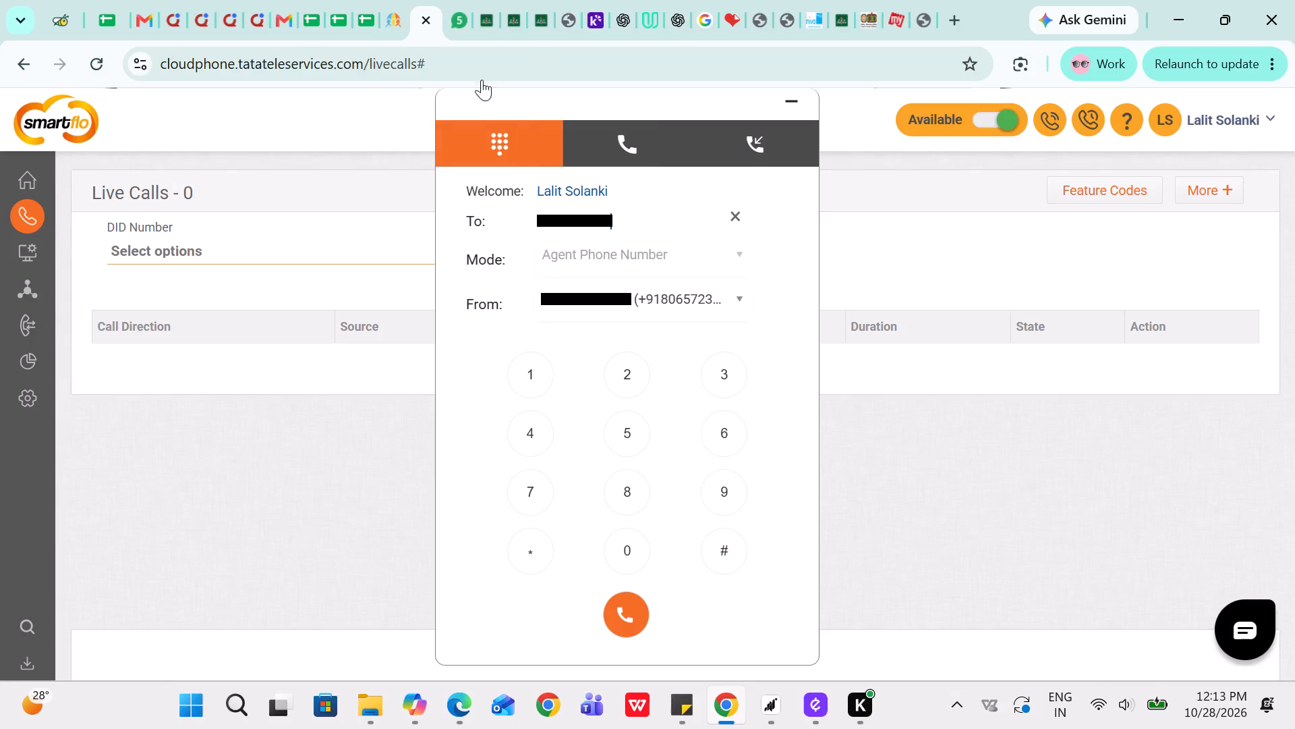
Return to the complaints list and copy the customer's email ID from the found complaint.
left_click(381, 0)
left_click(650, 403)
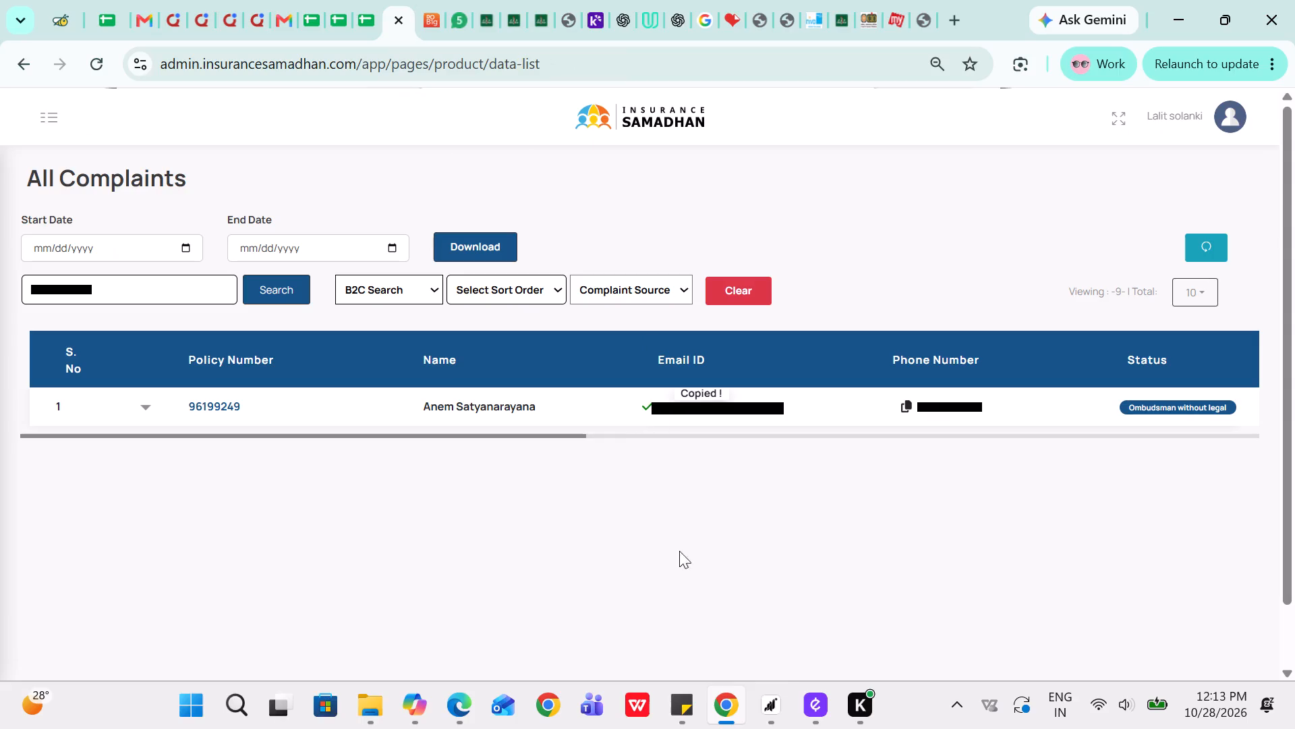
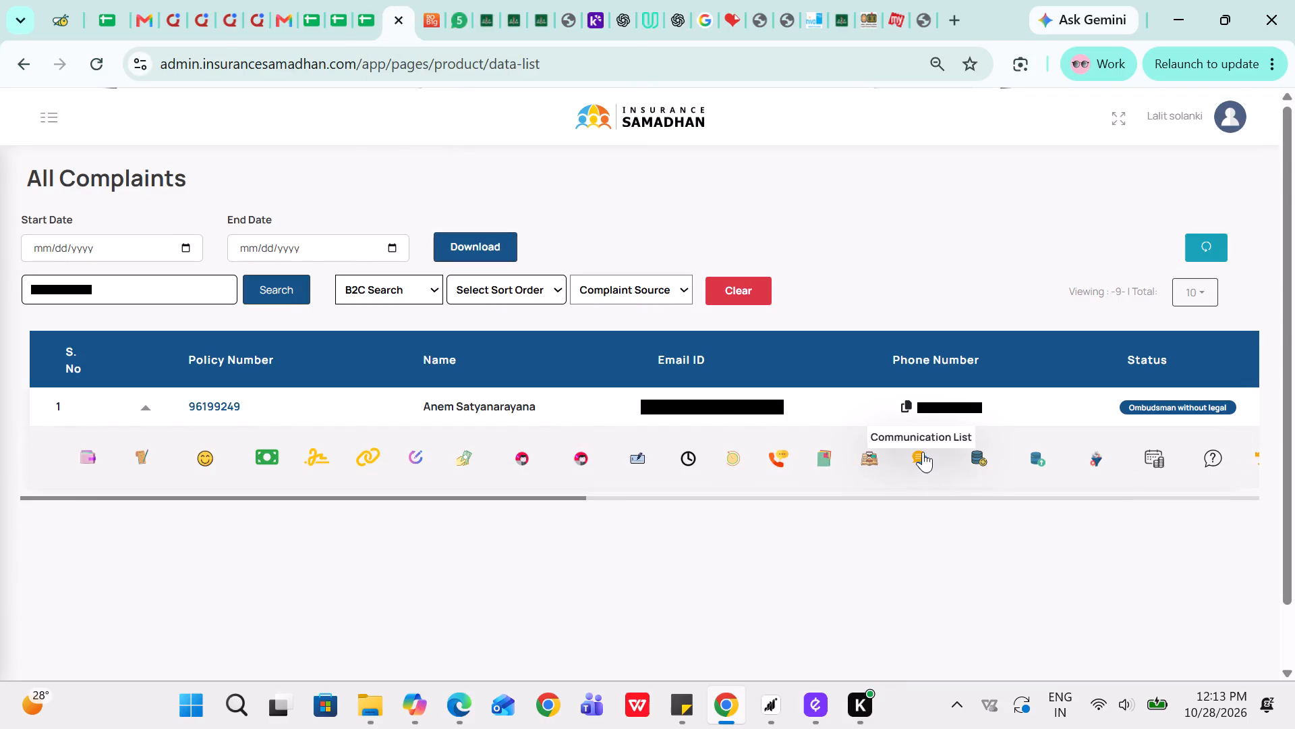
Reopen the found complaint's communication log and examine its most recent complaint communication entries.
left_click(916, 458)
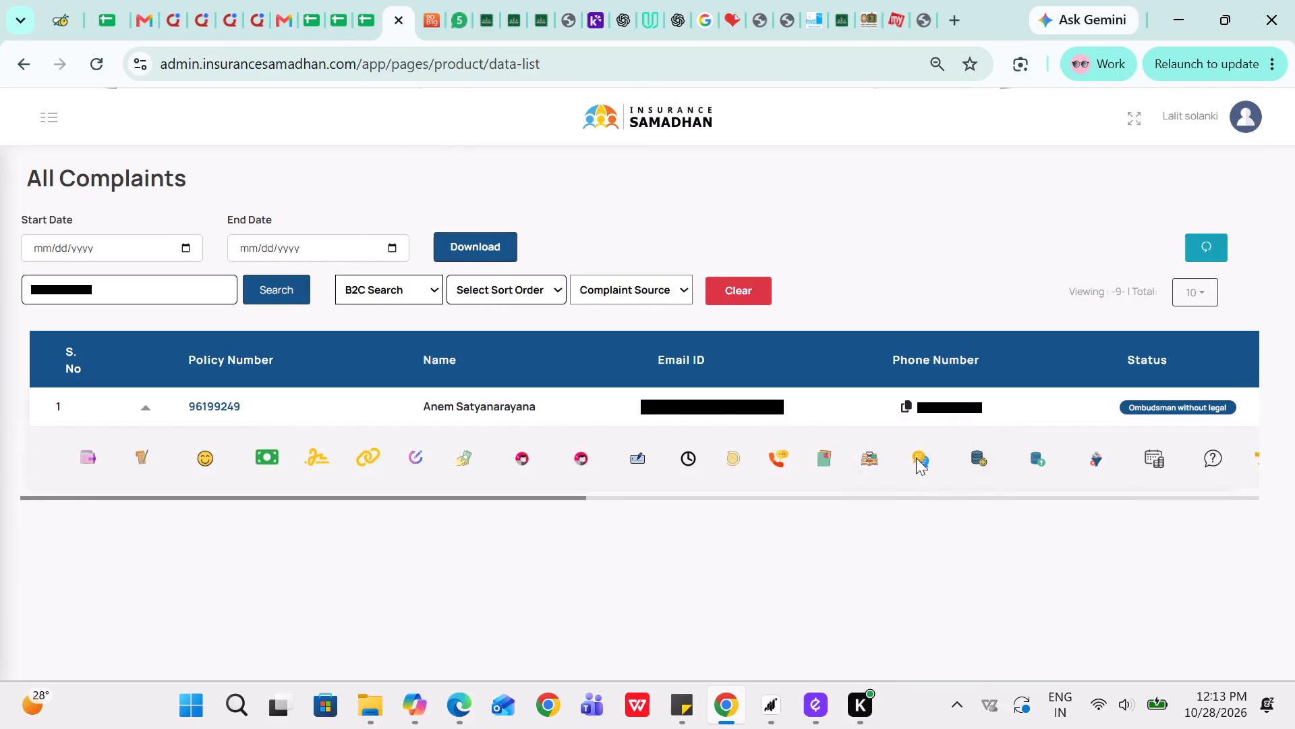
left_click_drag(543, 404, 534, 413)
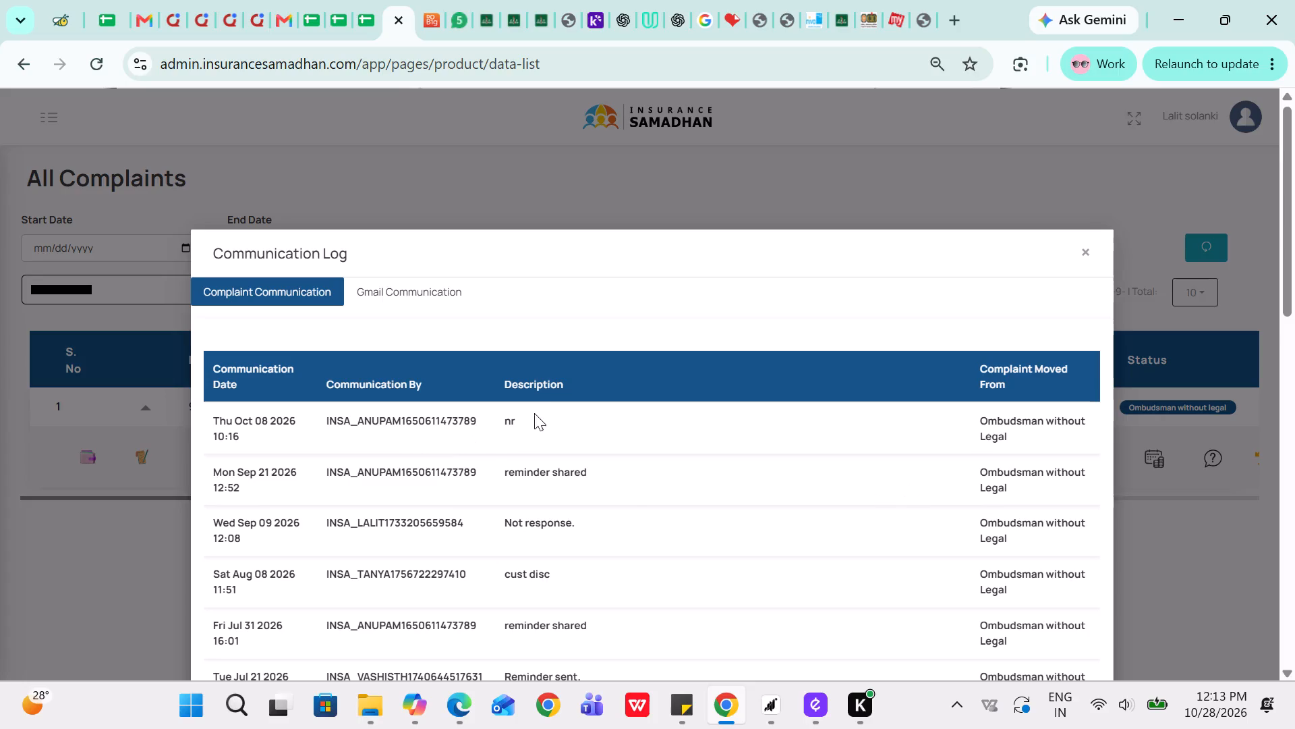
left_click_drag(534, 413, 462, 421)
left_click(554, 435)
left_click_drag(631, 468, 430, 475)
left_click(609, 485)
Switch to the Smartflo live calls page and change the agent status to Busy.
left_click(431, 0)
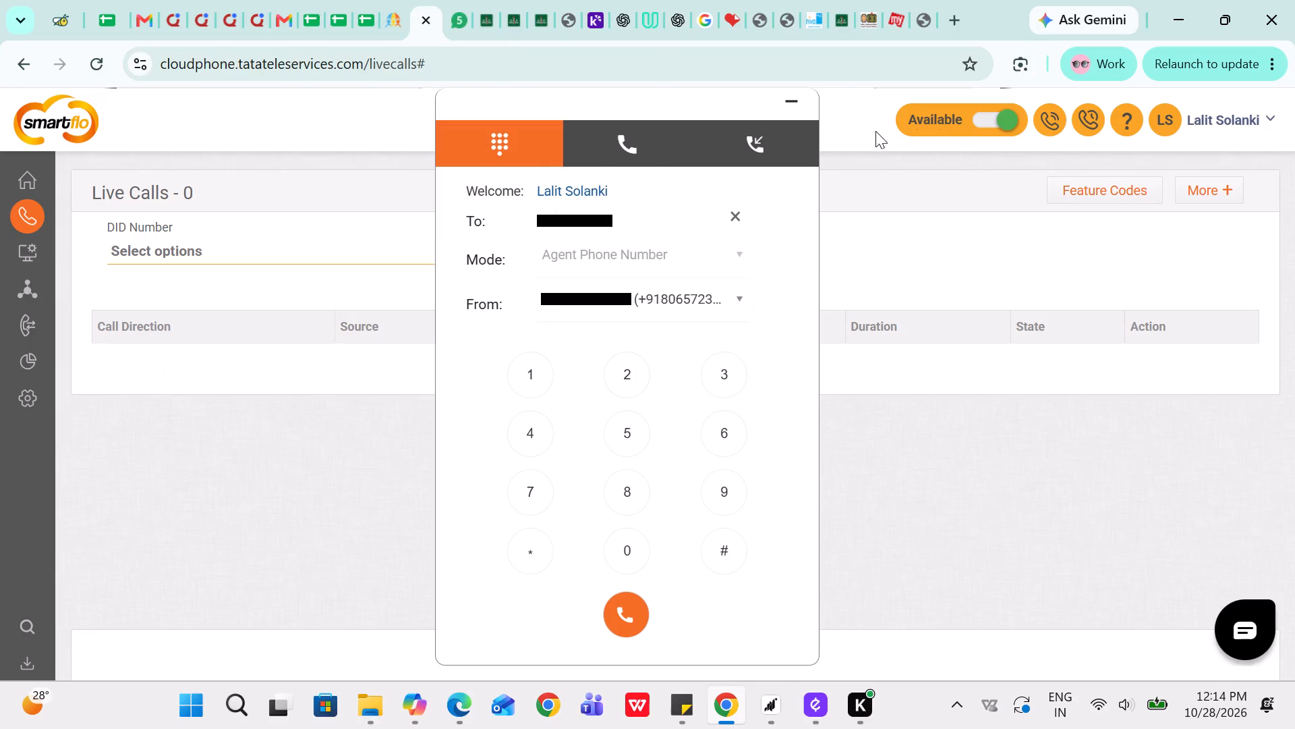
left_click(998, 114)
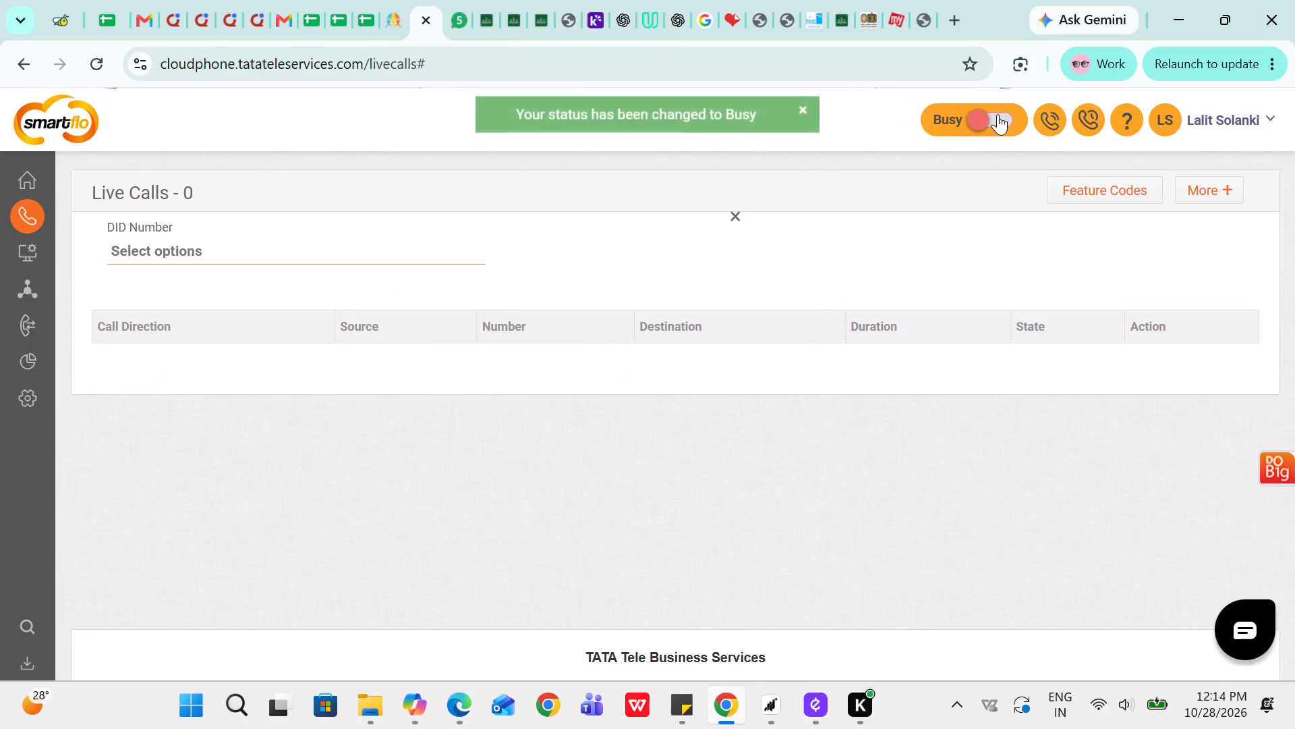